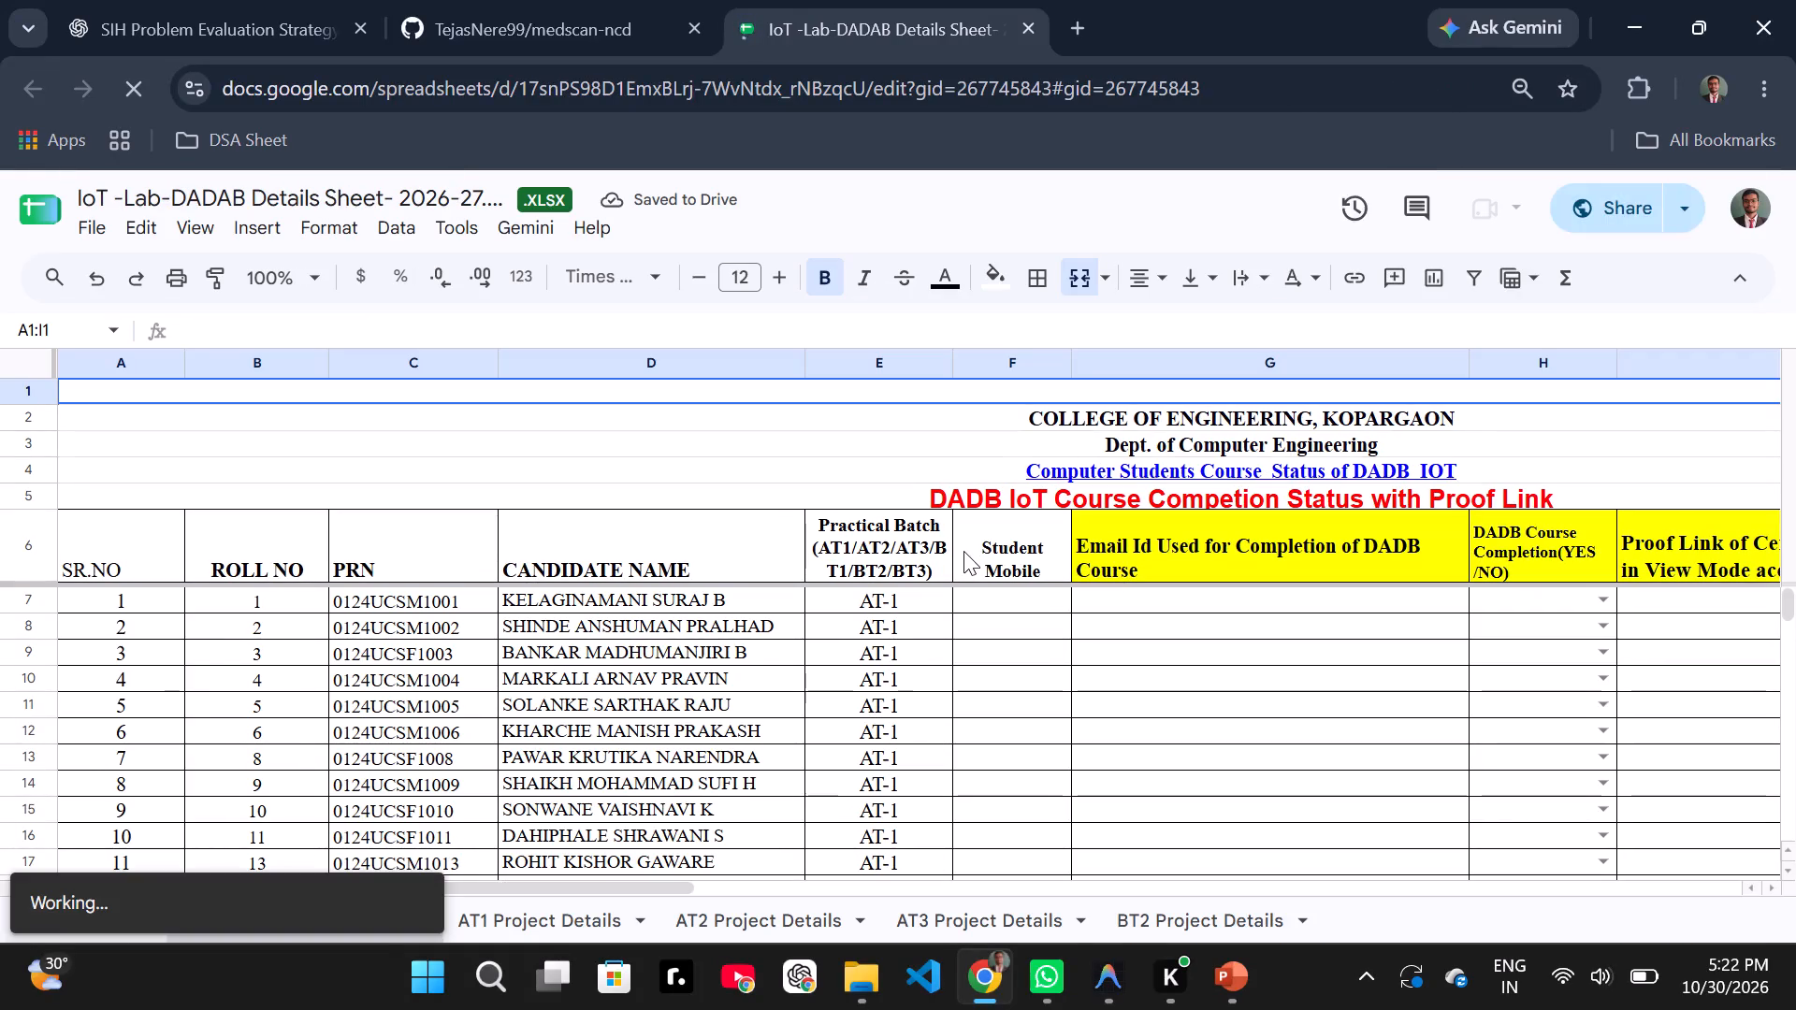
Enter AT2 as the practical batch for the student with roll number 33 in row 36.
scroll(1042, 820, "down", 3)
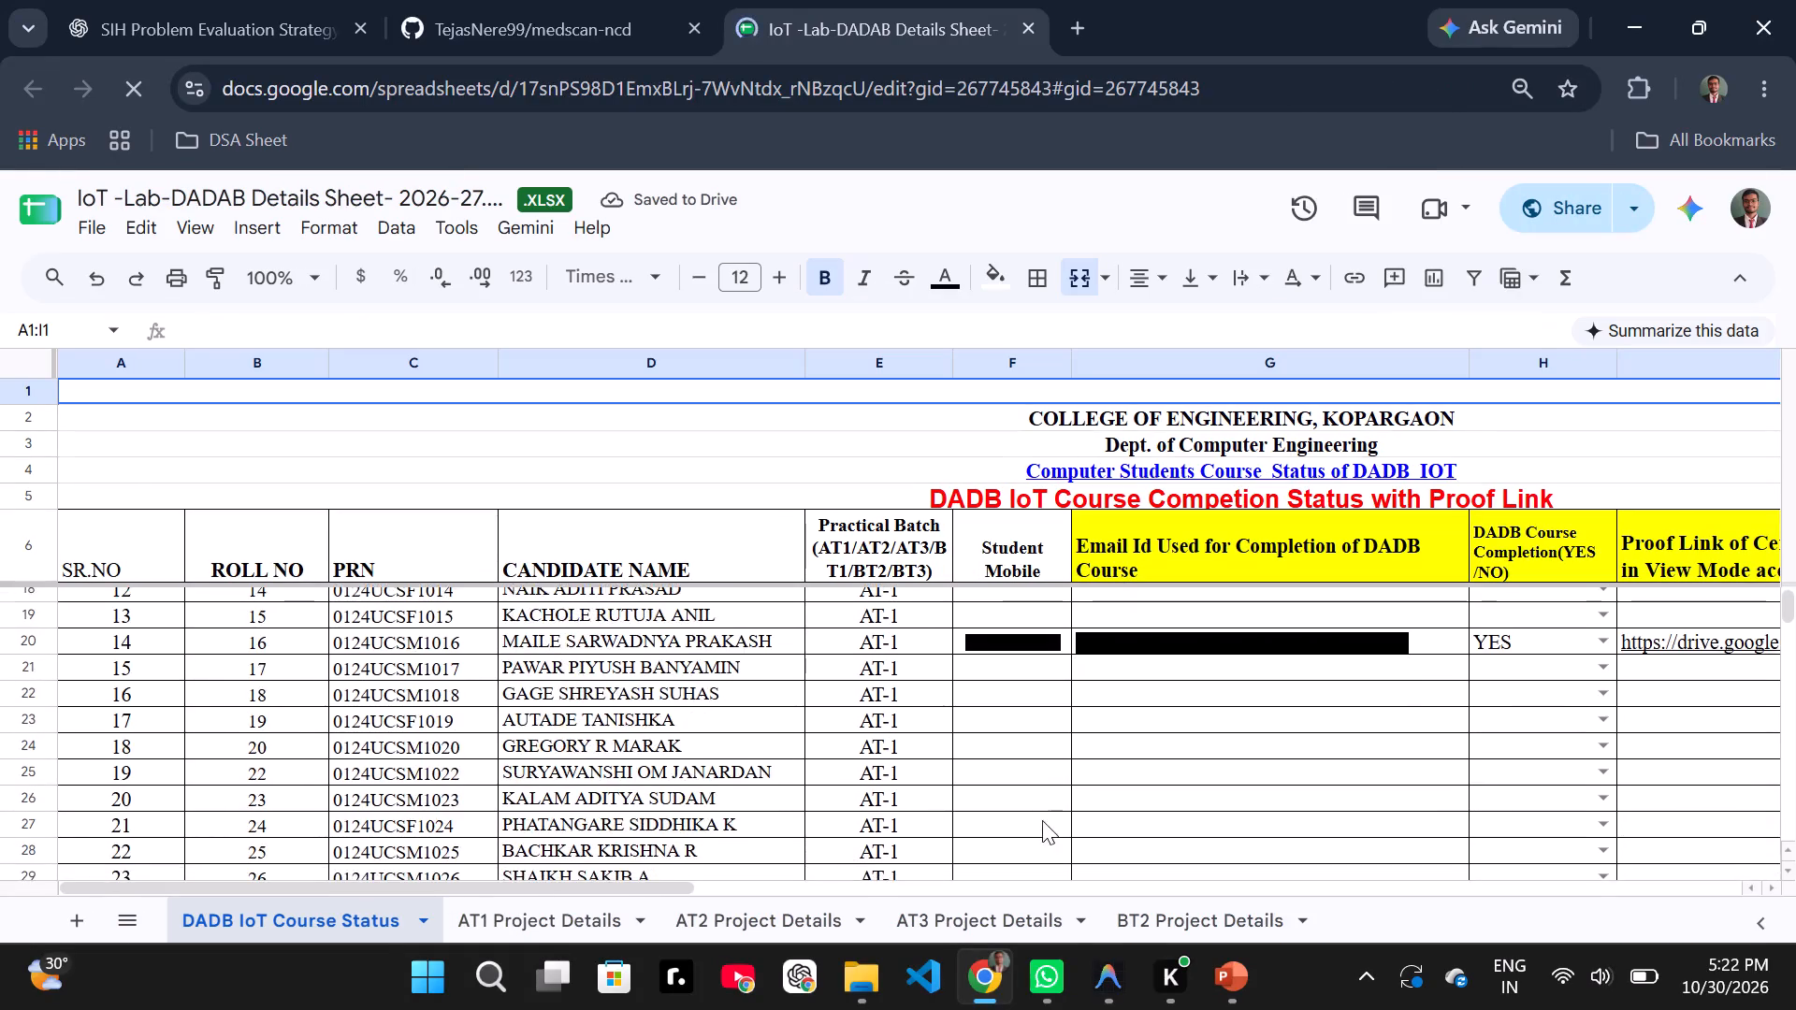
scroll(1042, 820, "down", 1)
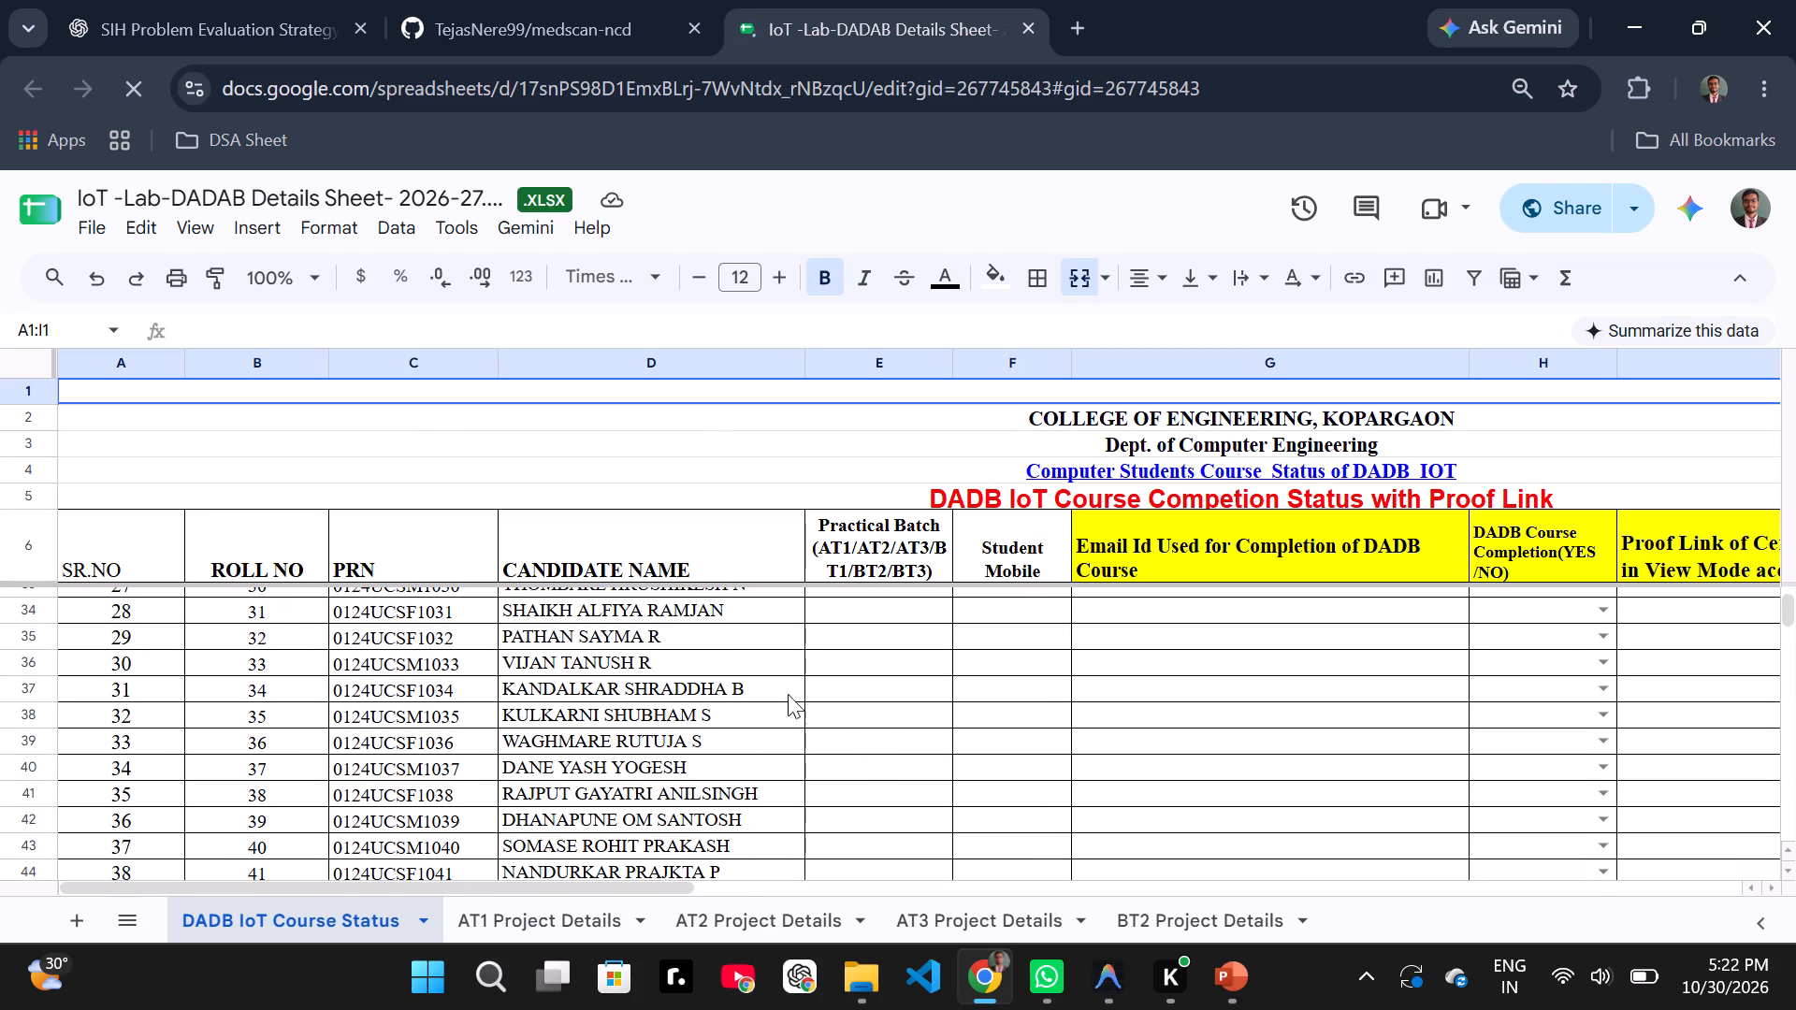
left_click(831, 662)
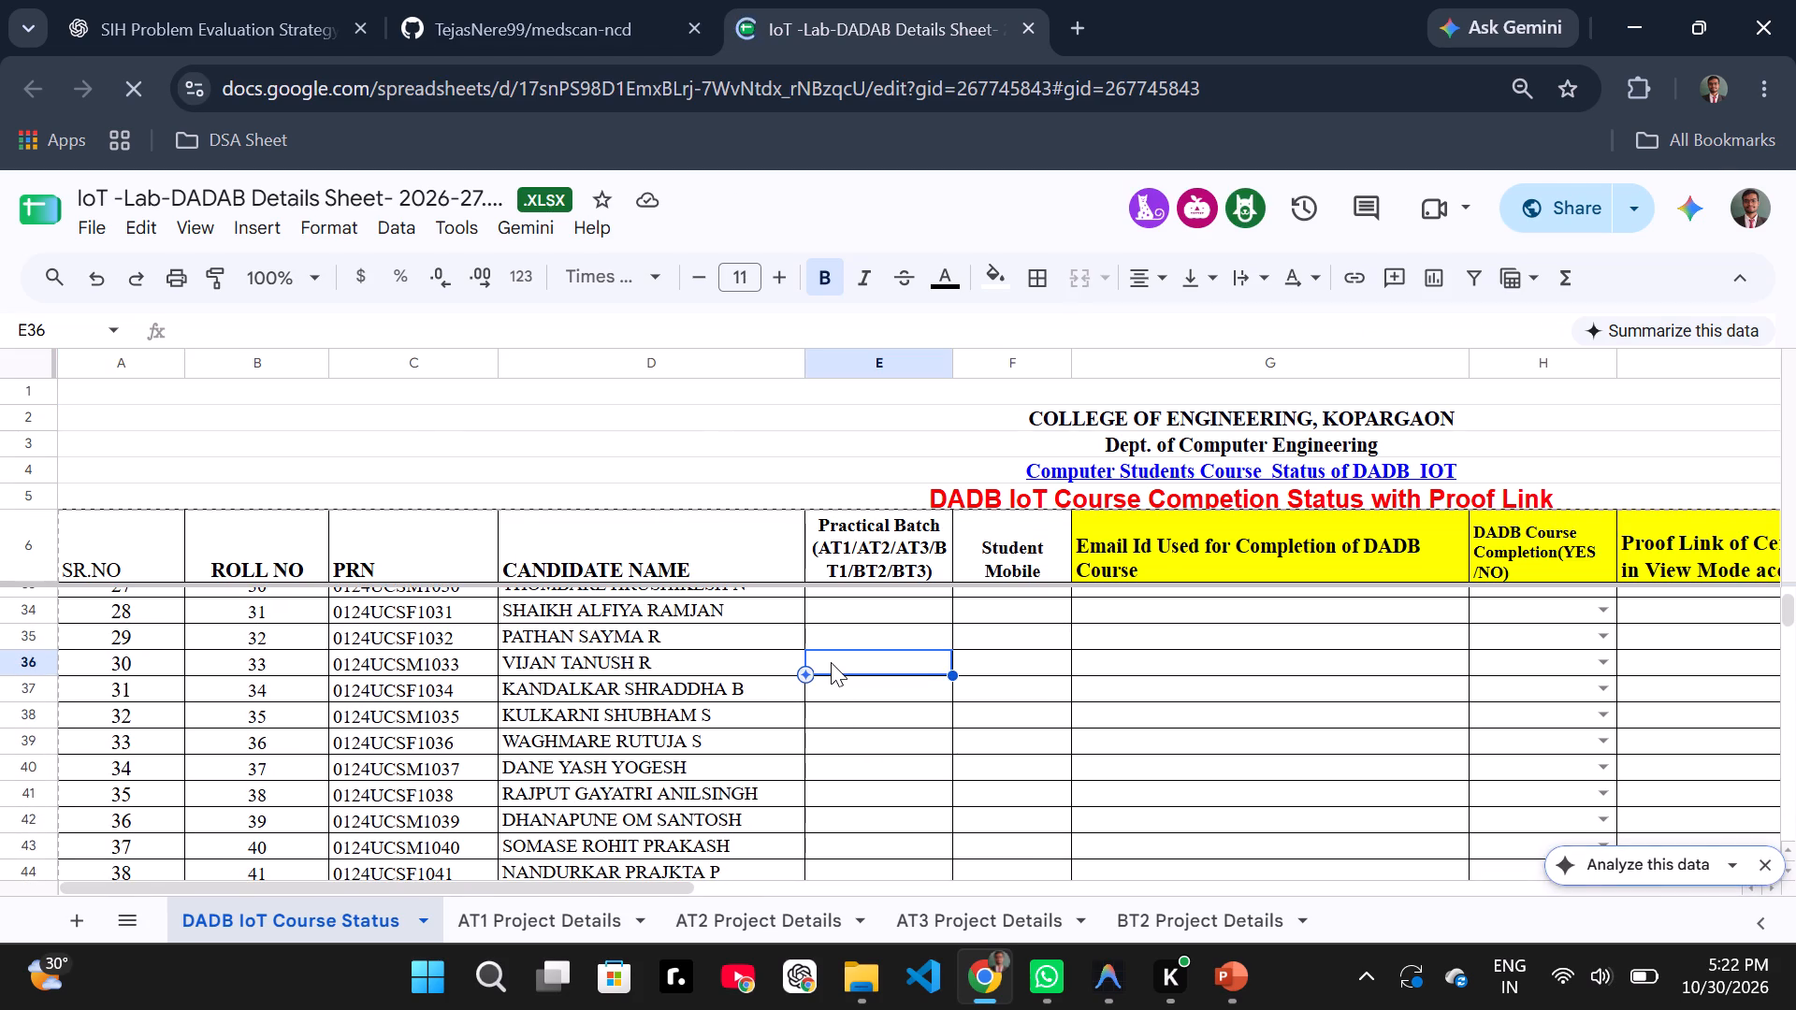
key("shift+a")
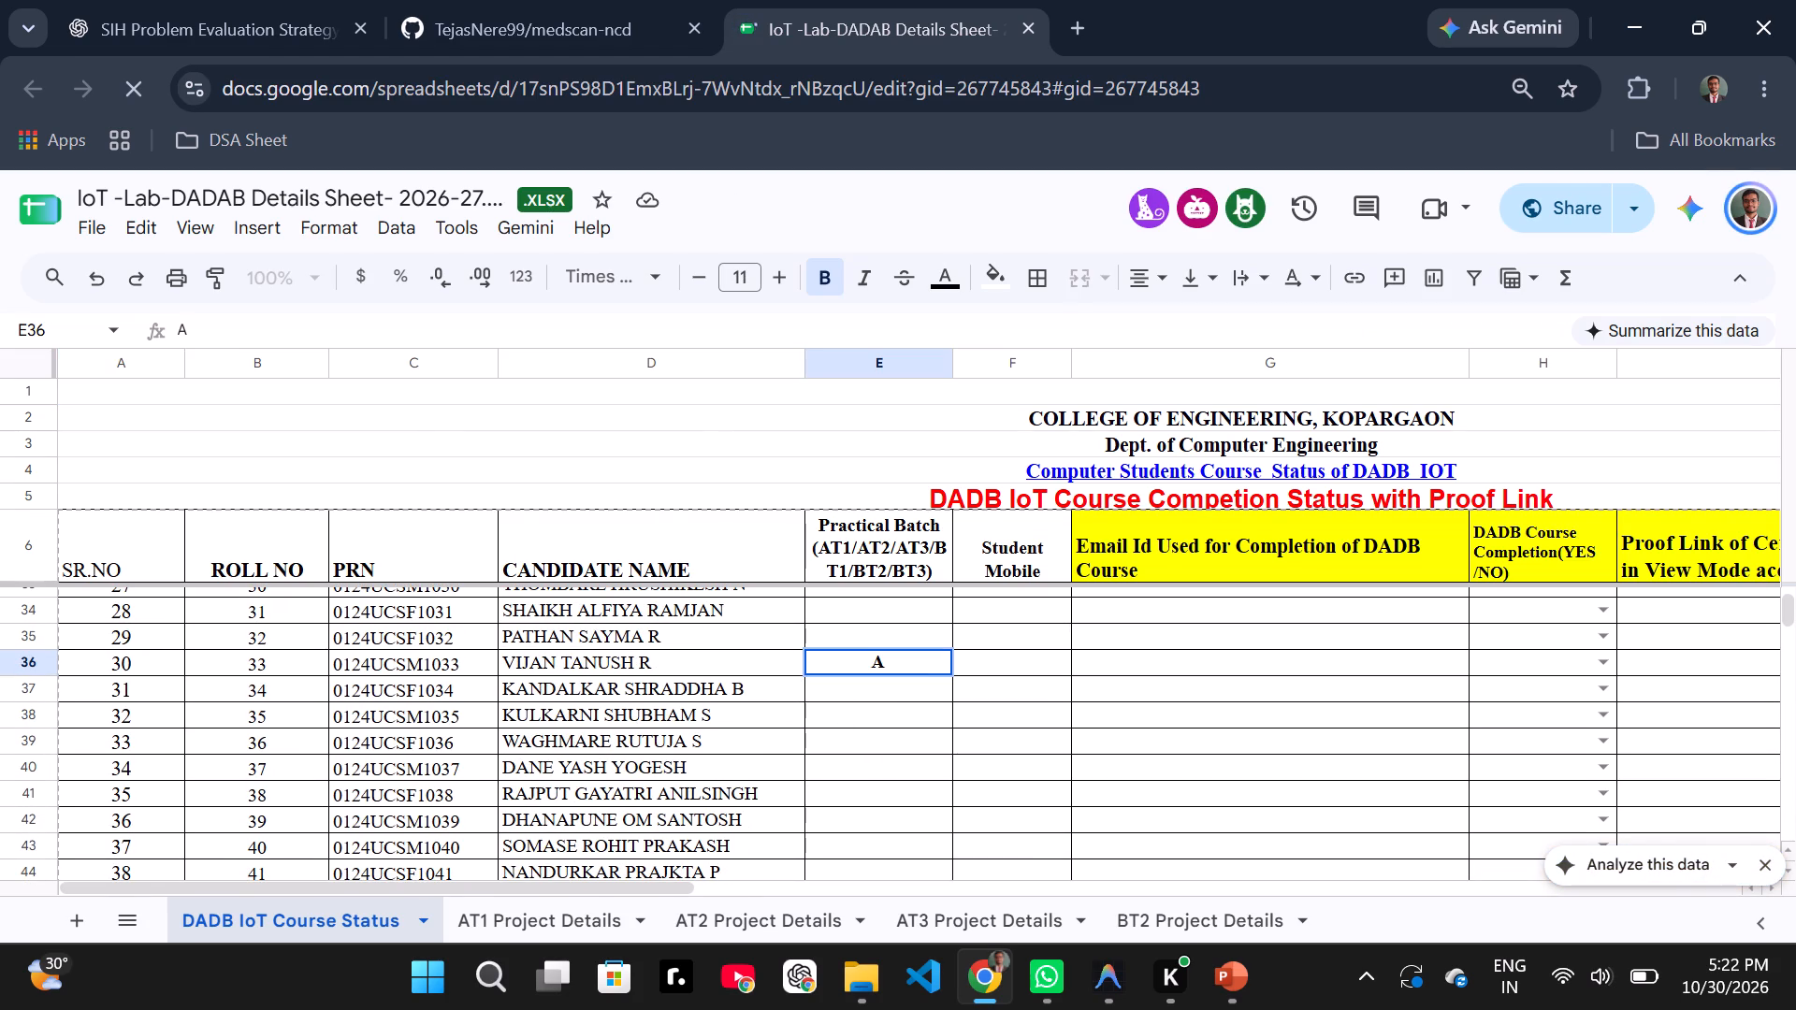
key("t")
key("BackSpace")
type("T2")
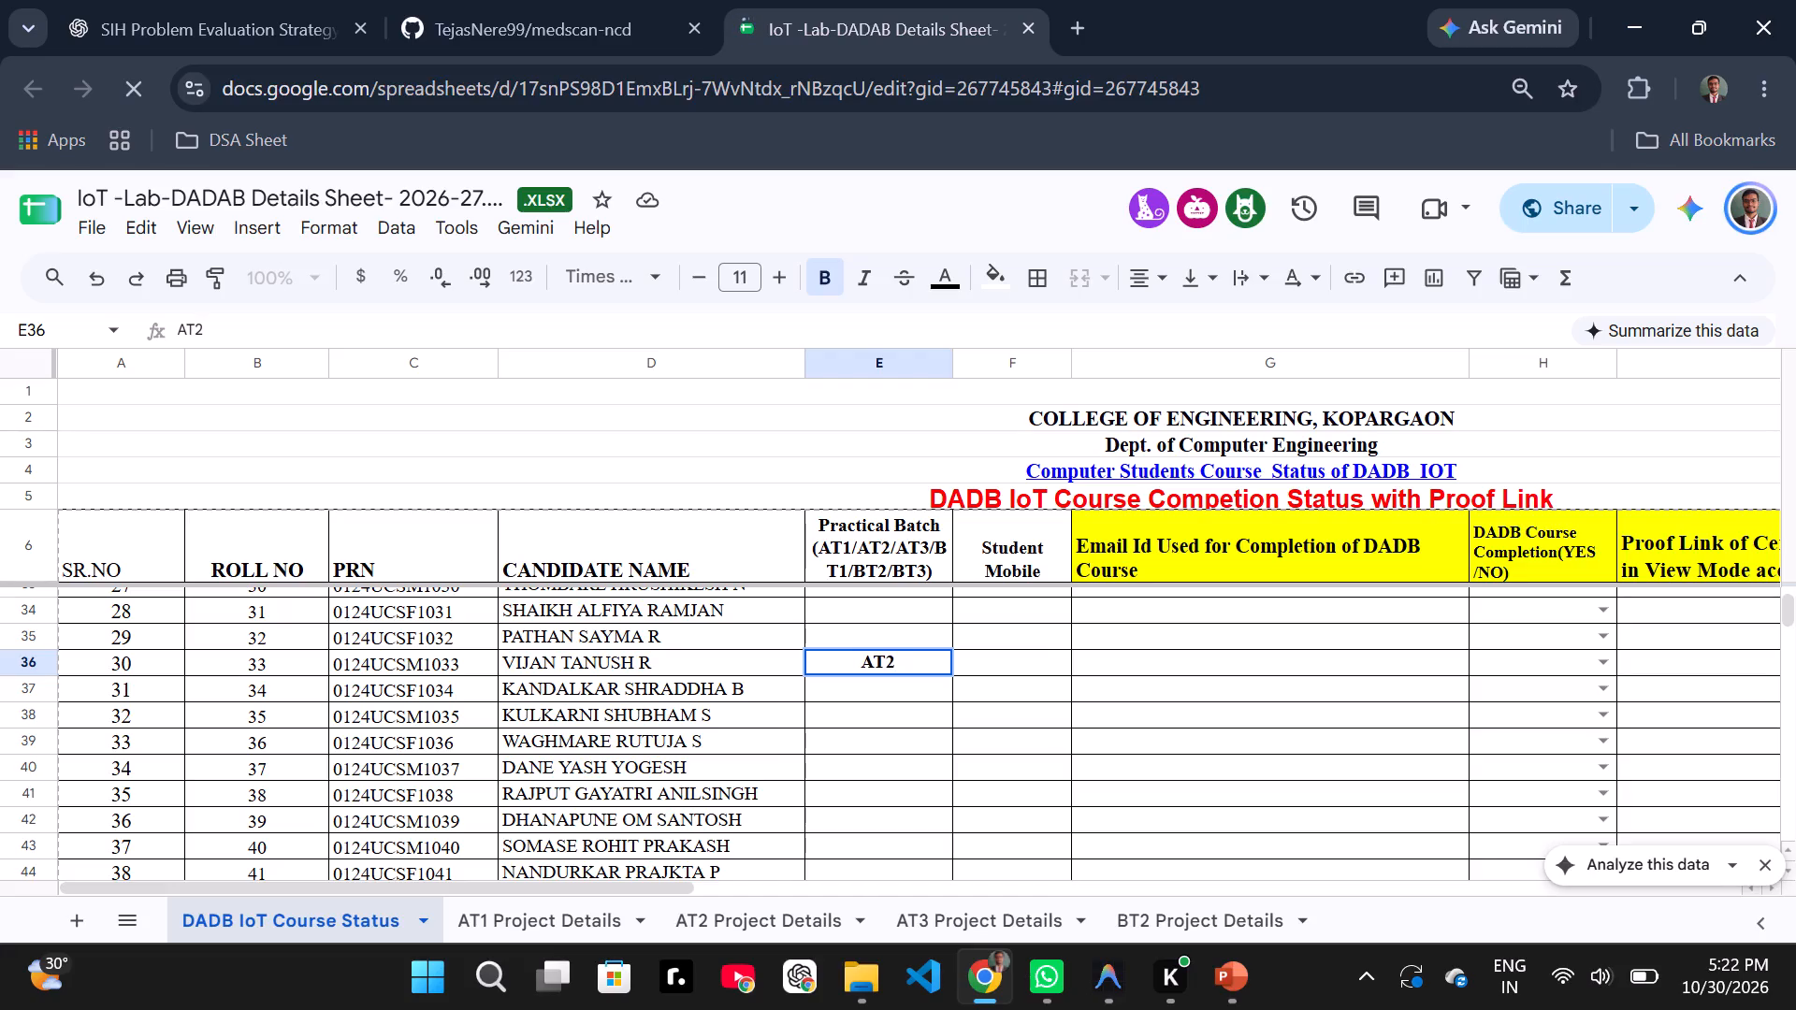
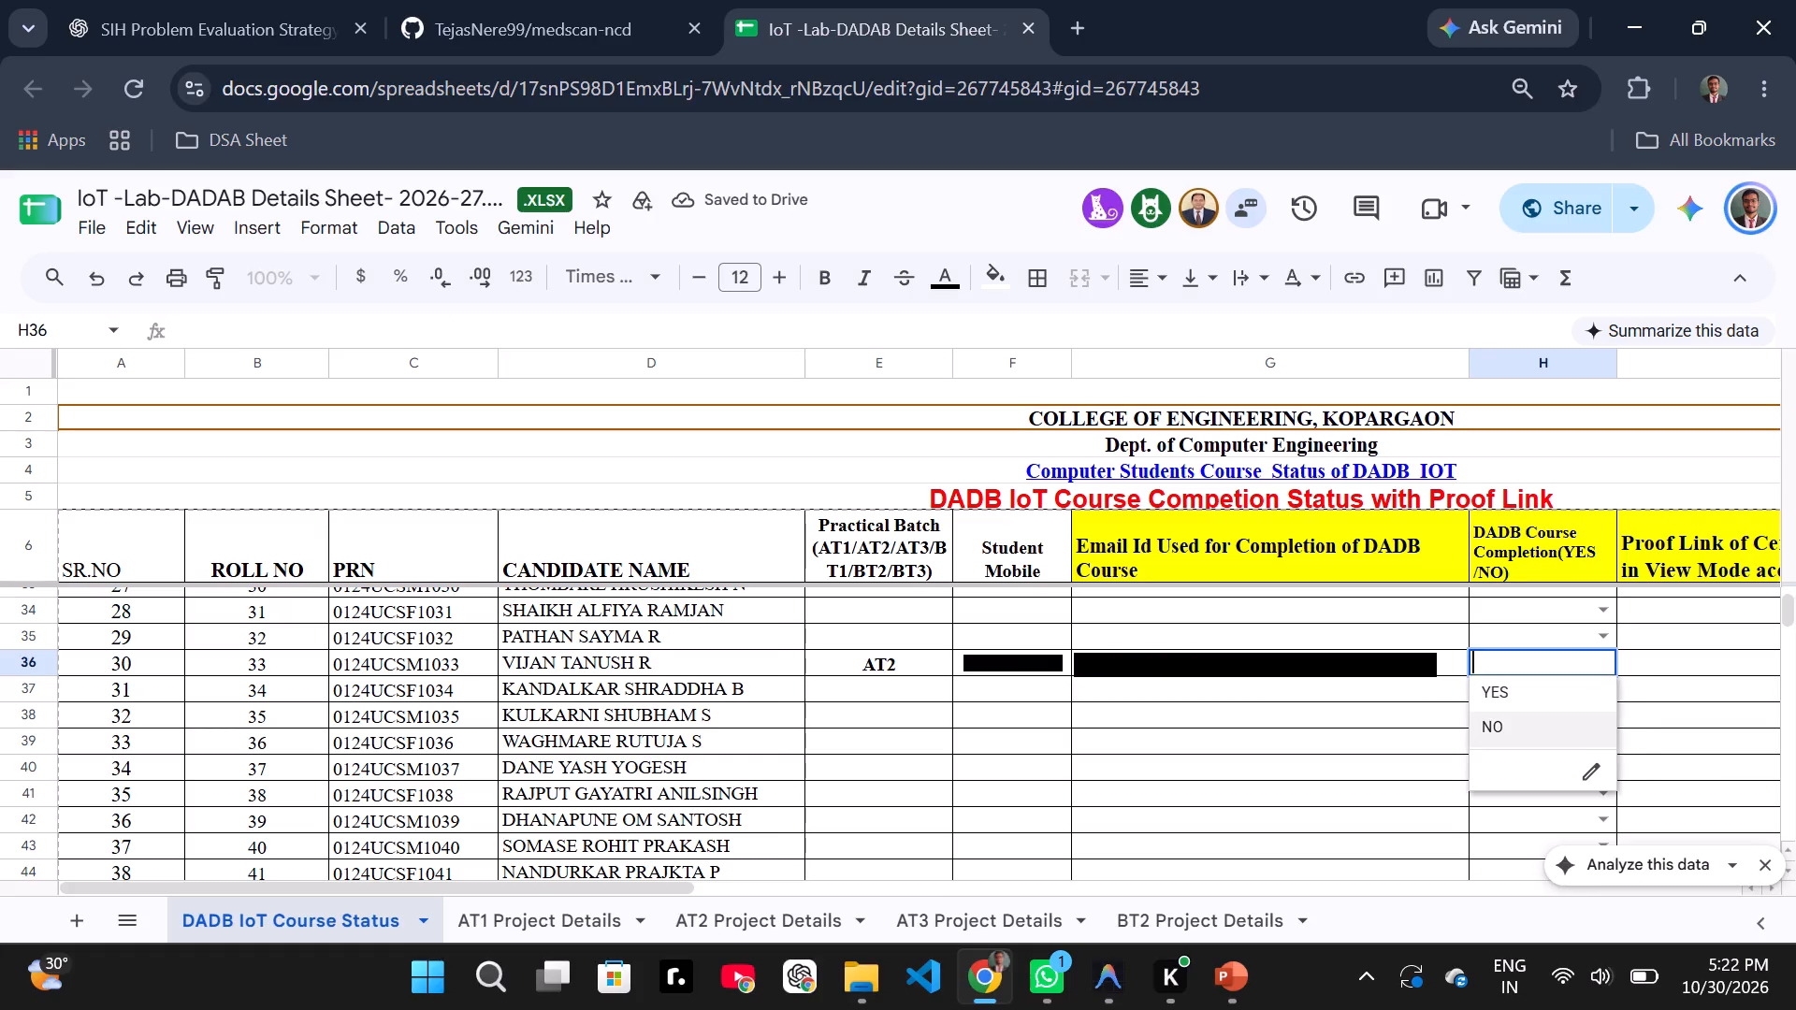
Set DADB Course Completion to YES for roll number 33 in row 36 and select that row's certificate proof link cell.
key("Up")
key("Return")
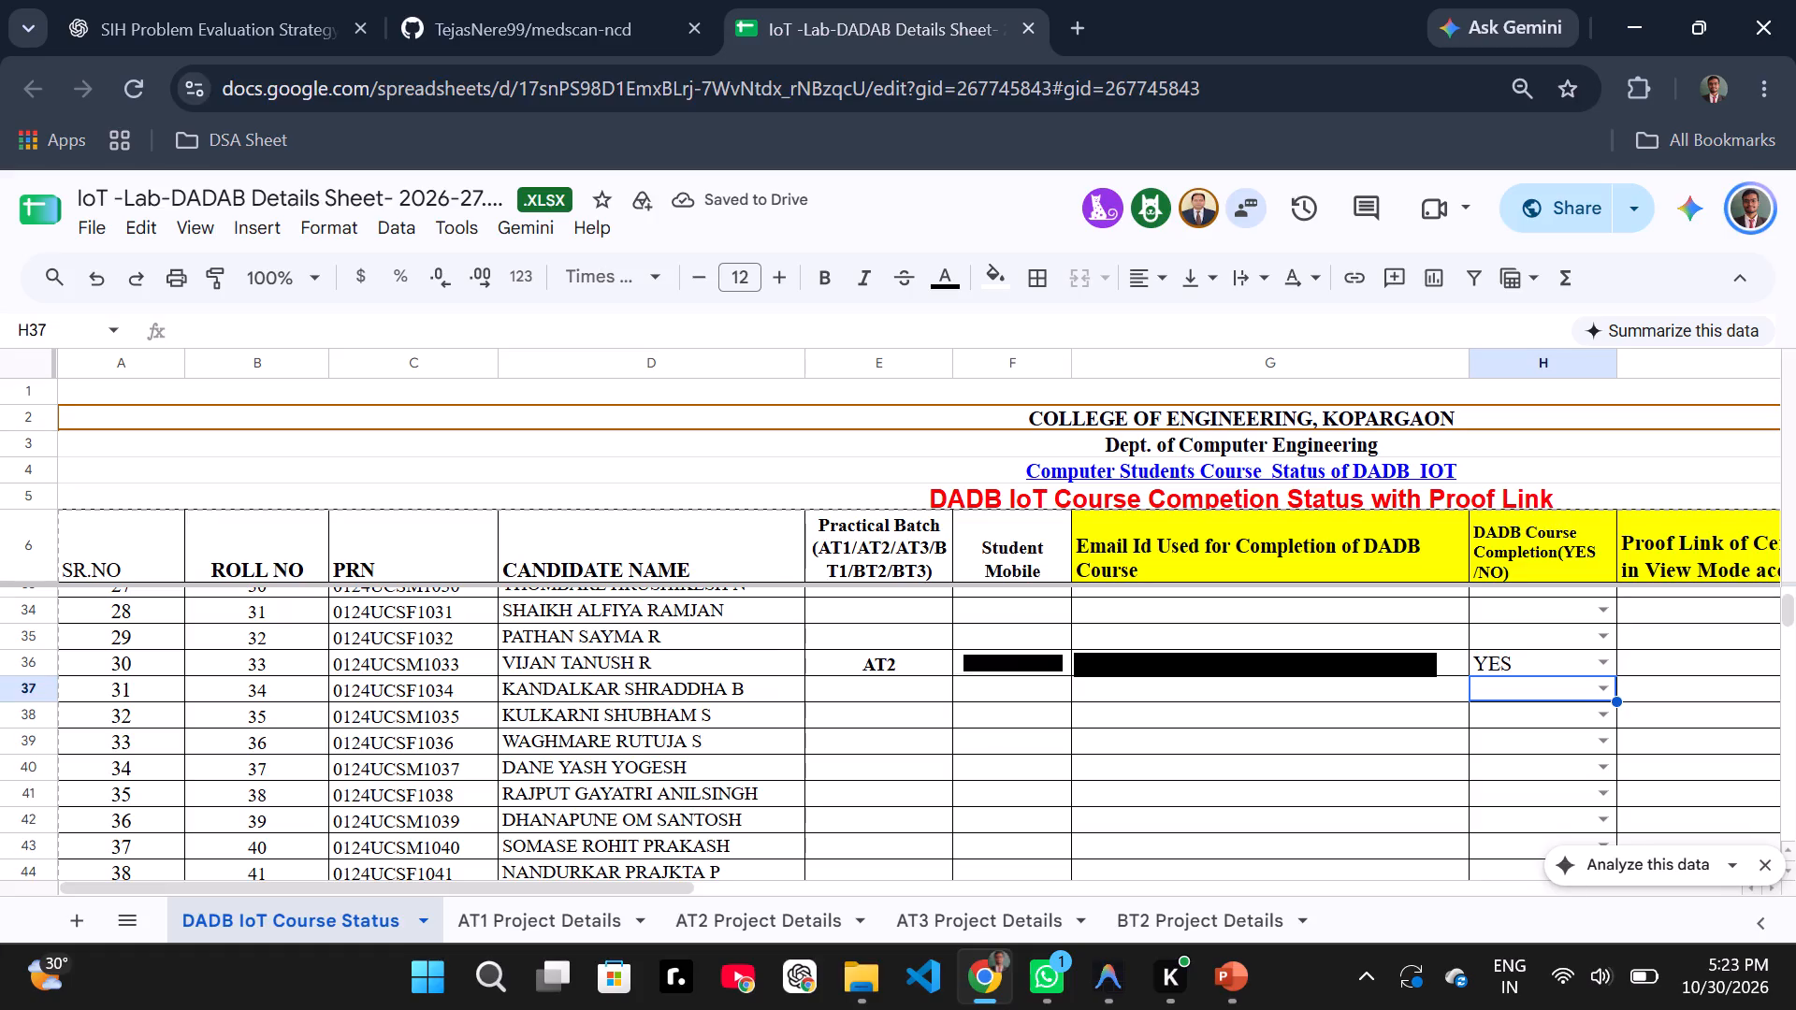
key("Up")
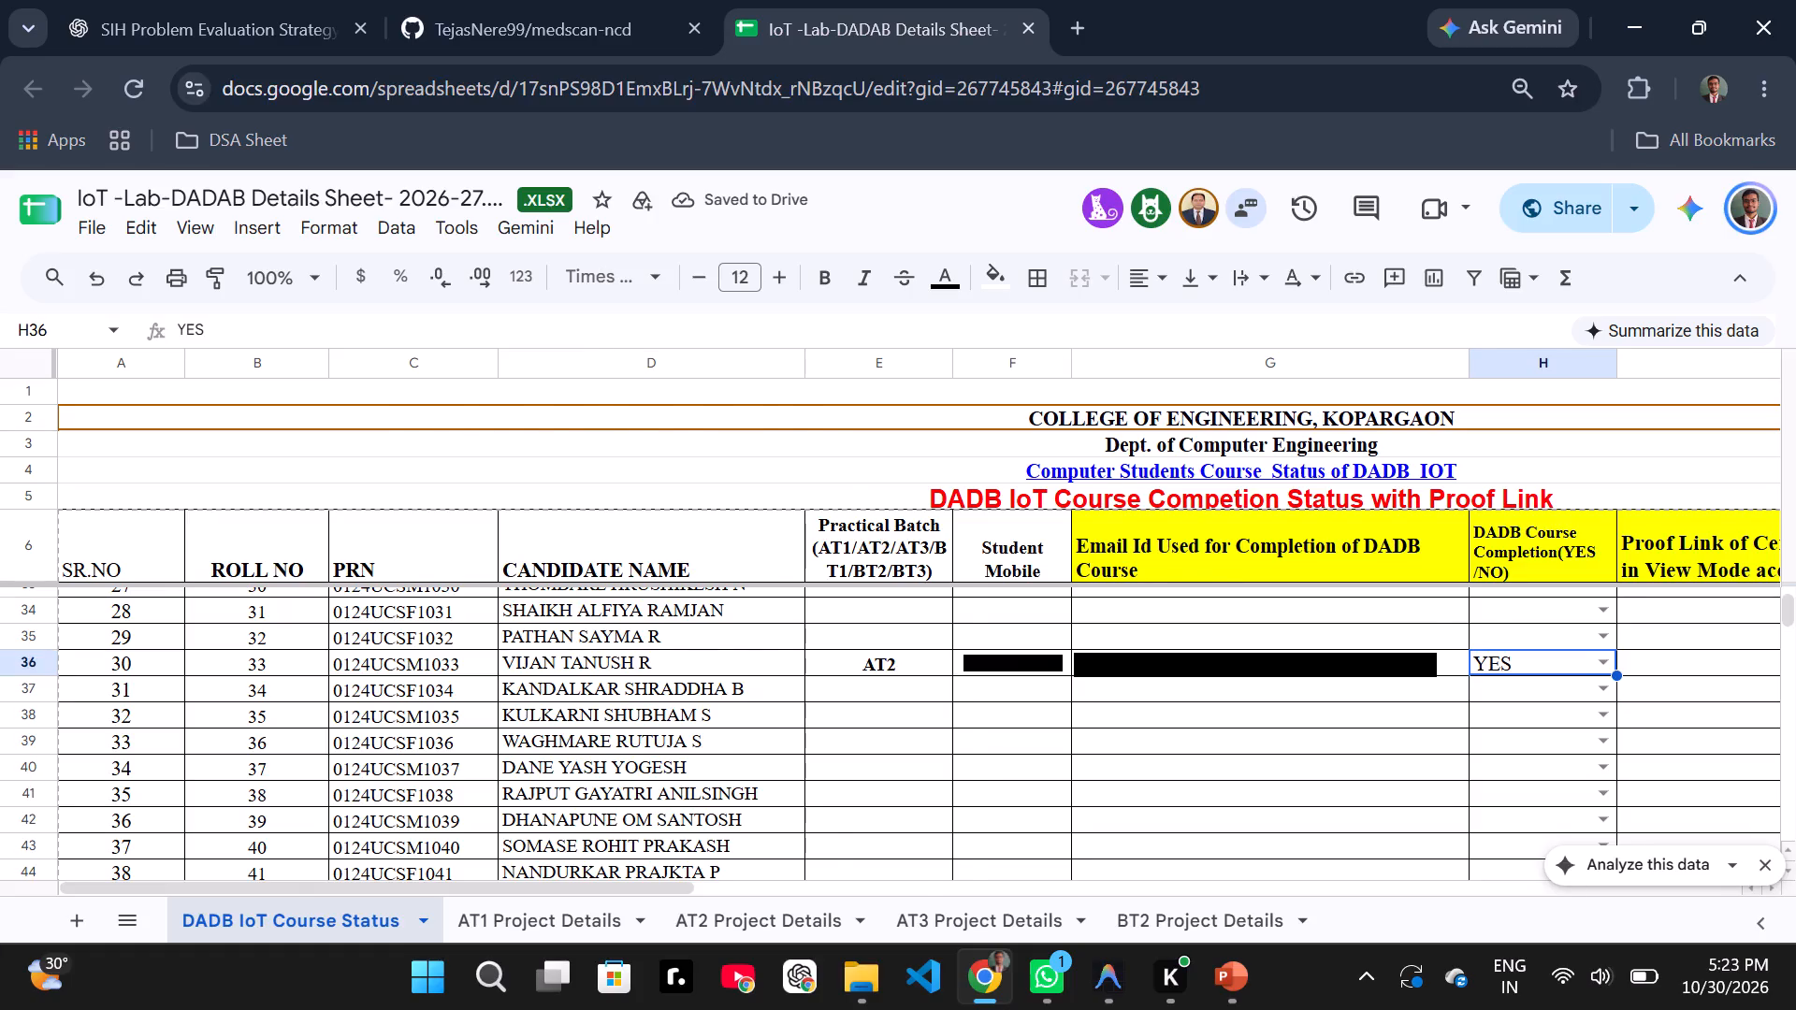
key("Right")
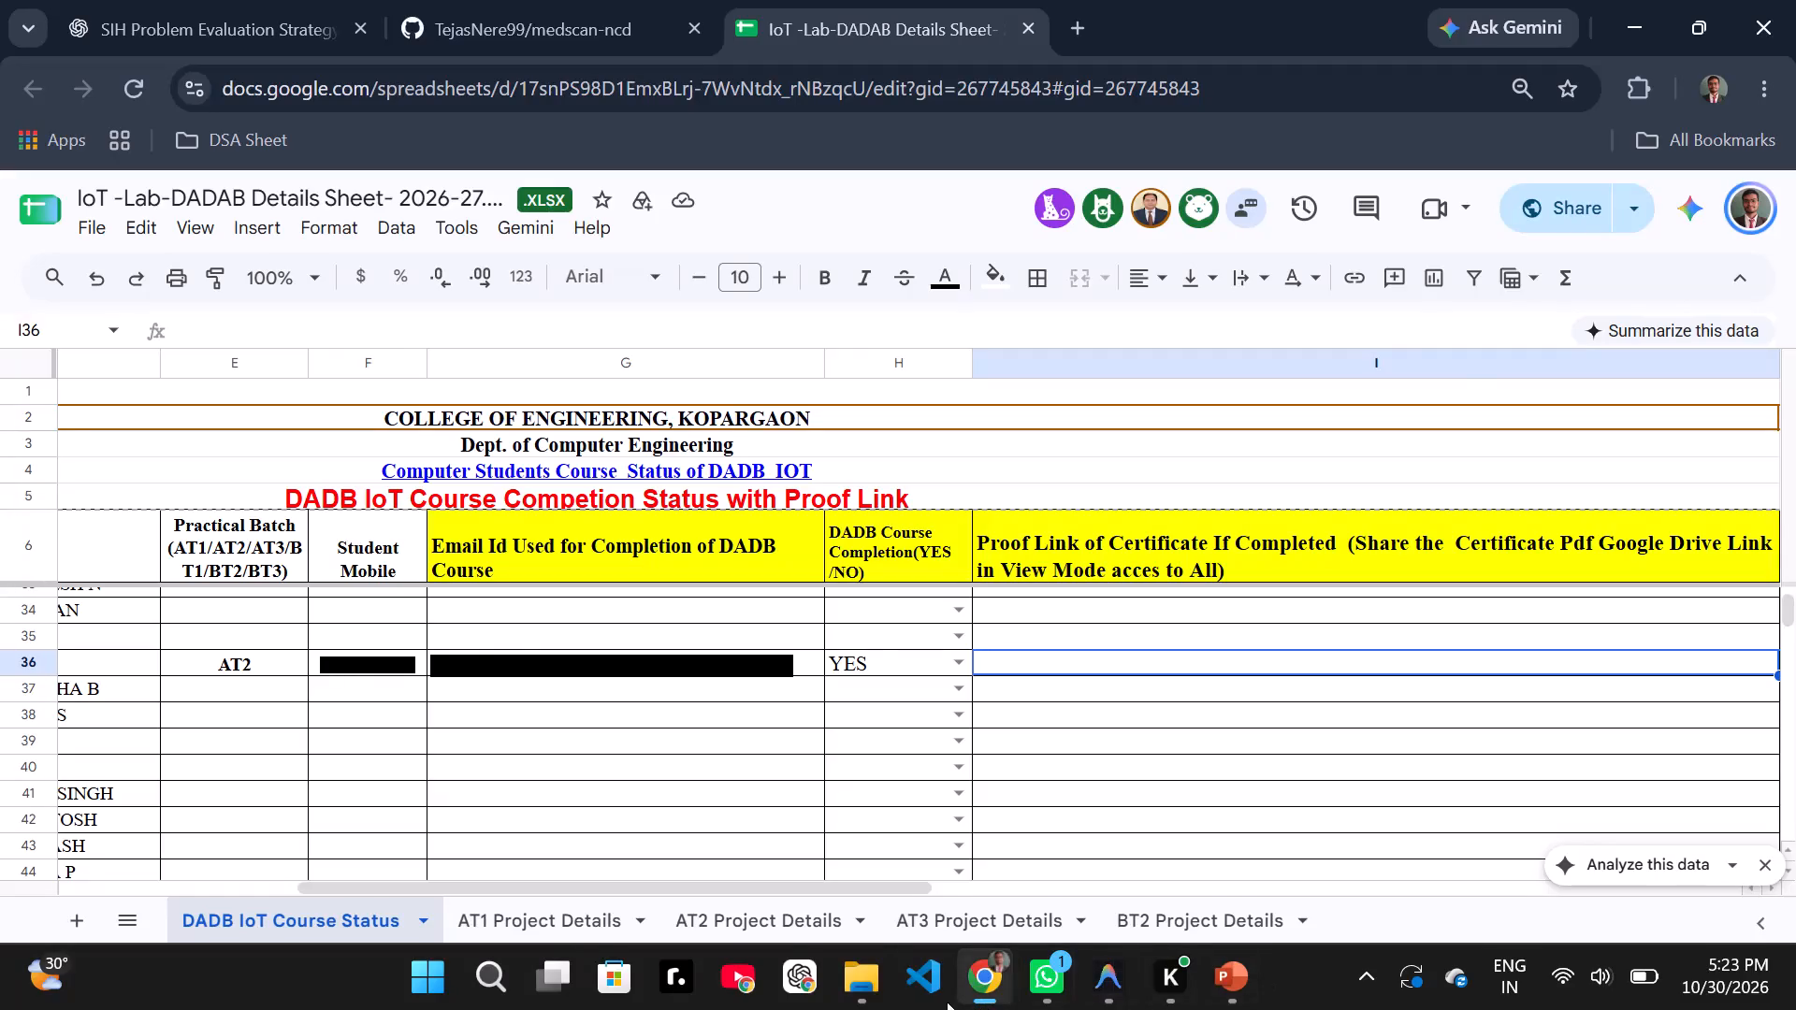
Switch to File Explorer and examine the Assignment Implementation Video, DADB Certification and Diagrams folders in IOT_Group_id_3.
left_click(863, 978)
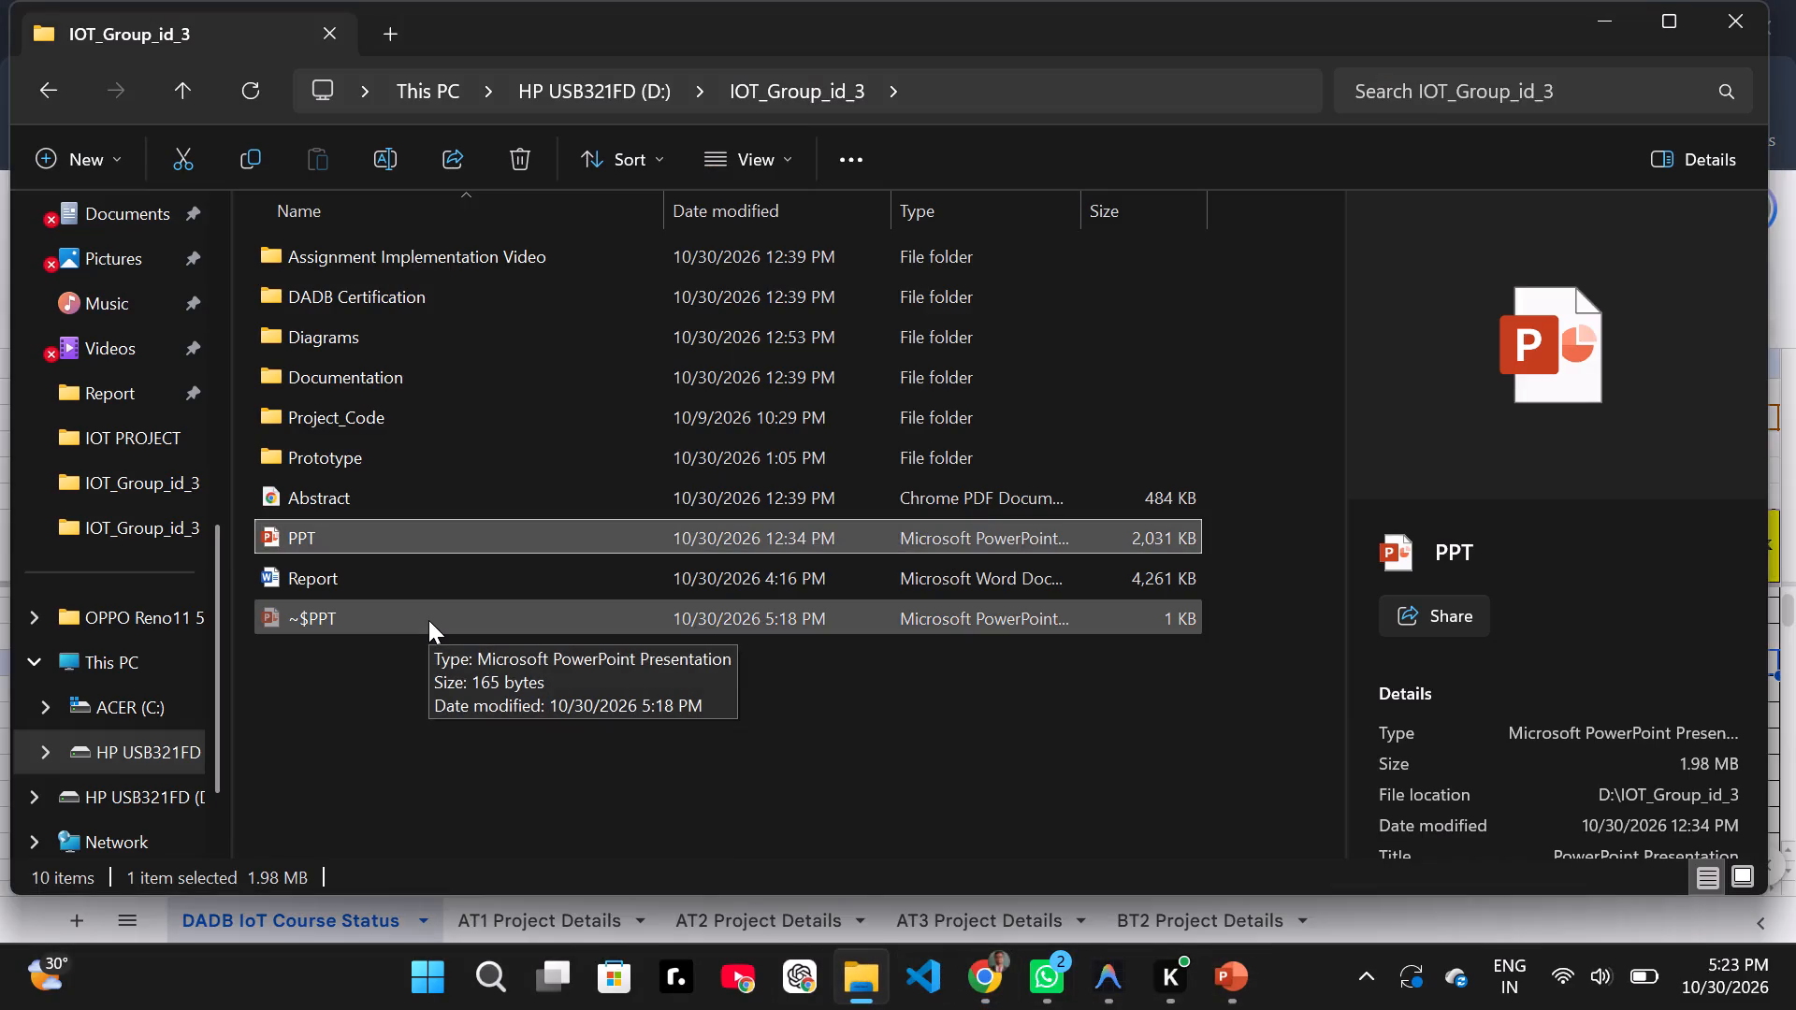
key("Page_Up")
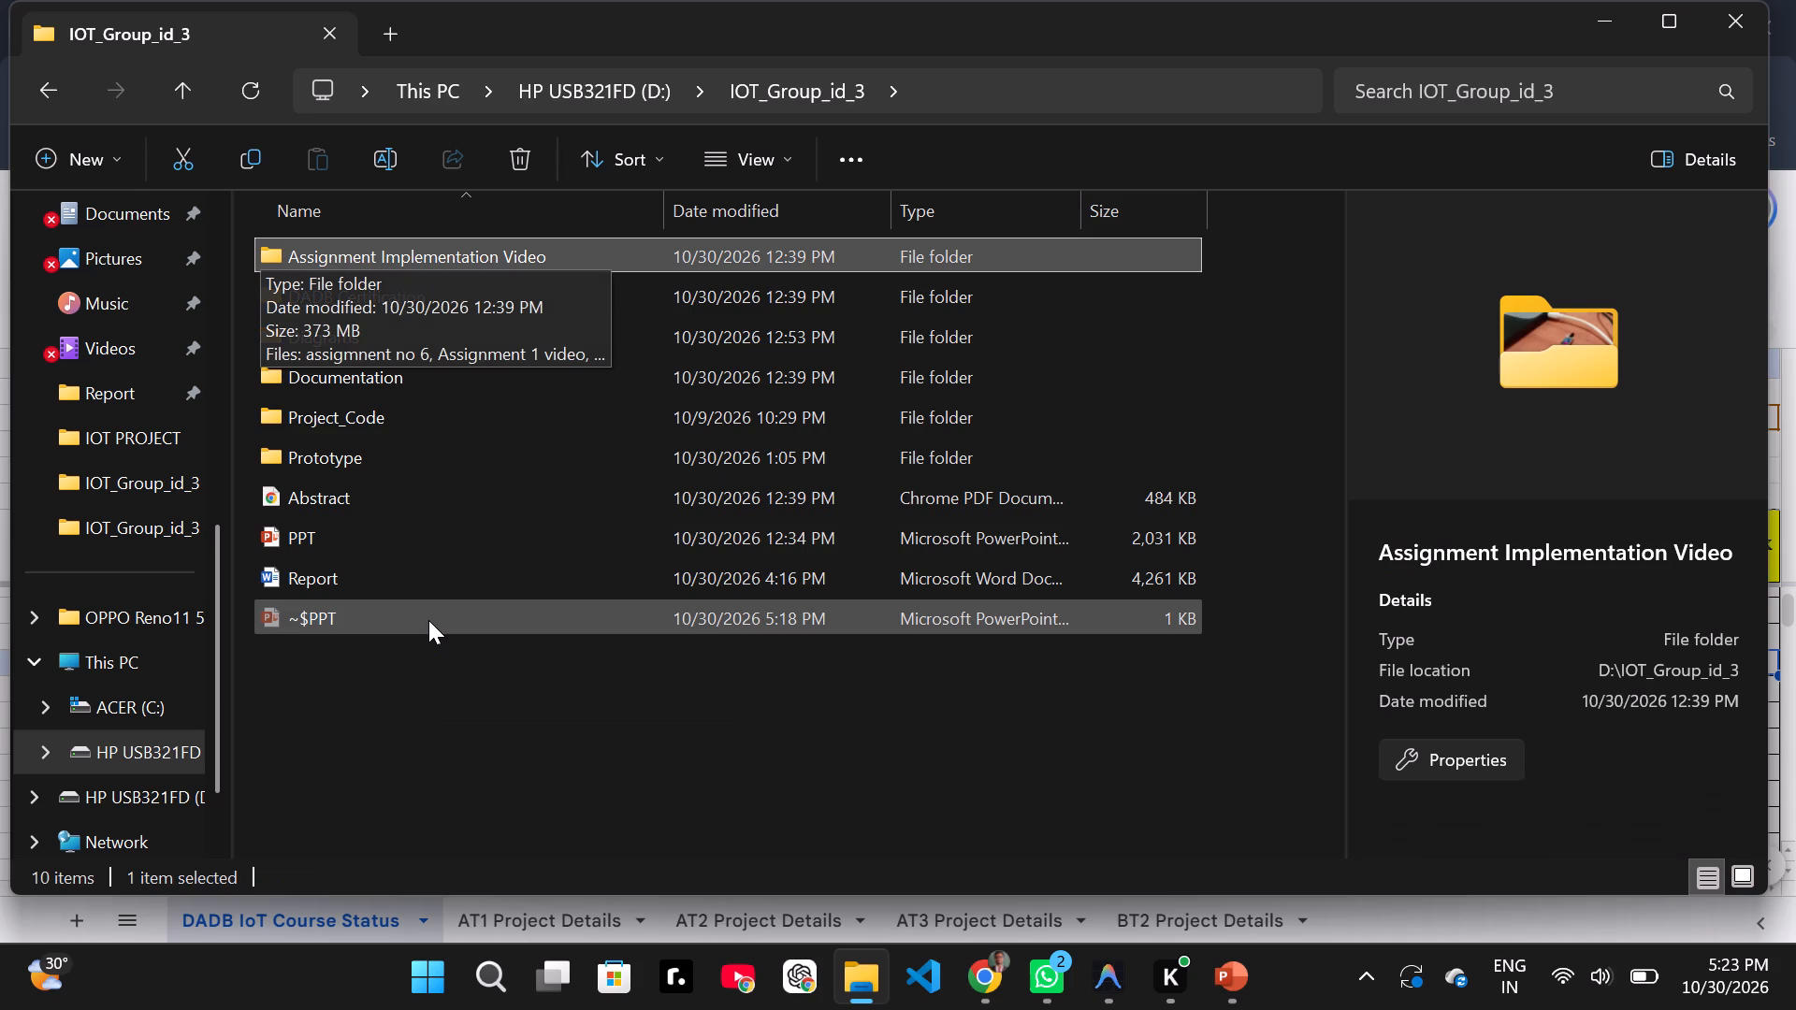
left_click(781, 799)
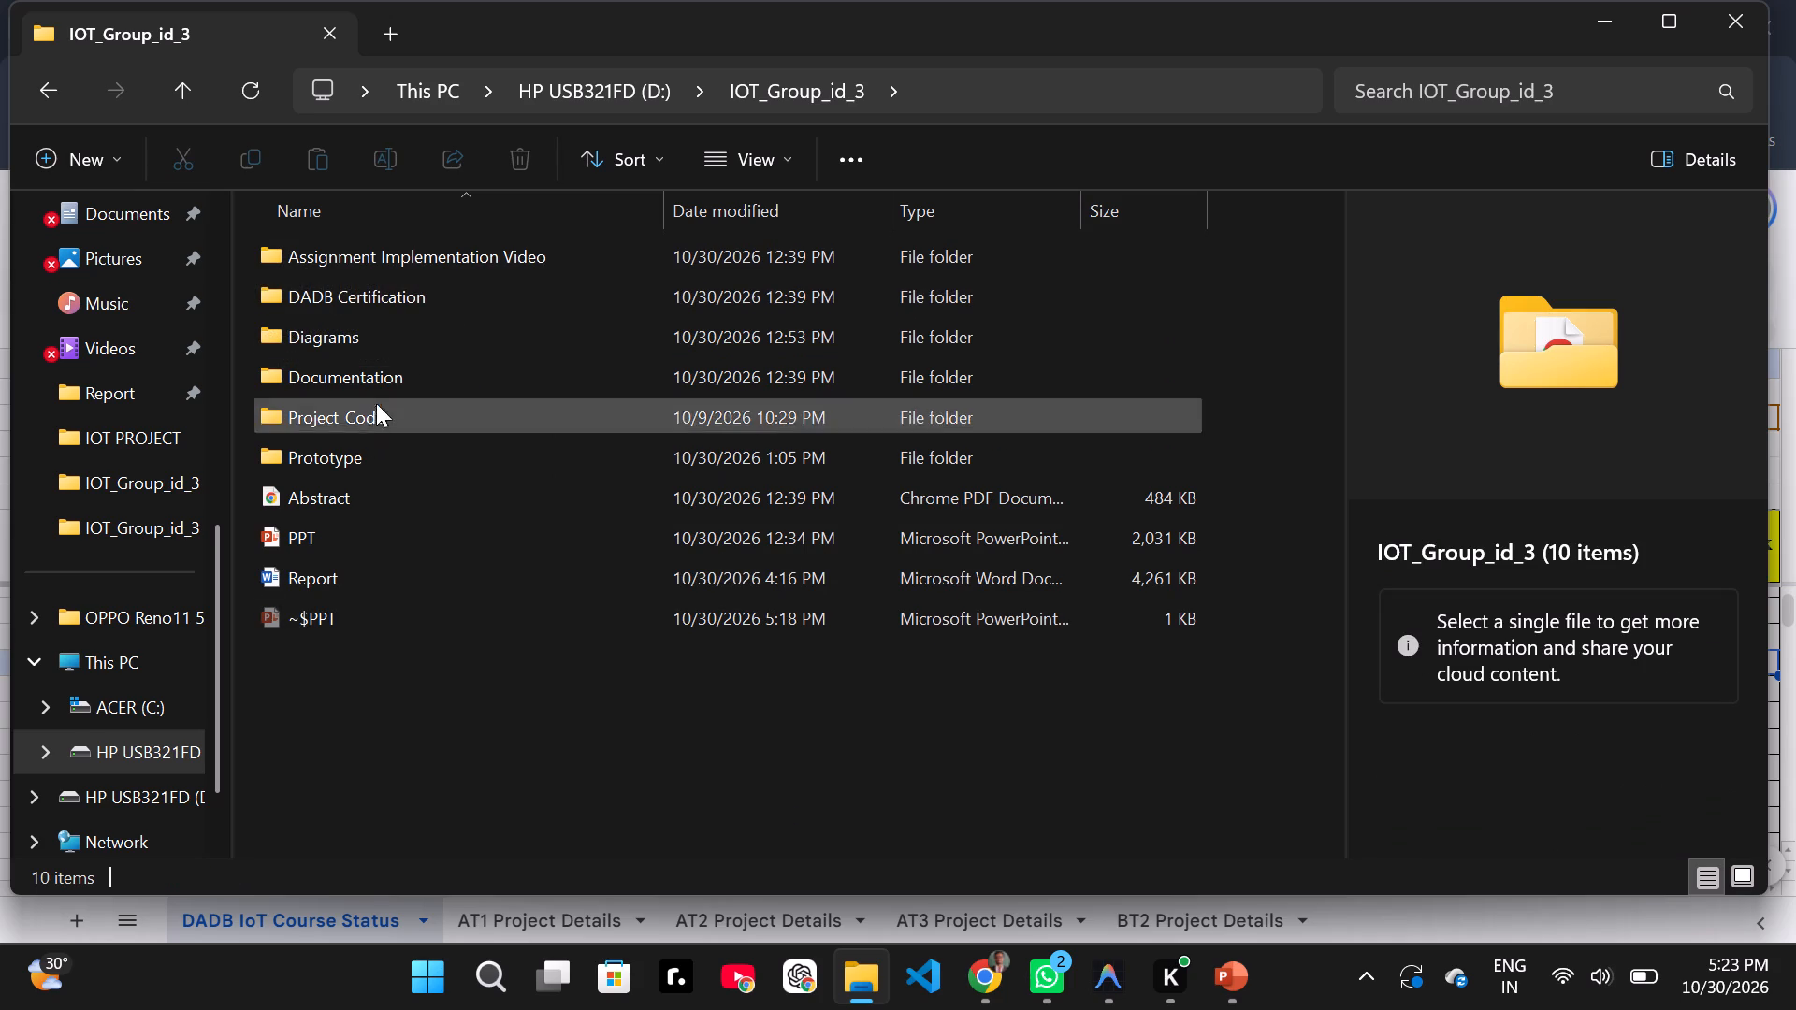
double_click(410, 269)
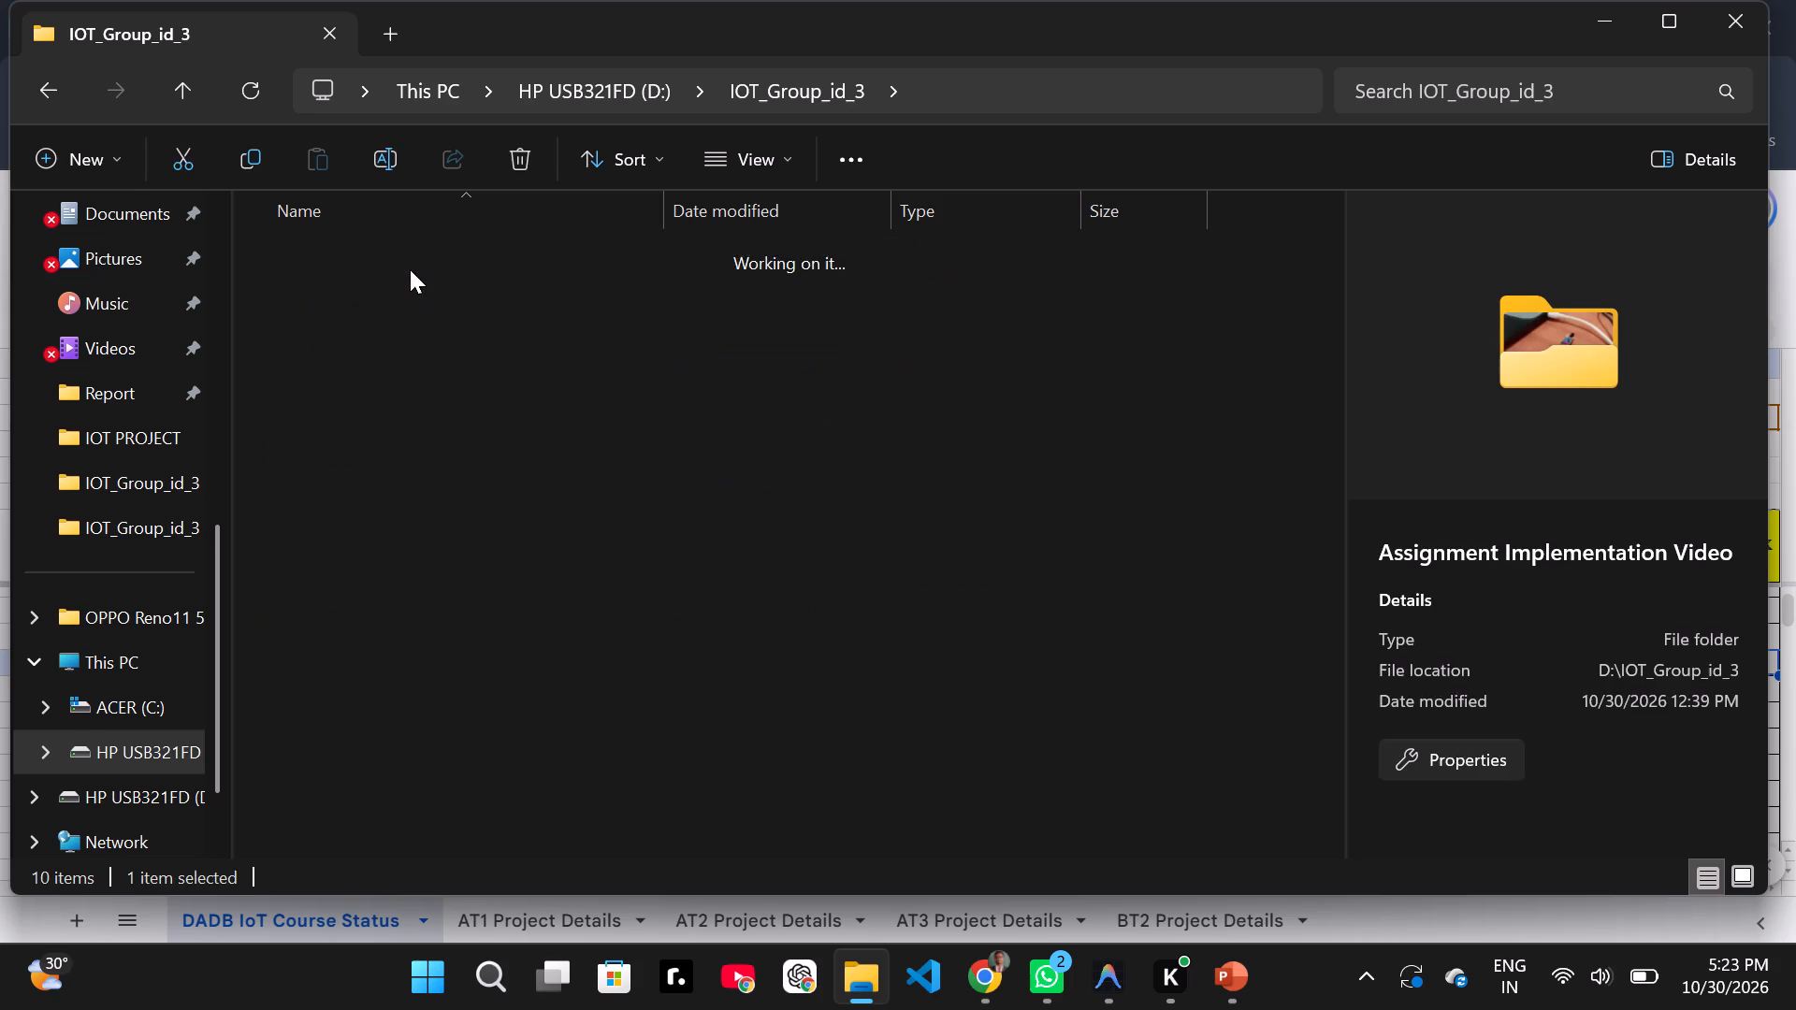
left_click(186, 98)
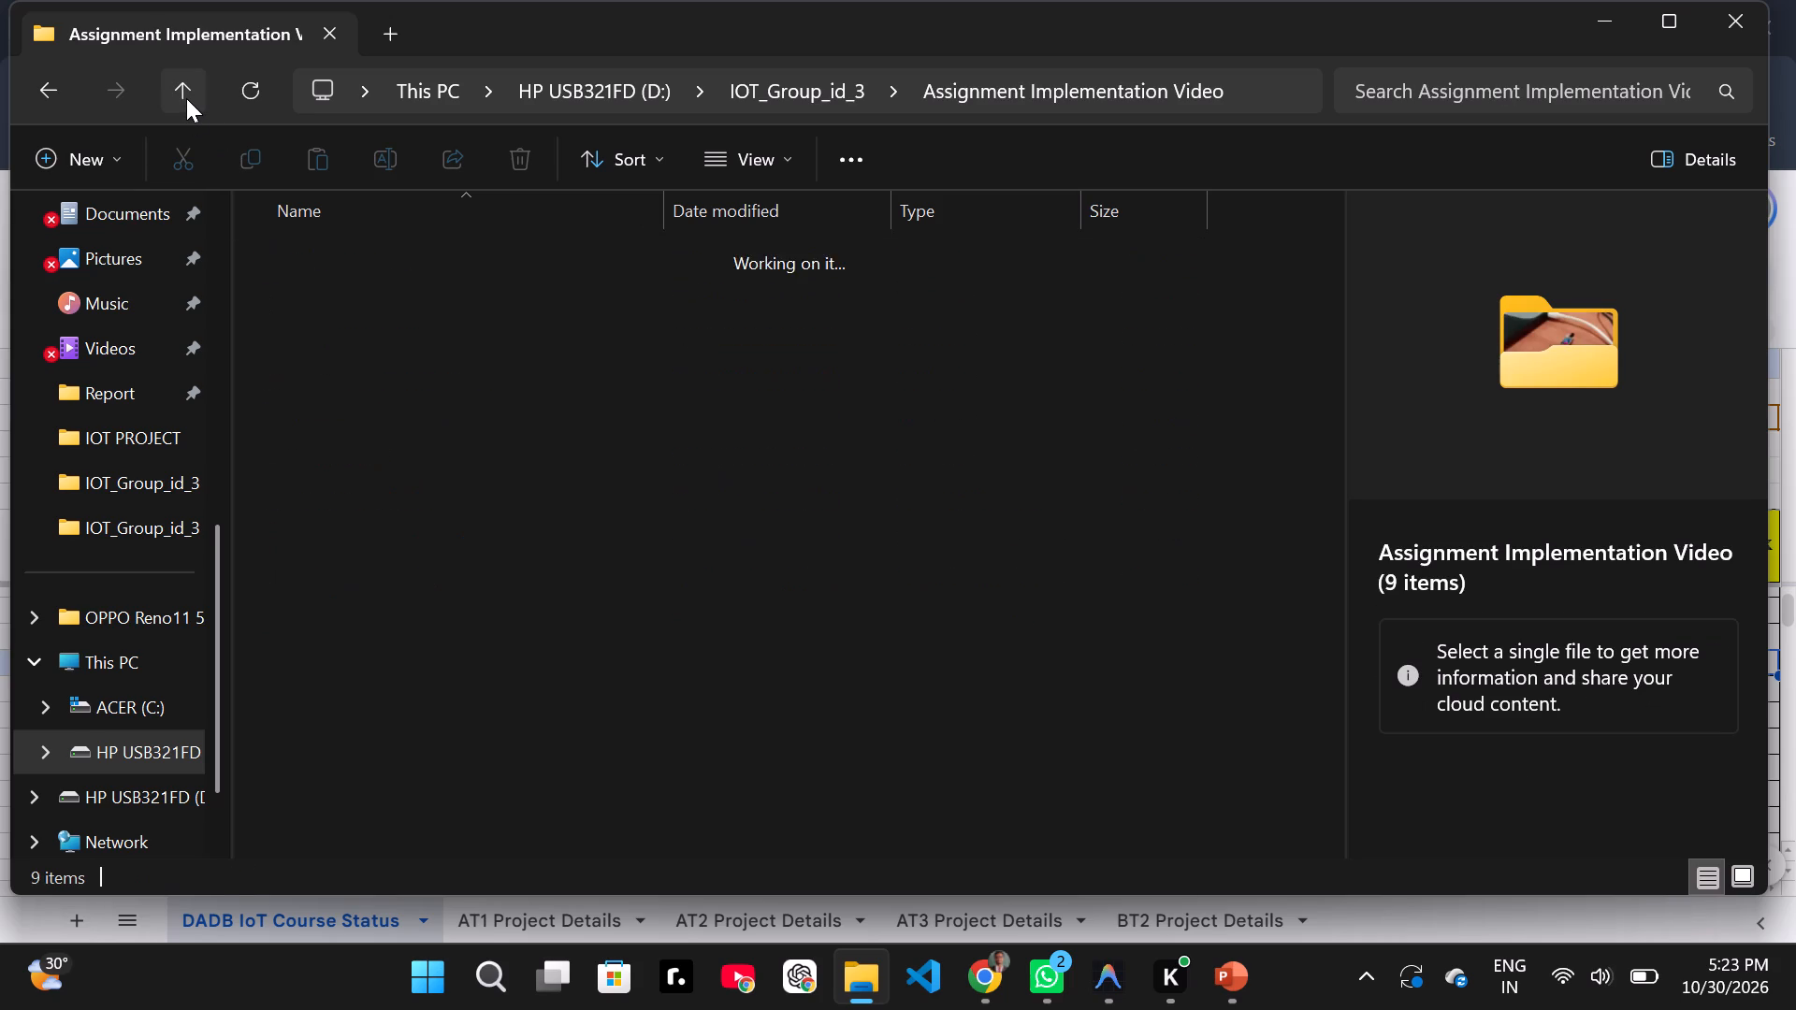
double_click(296, 287)
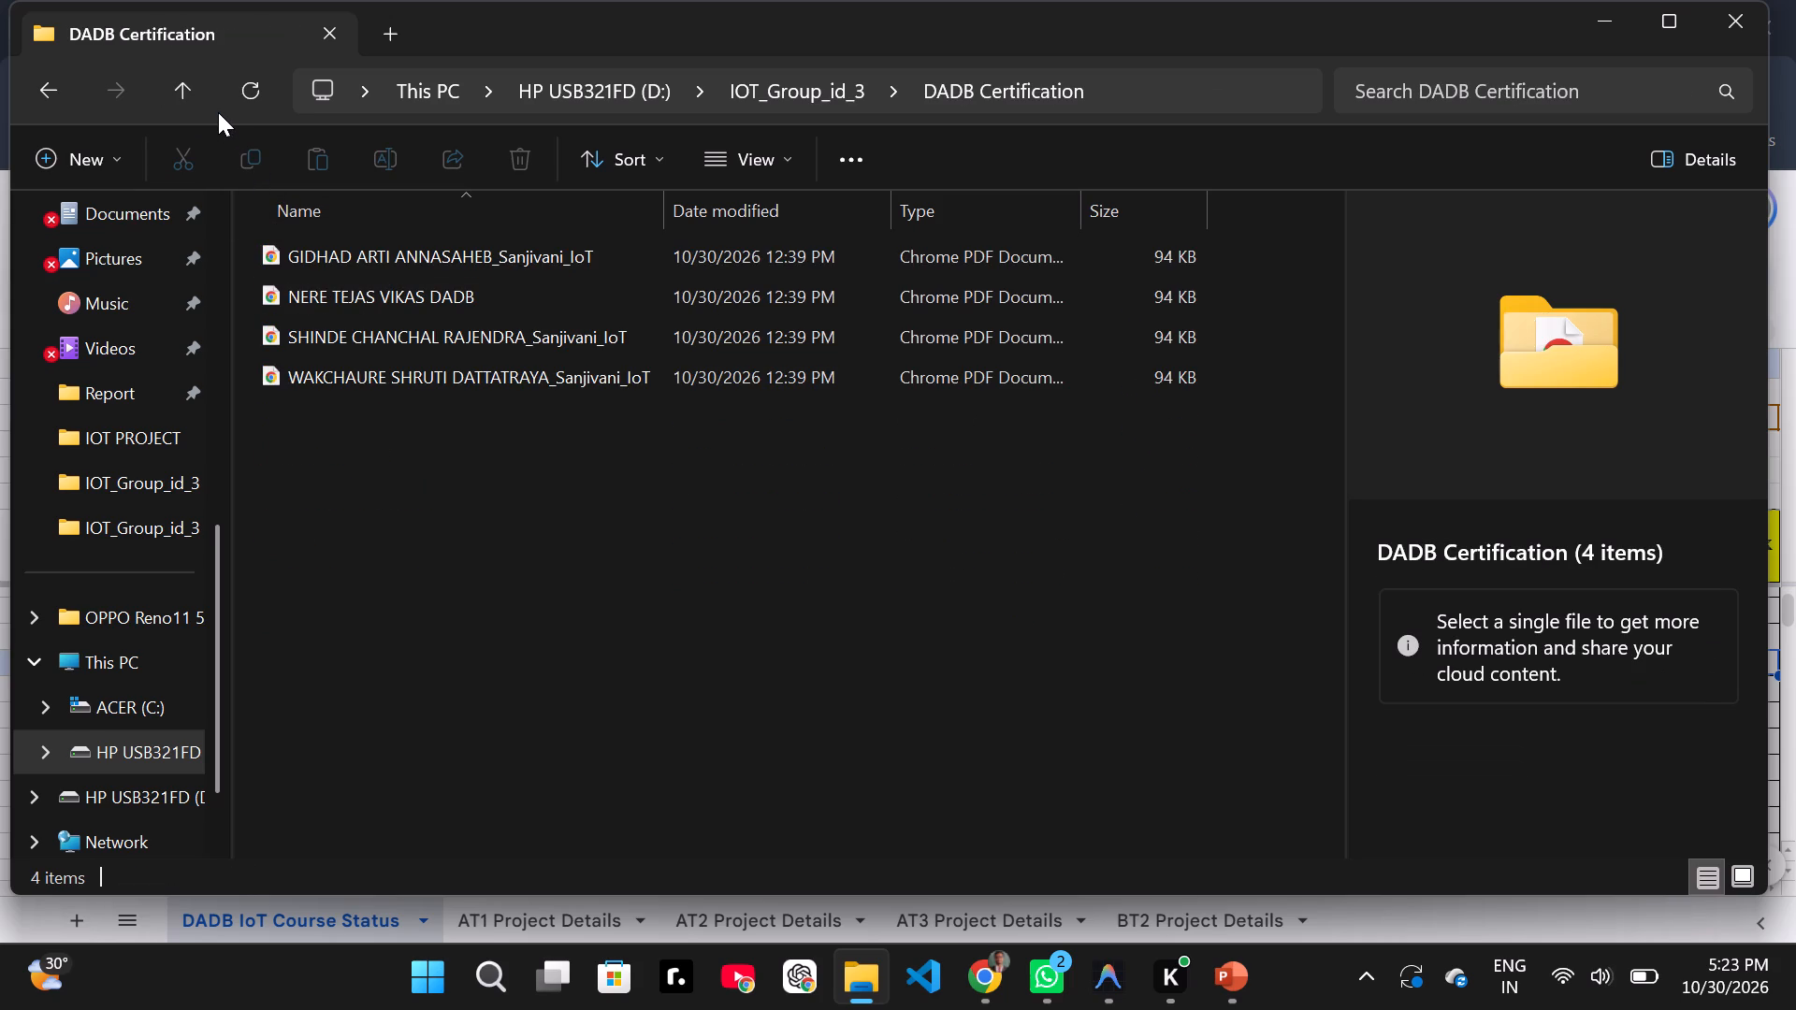
left_click(196, 97)
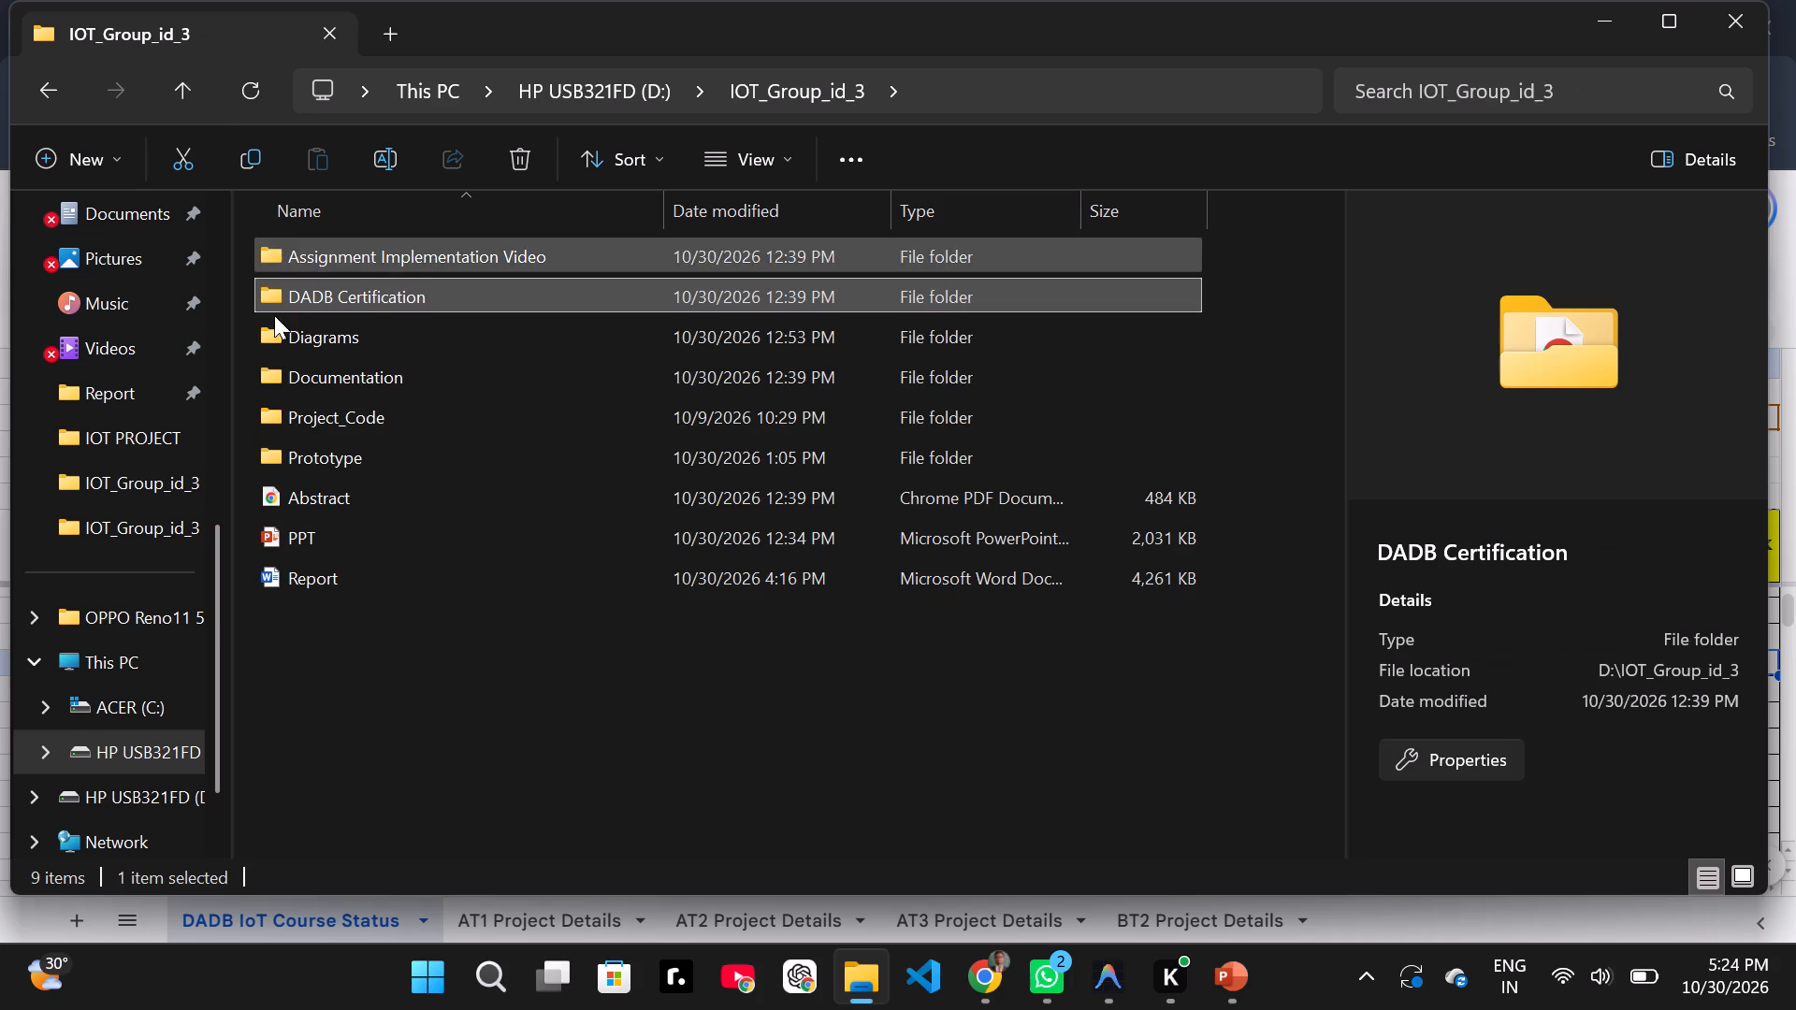
double_click(290, 329)
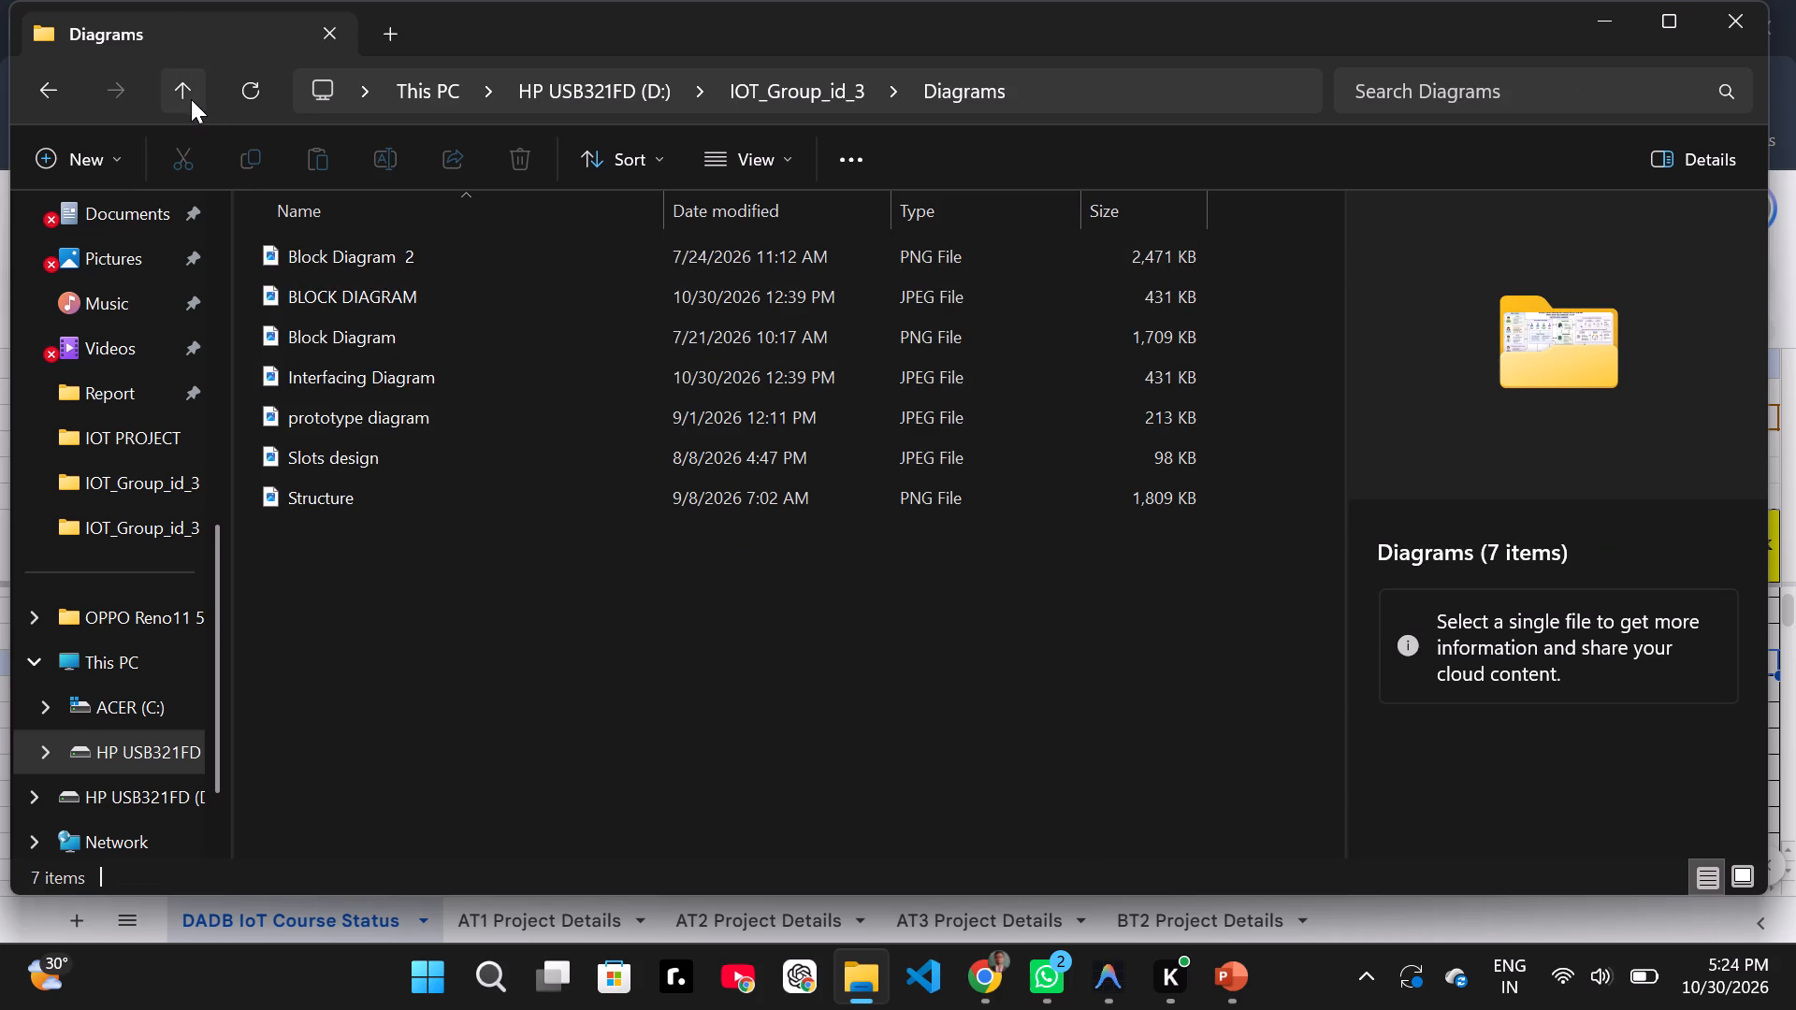
left_click(191, 97)
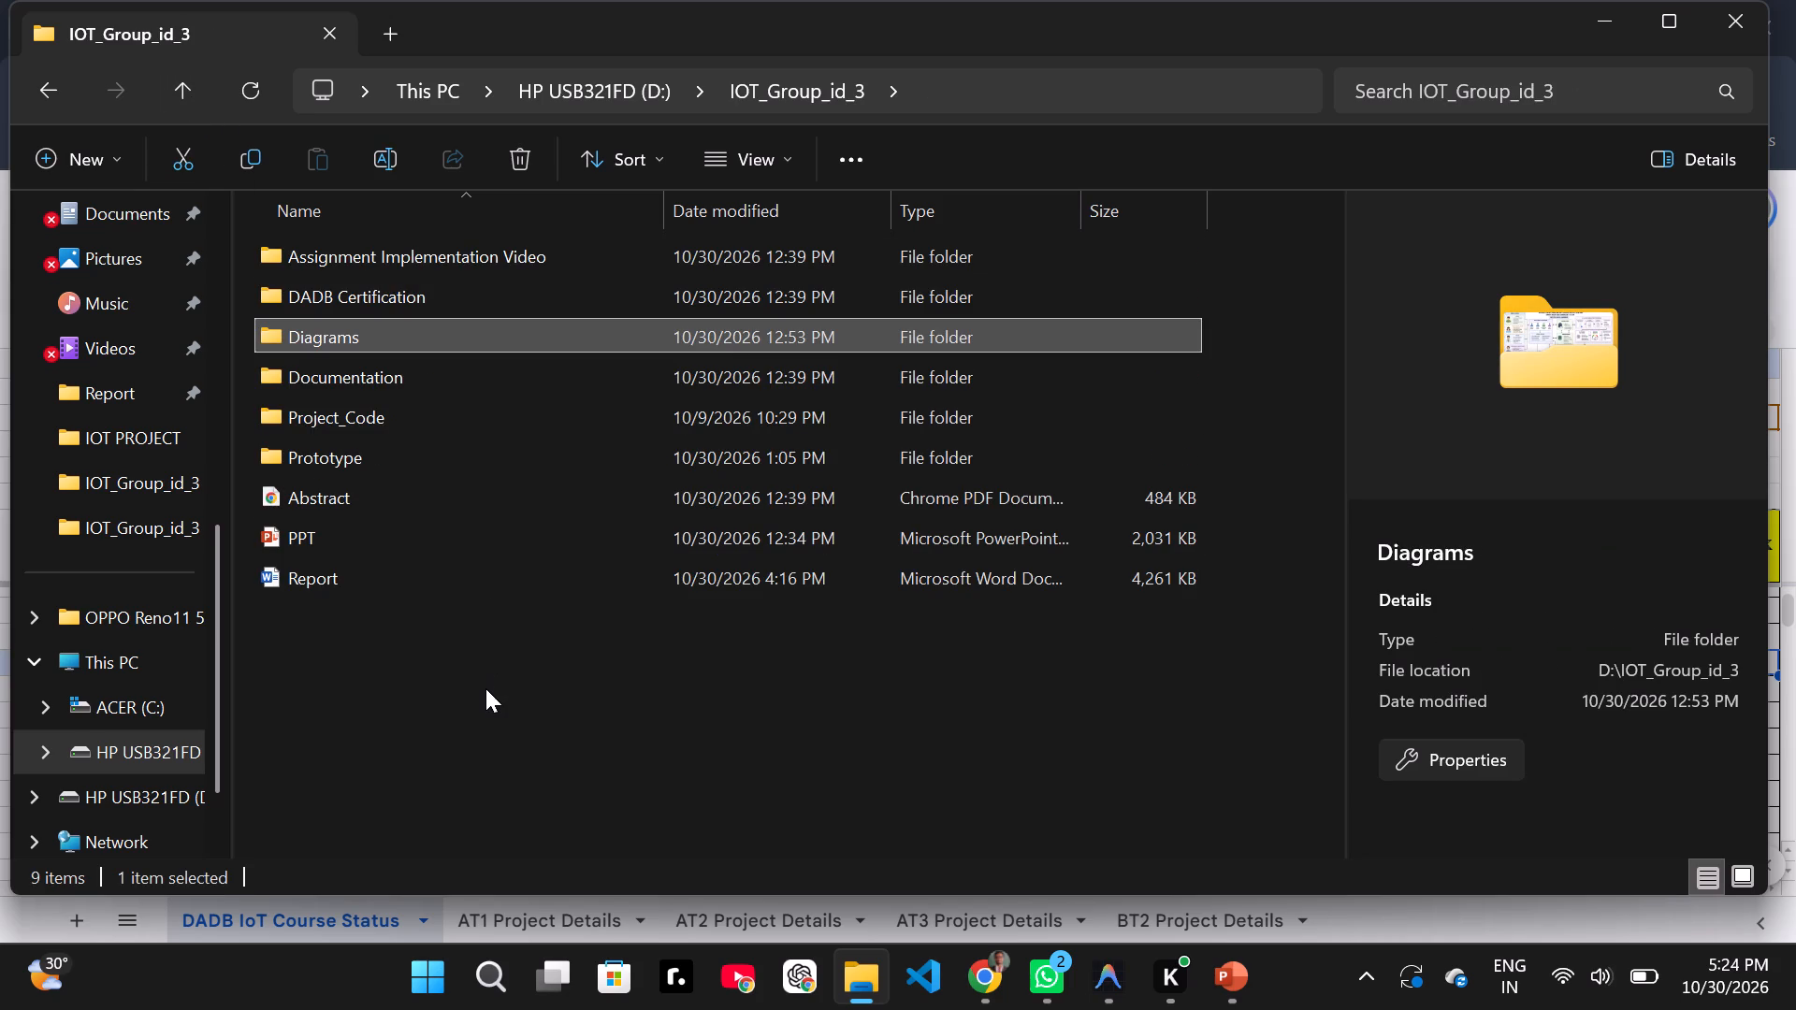
left_click(486, 686)
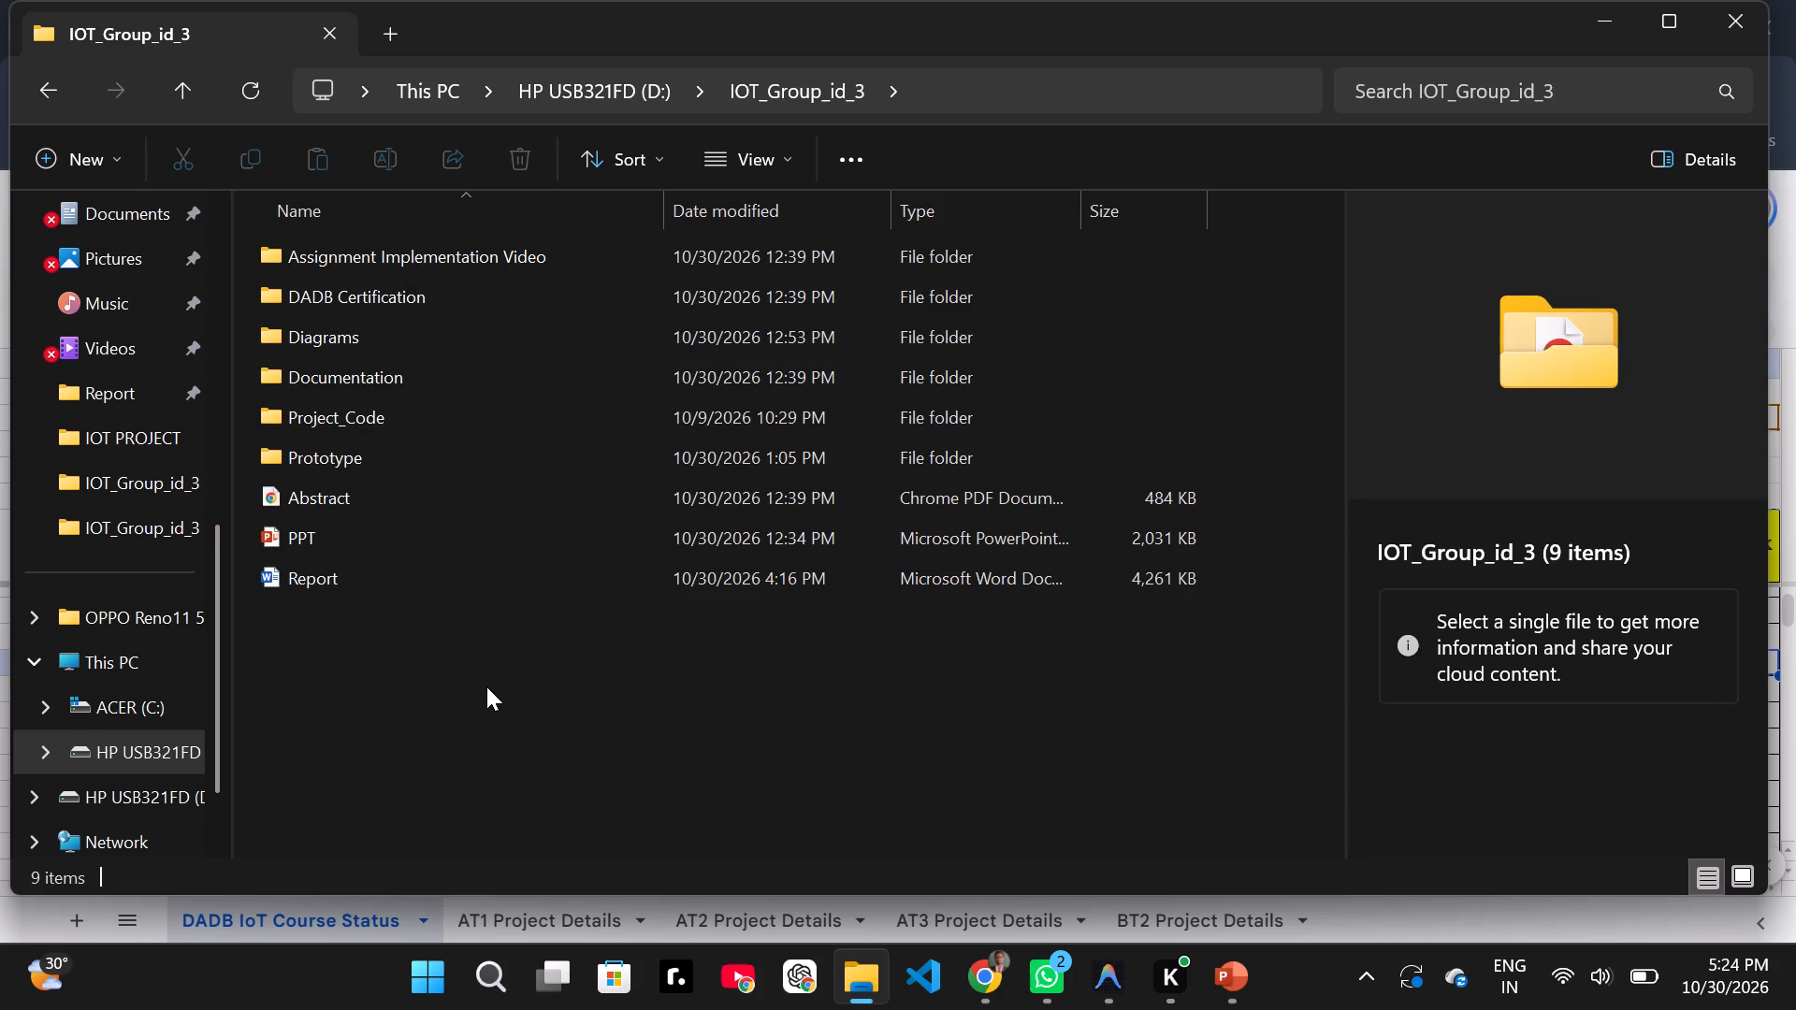
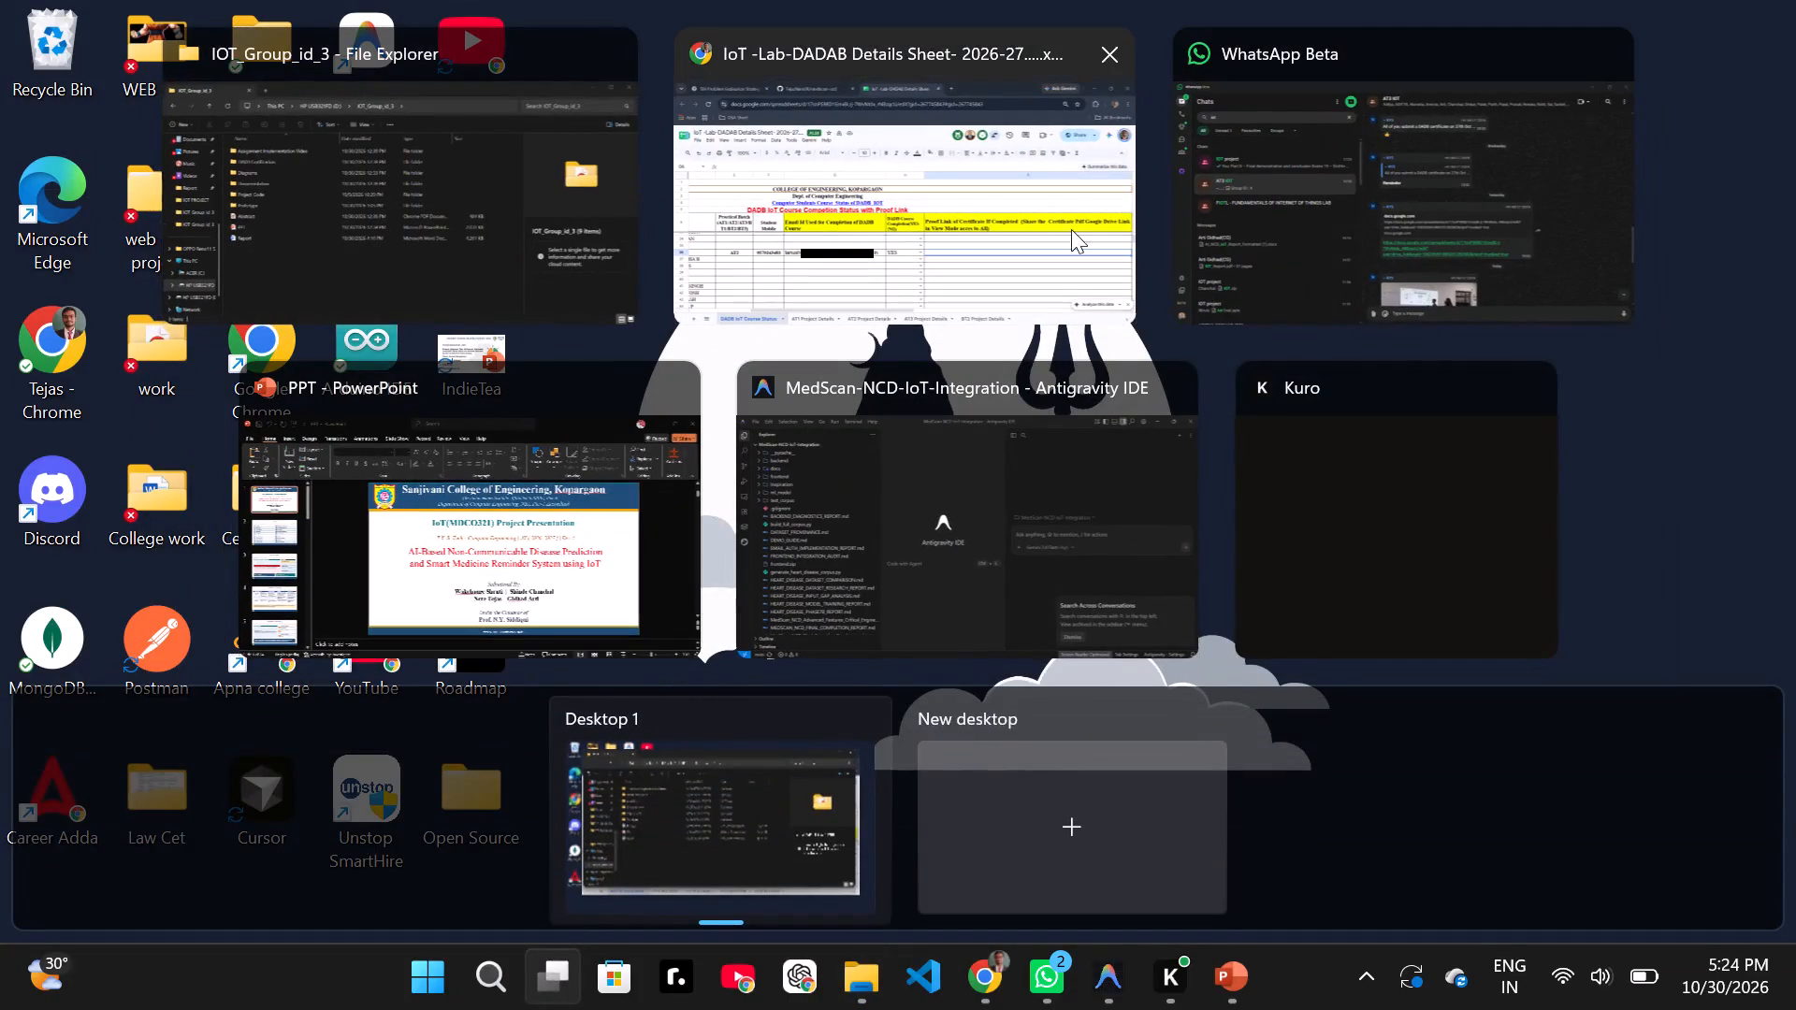
Switch back to the IoT-Lab-DADAB Details Sheet in Chrome.
left_click(958, 195)
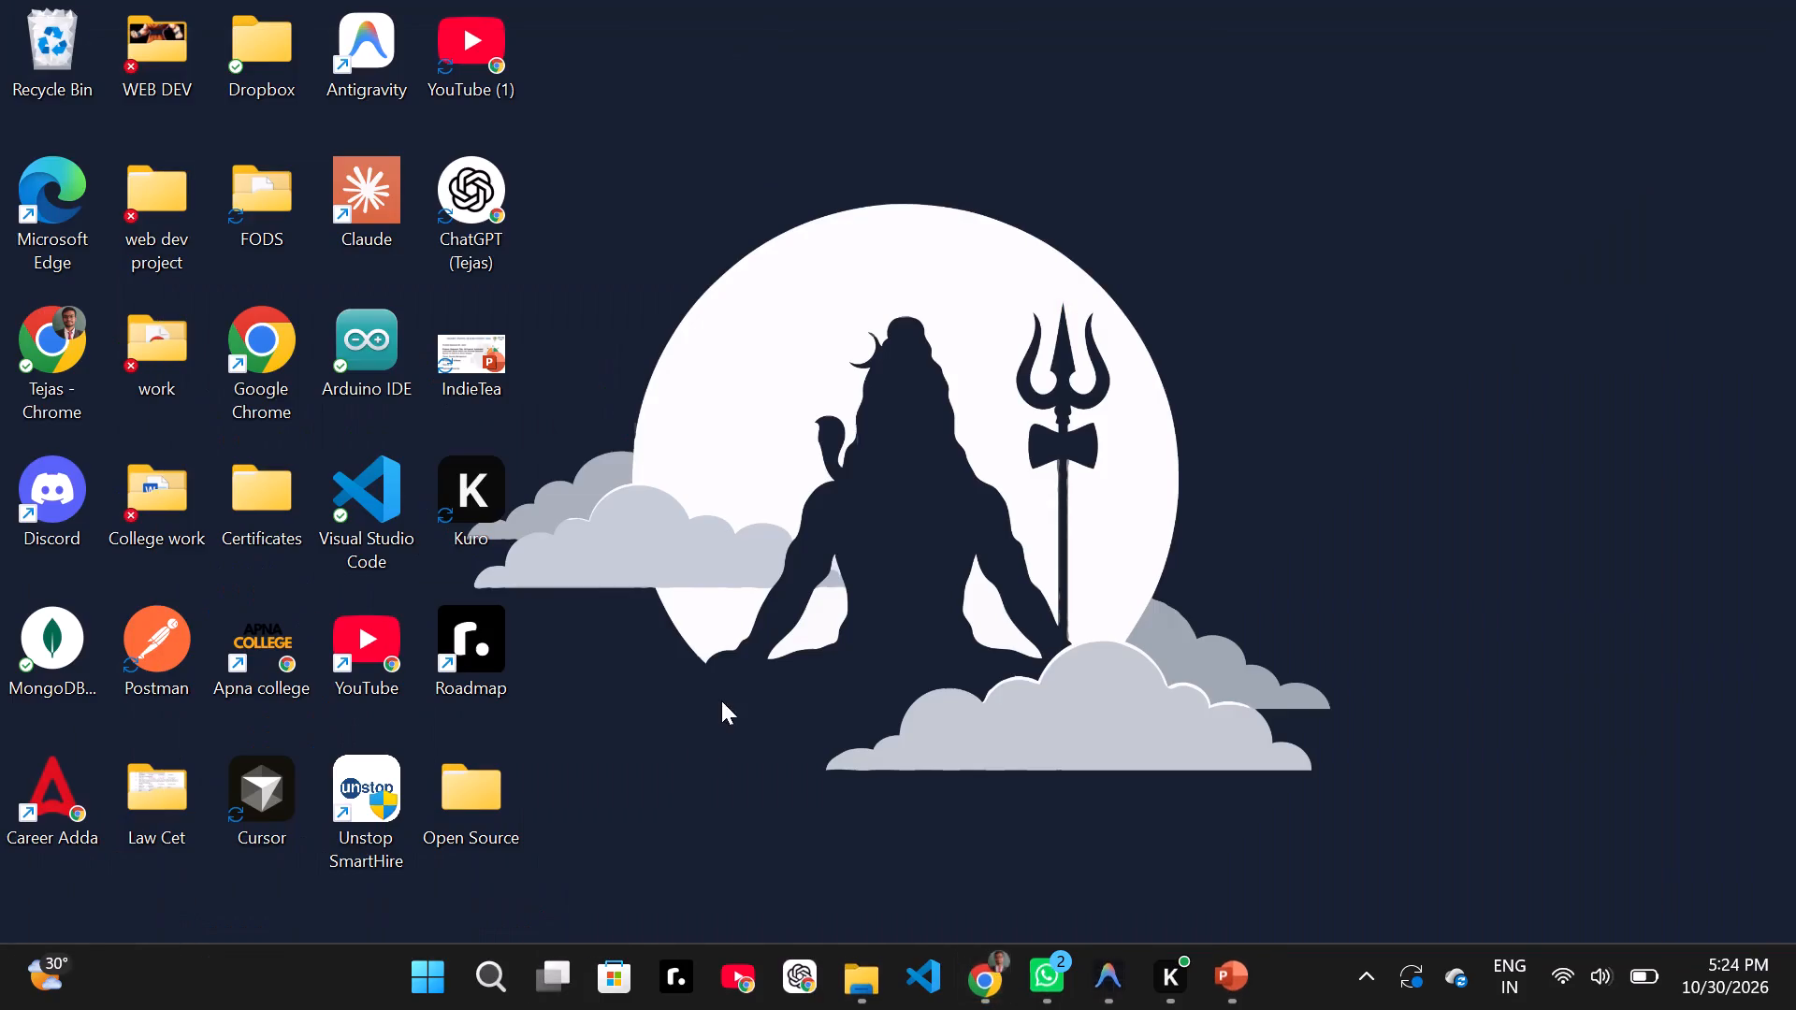
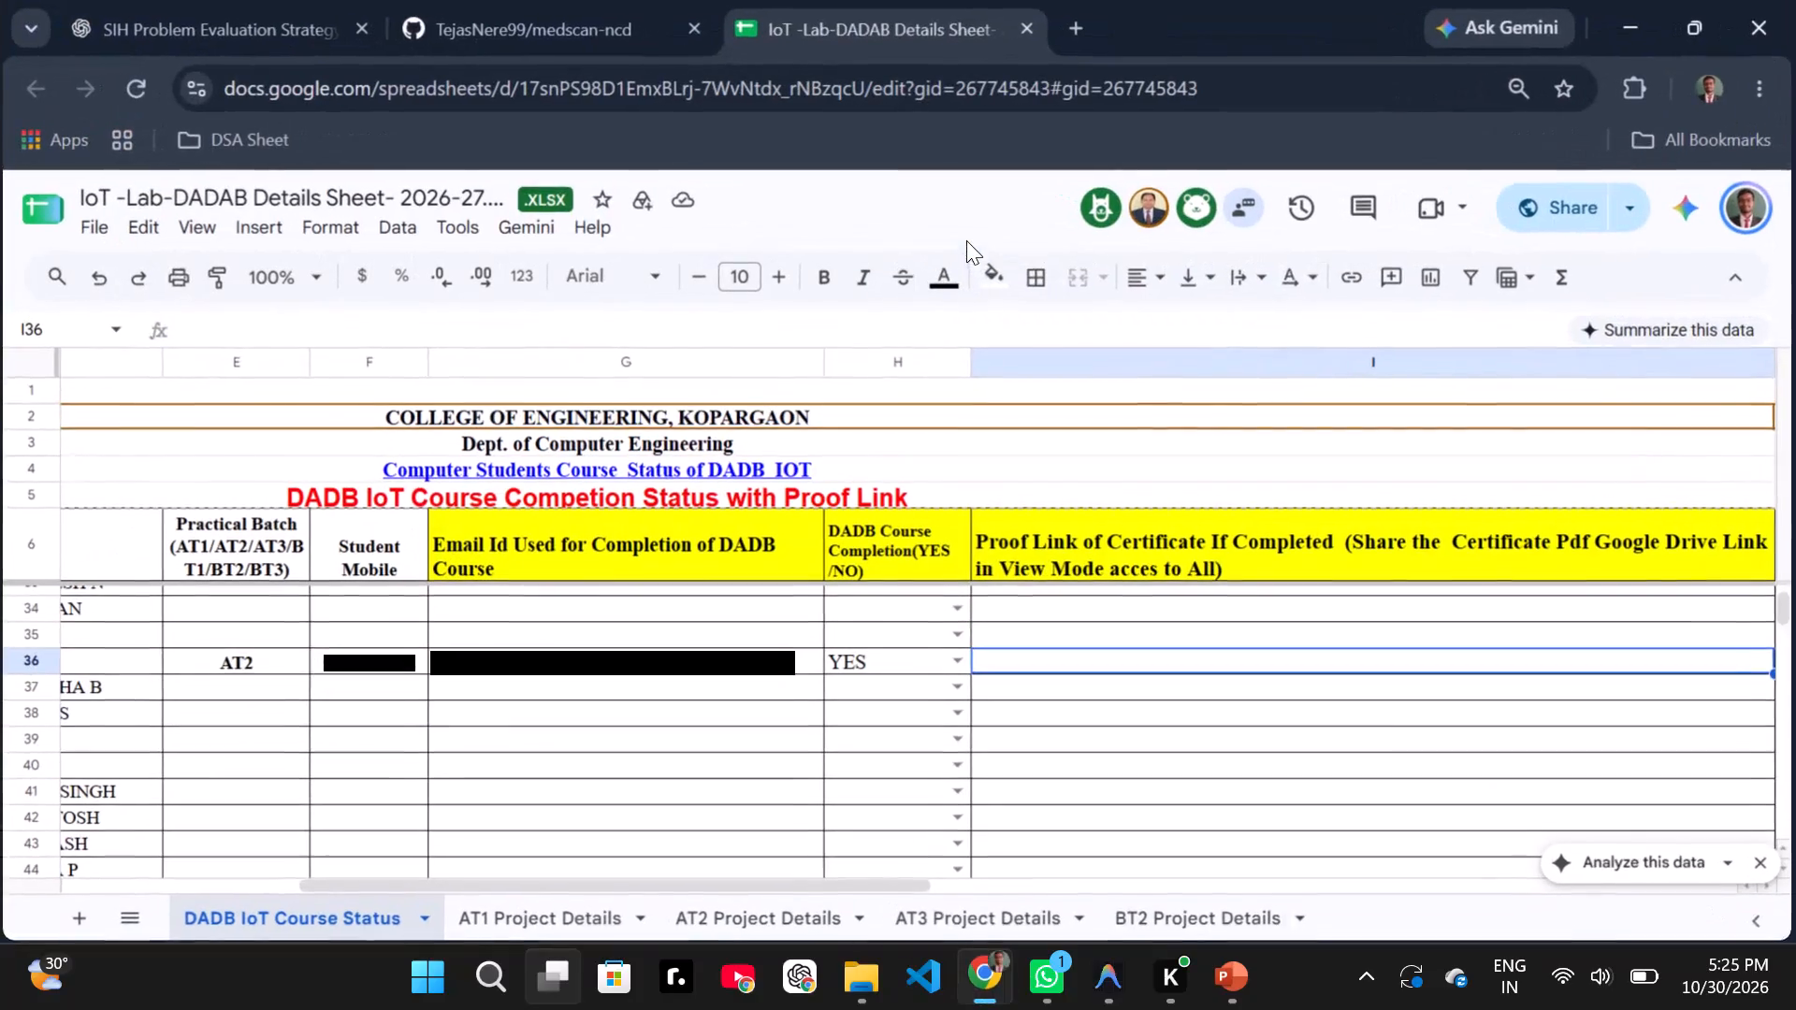
Paste the copied Google Drive certificate link into the proof link cell for roll number 33.
left_click(1021, 660)
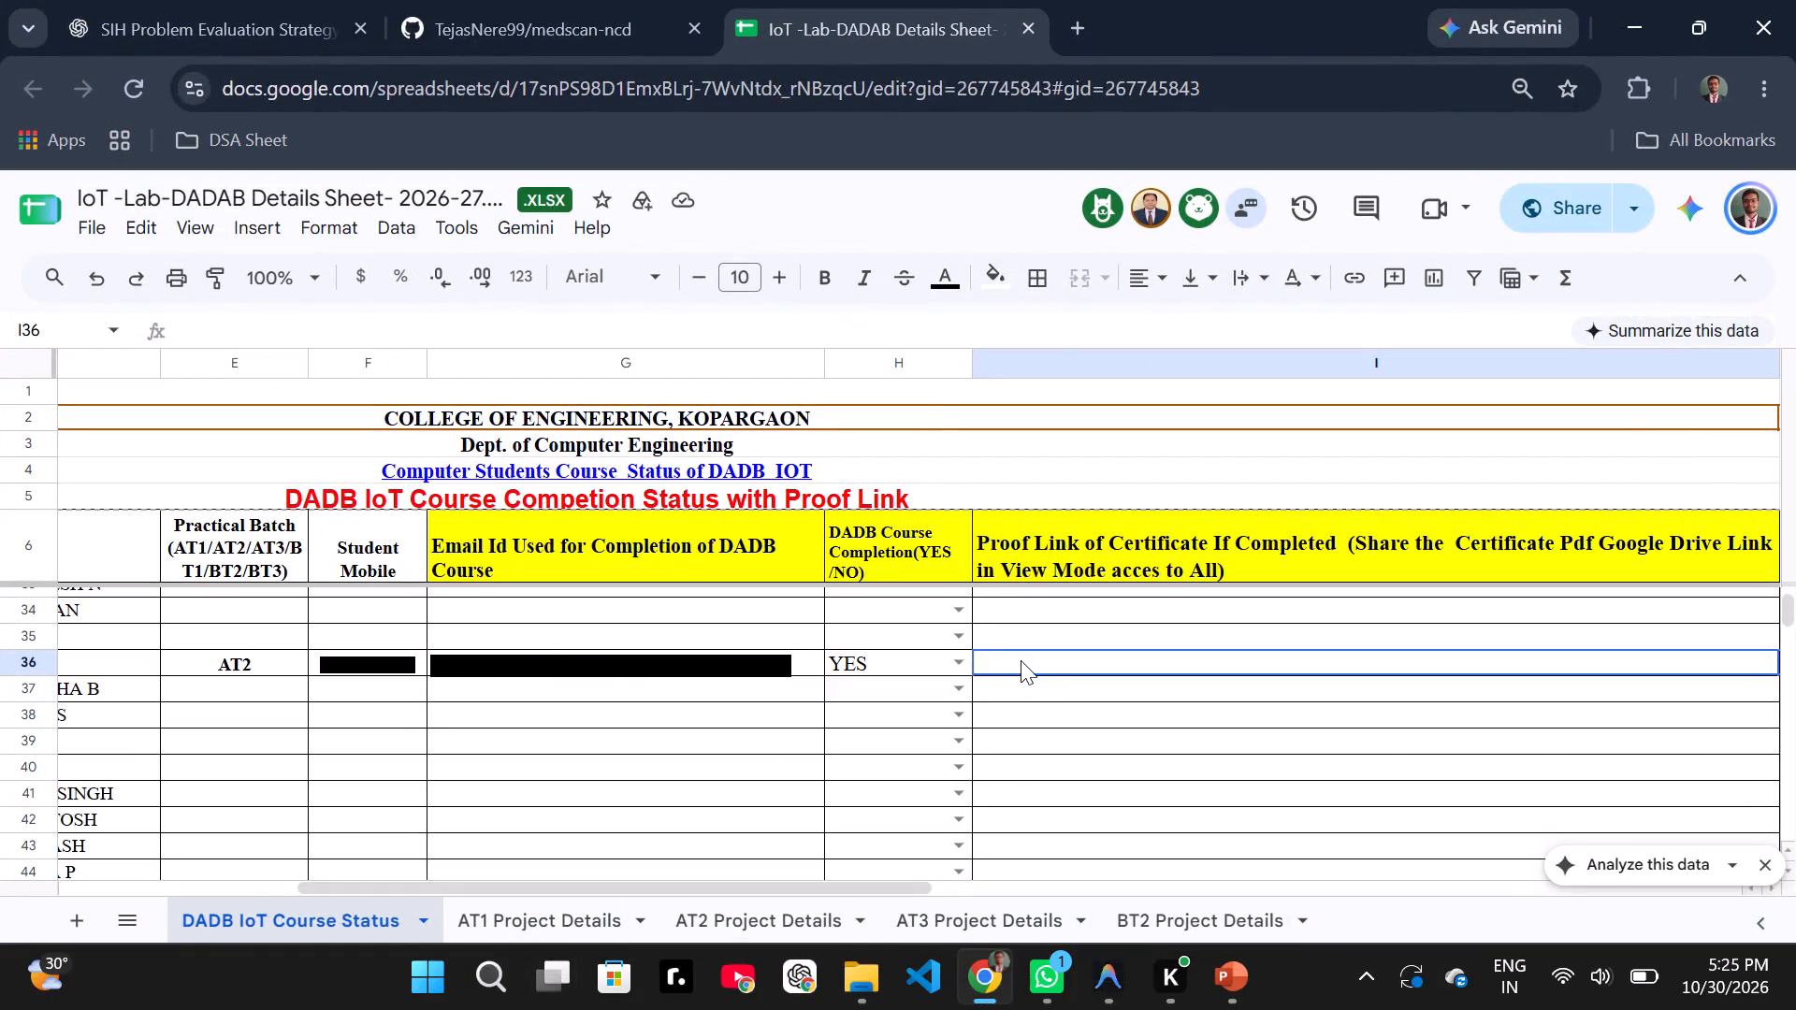
key("ctrl+v")
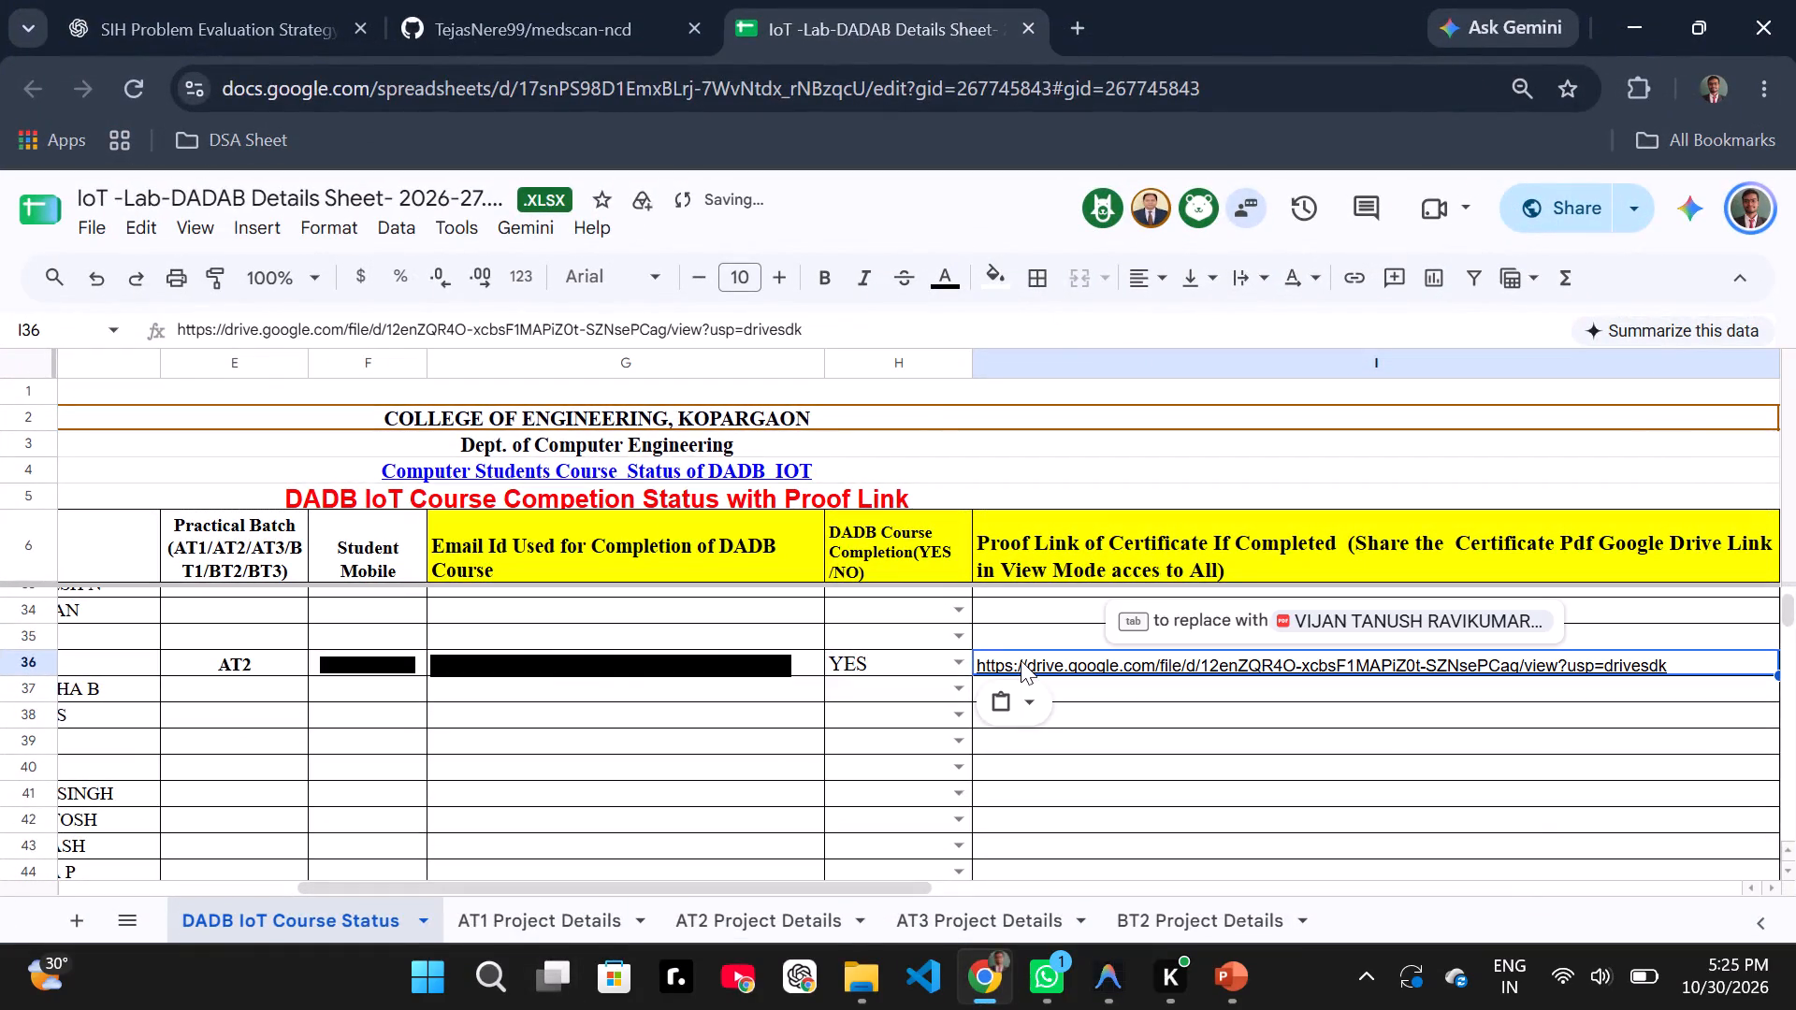
Open the pasted certificate link to check that it works, and close the certificate afterwards.
left_click(1136, 659)
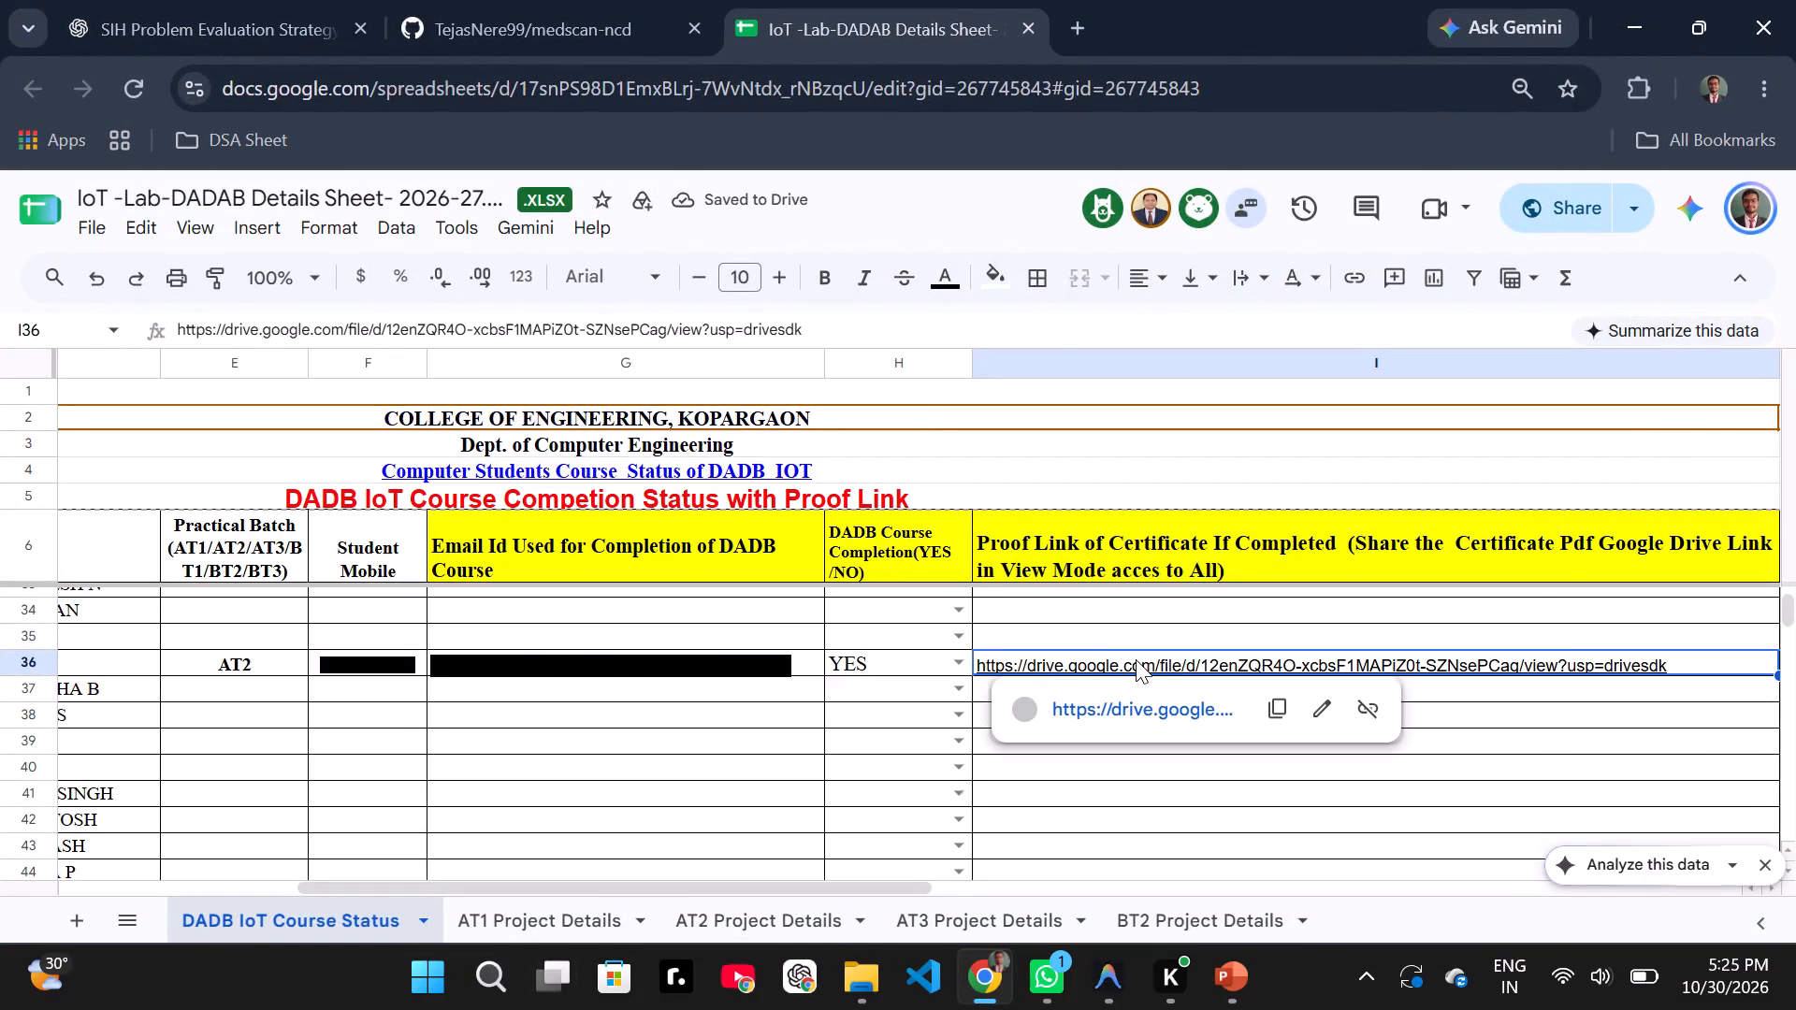
left_click(1154, 692)
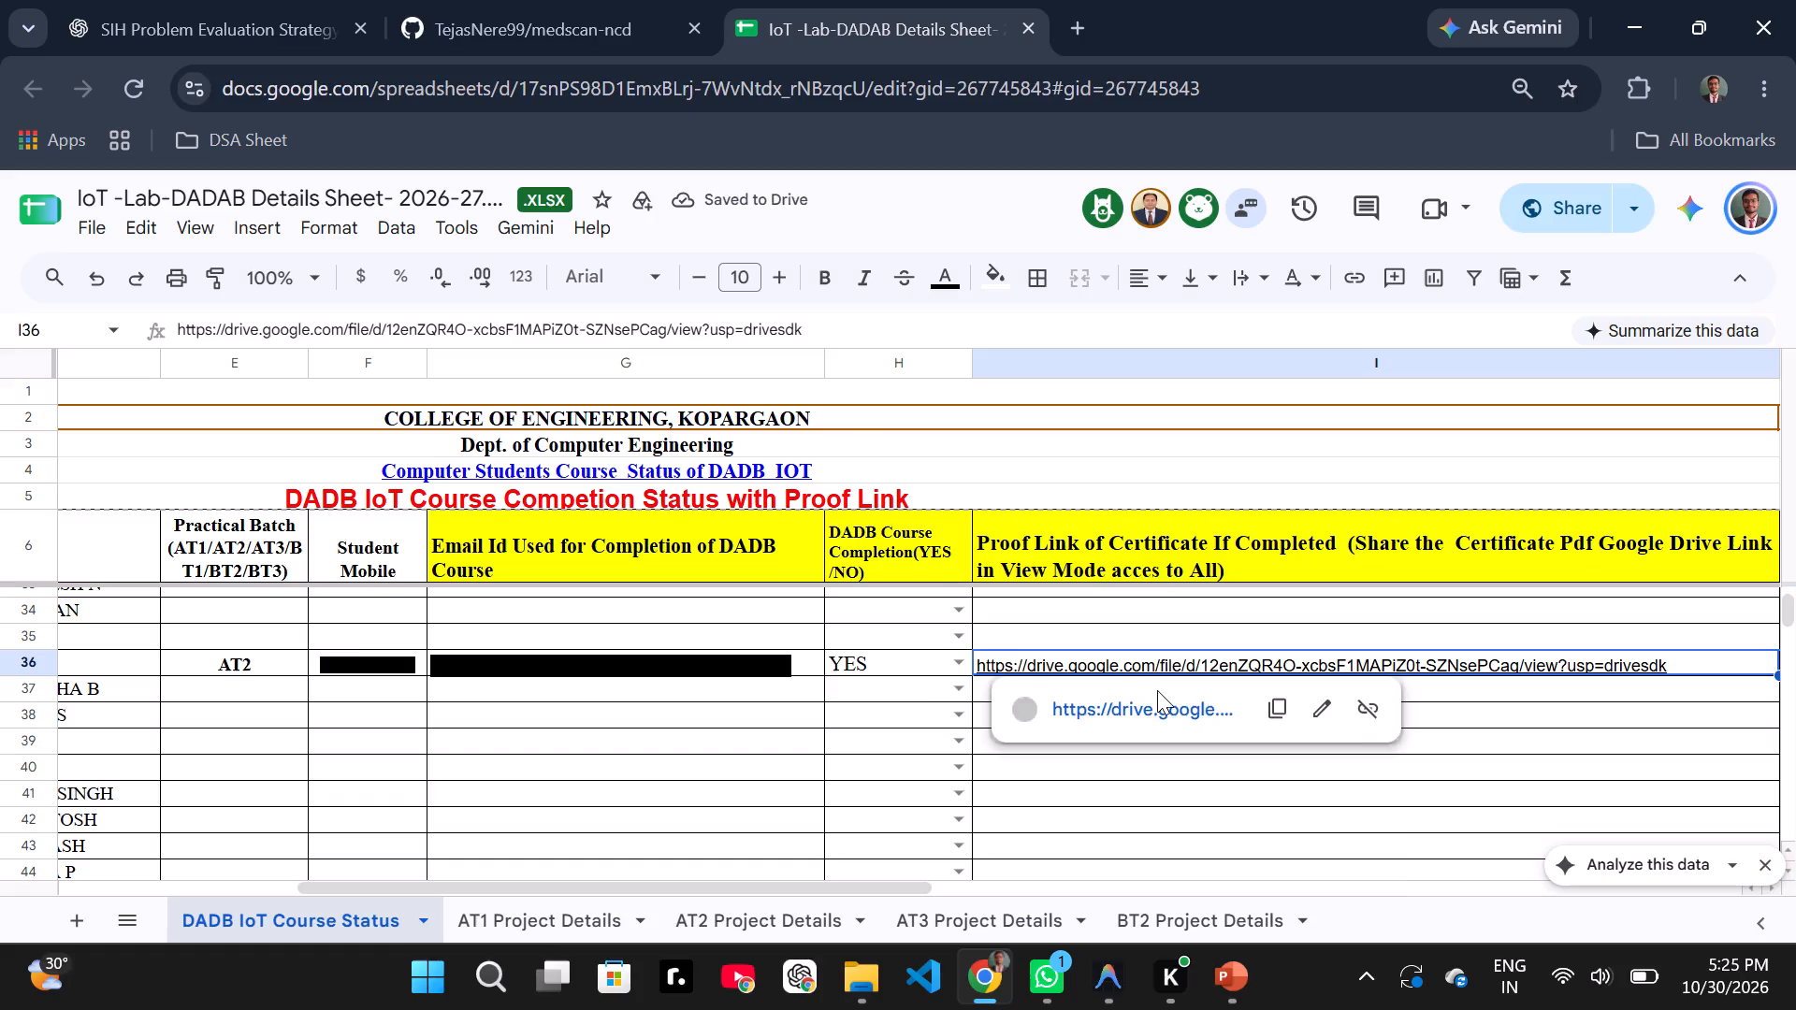
left_click(1169, 702)
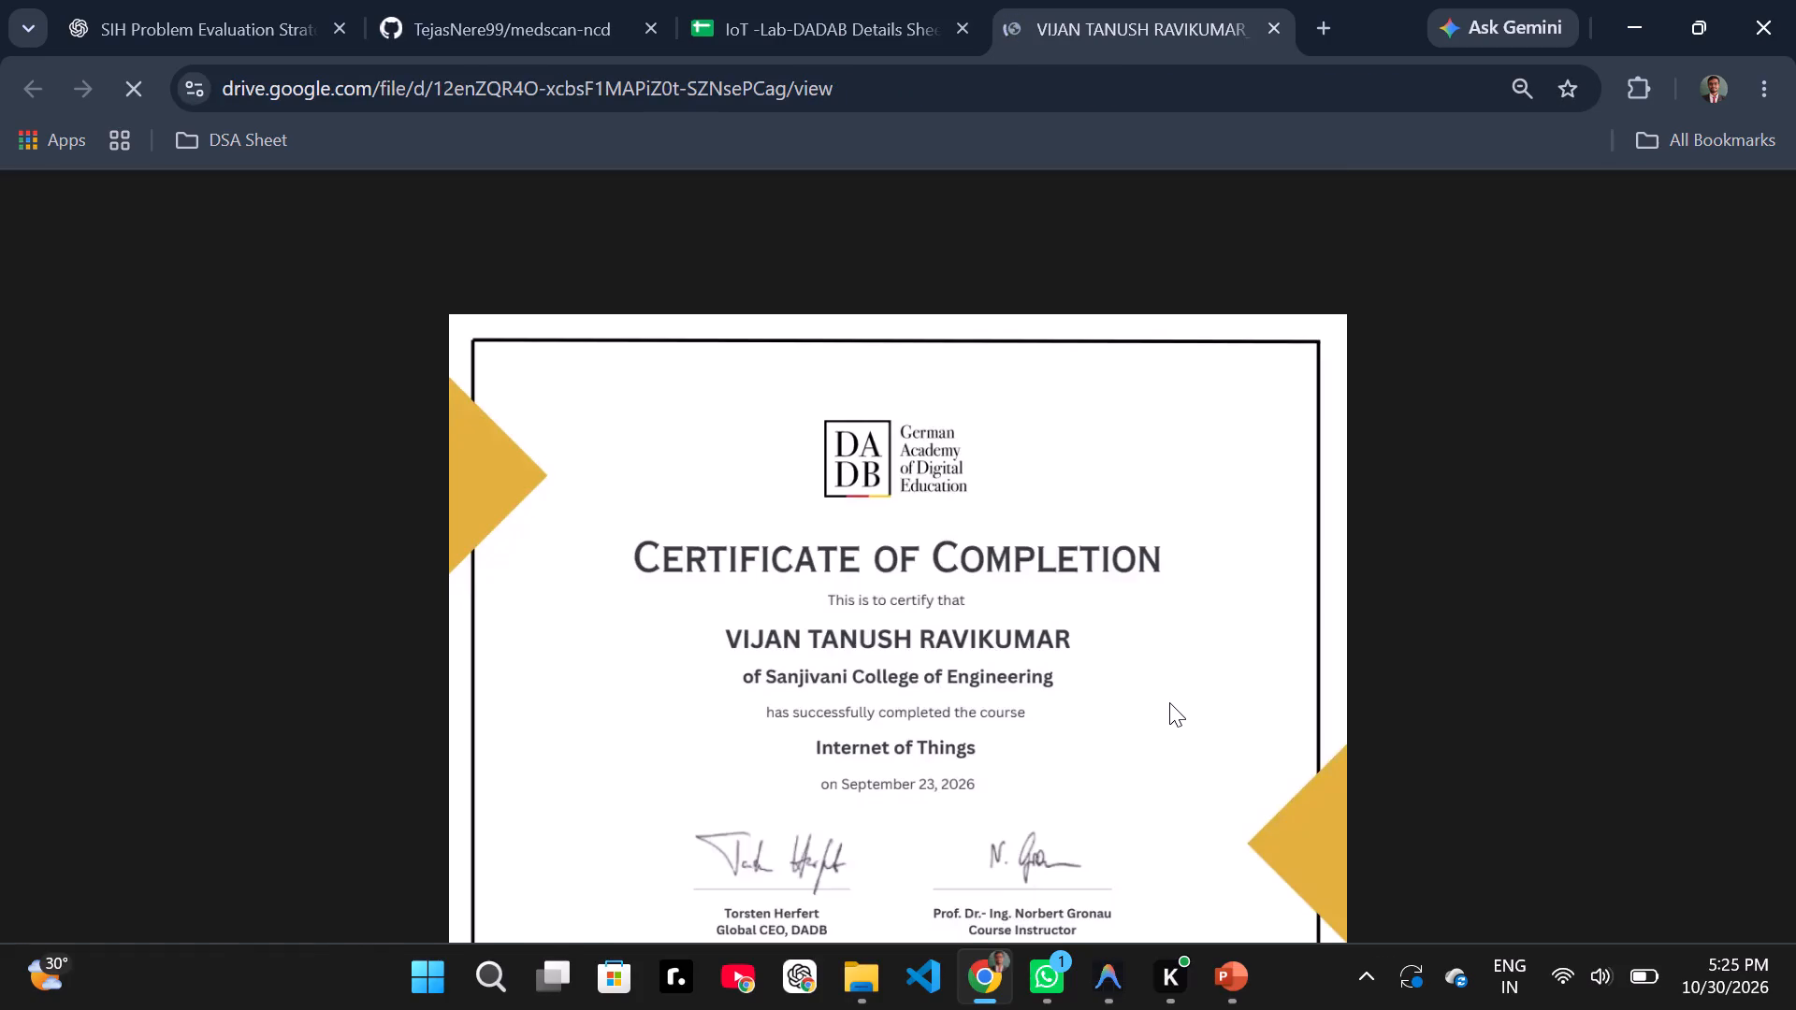
left_click(1268, 24)
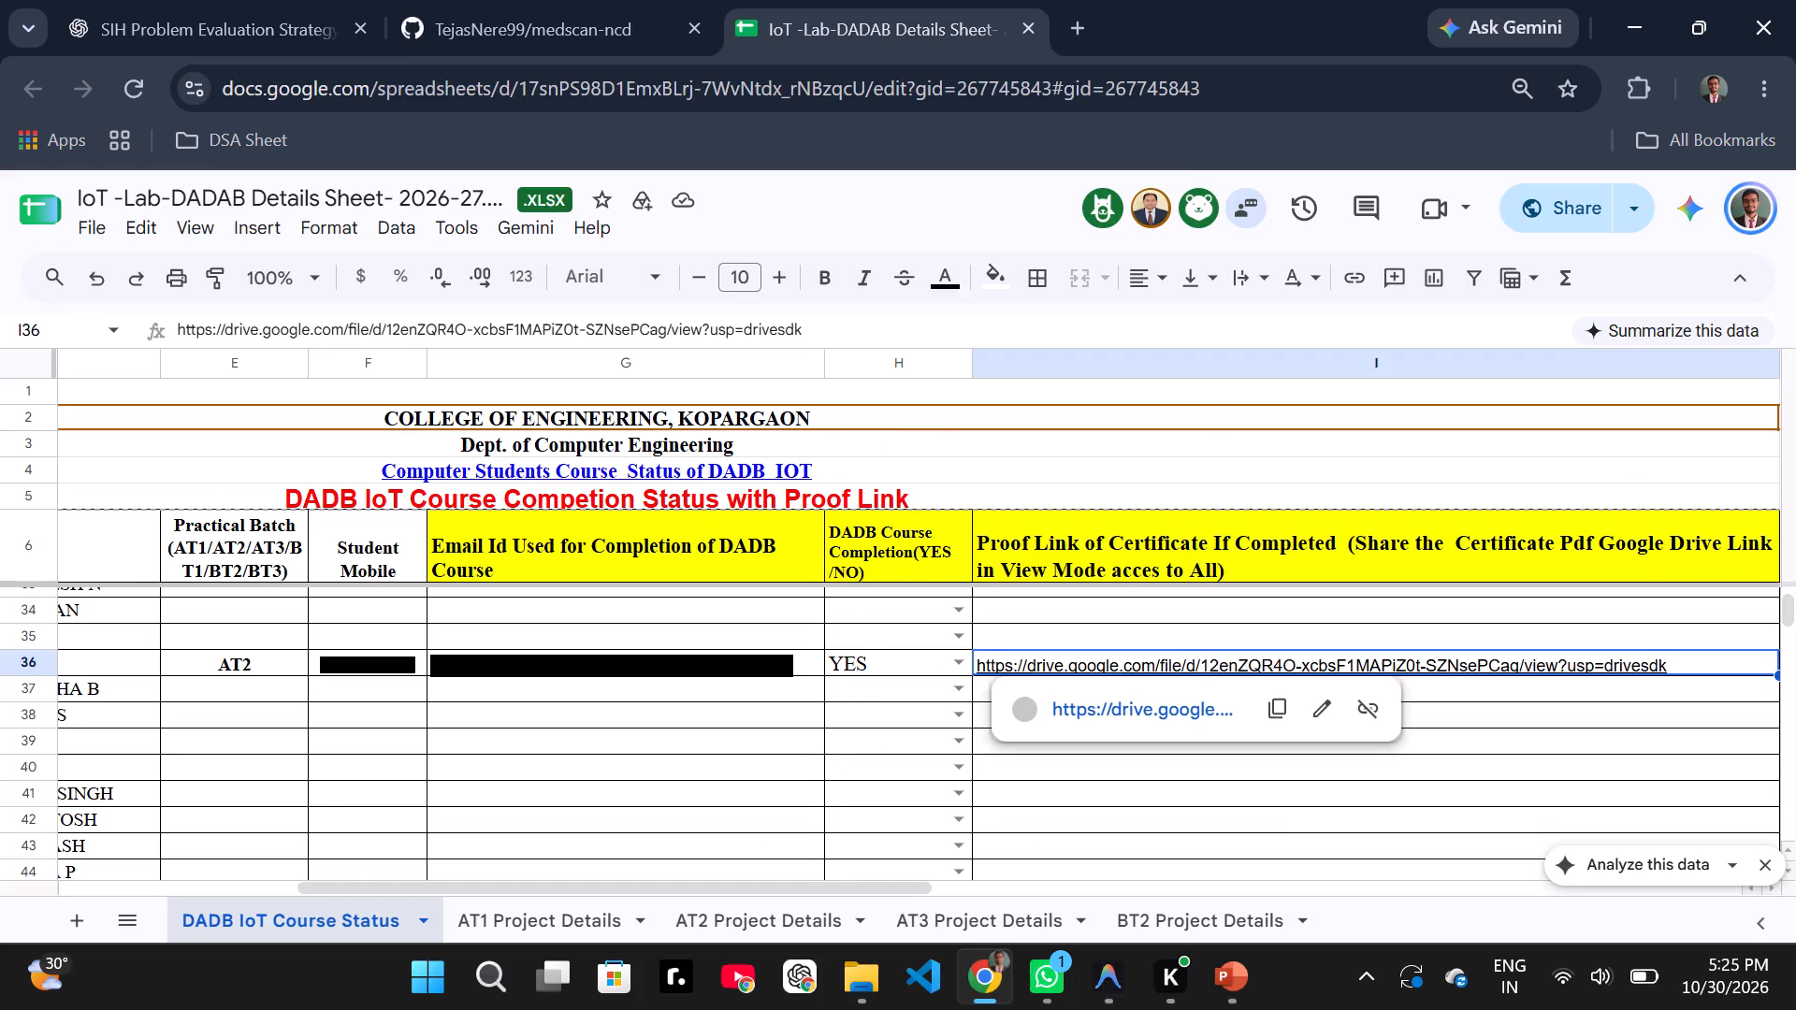
Enter 88 as the DADB score for roll number 33.
key("Right")
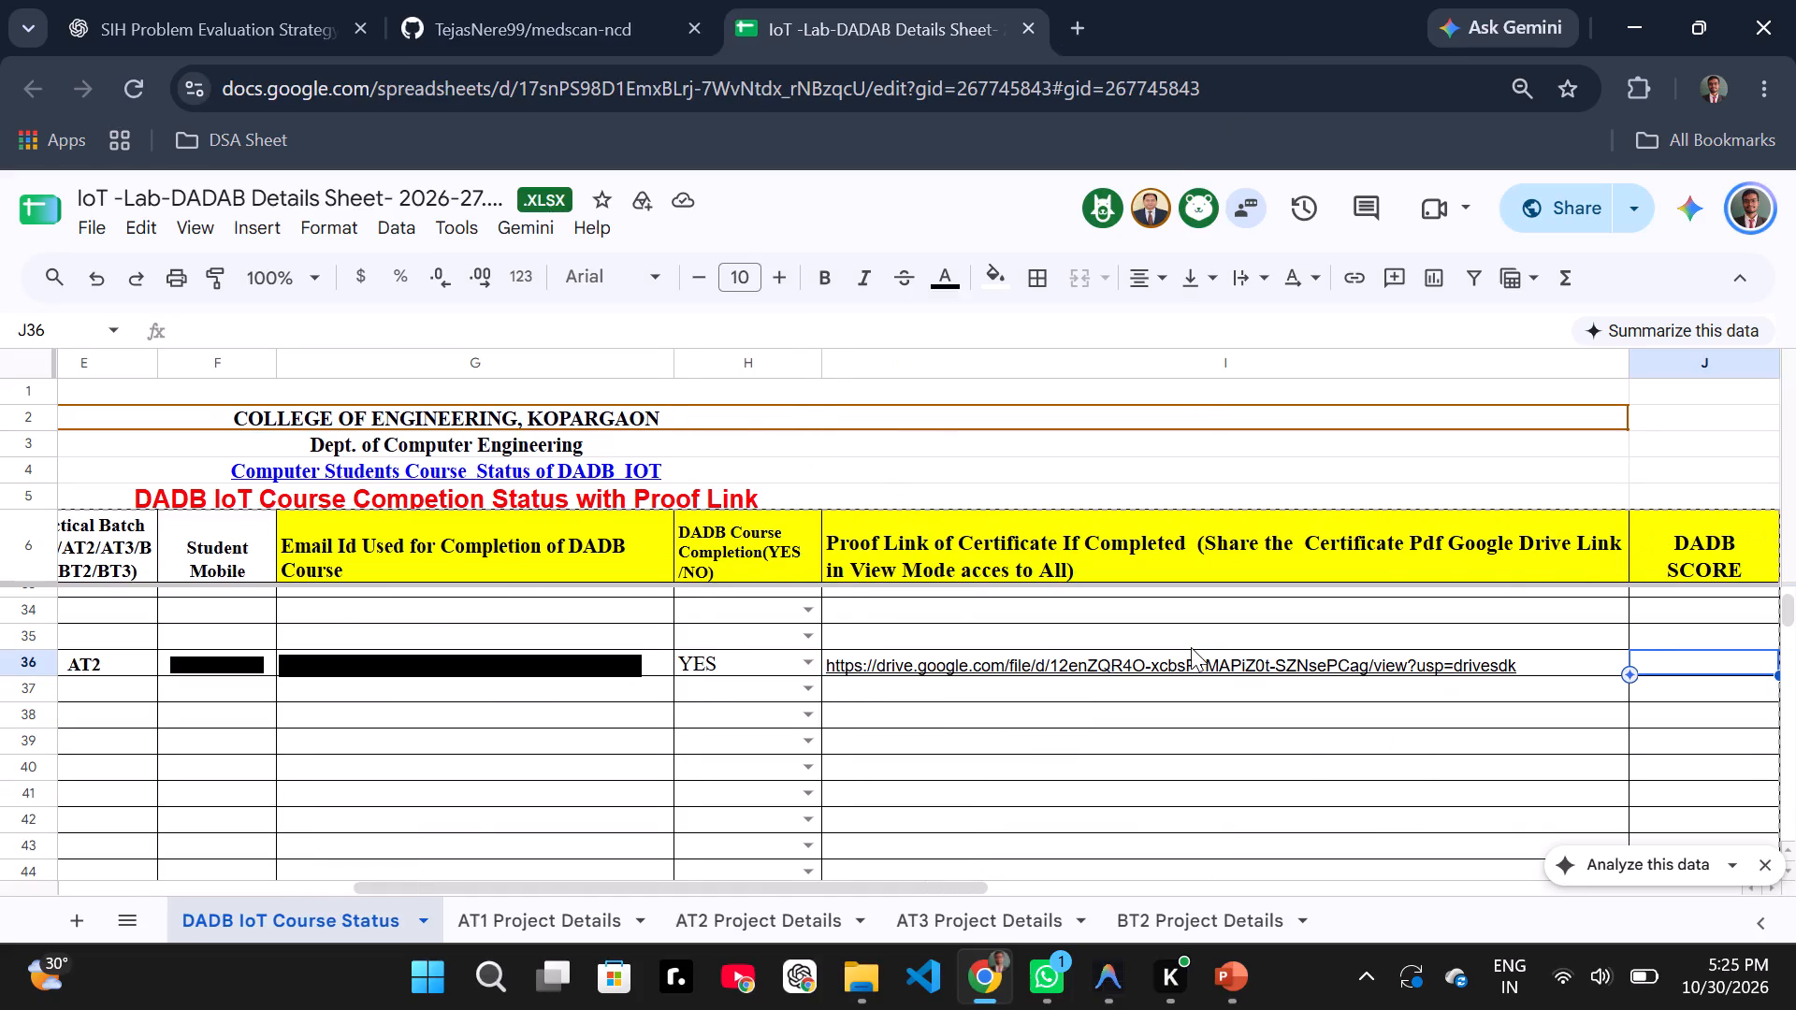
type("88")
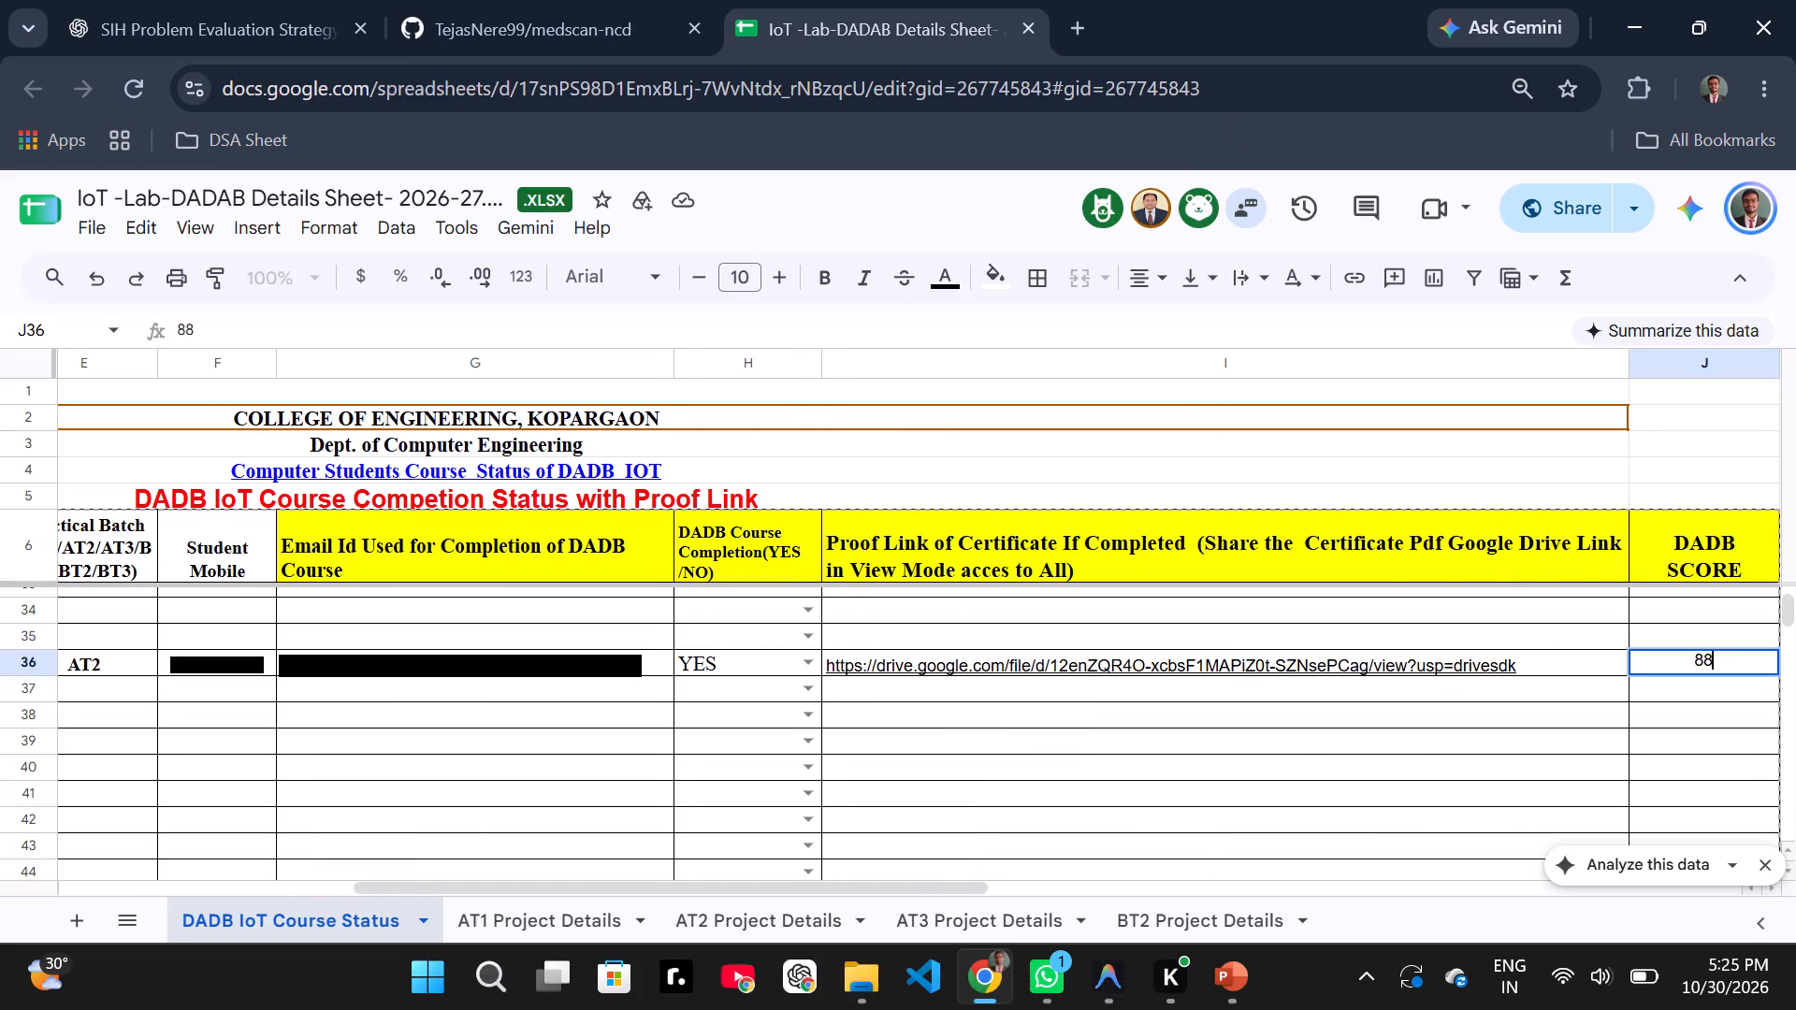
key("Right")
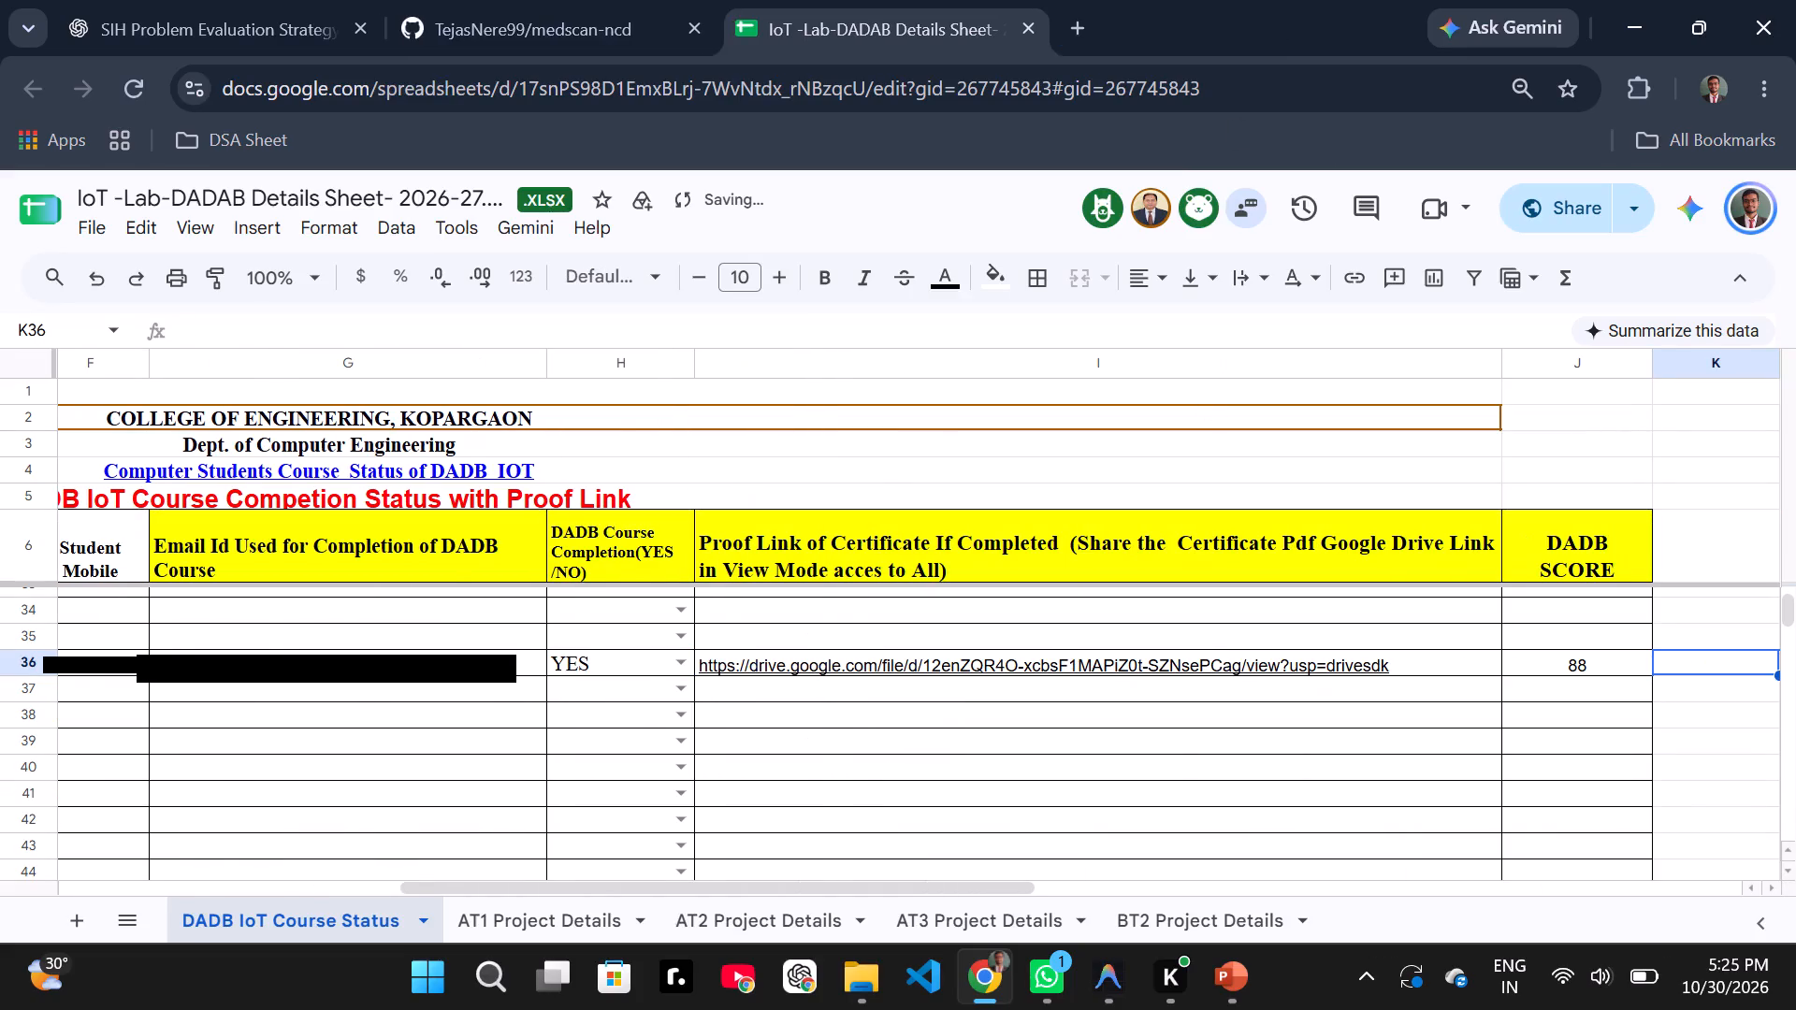
Enter AT2 as the practical batch for the student with roll number 42.
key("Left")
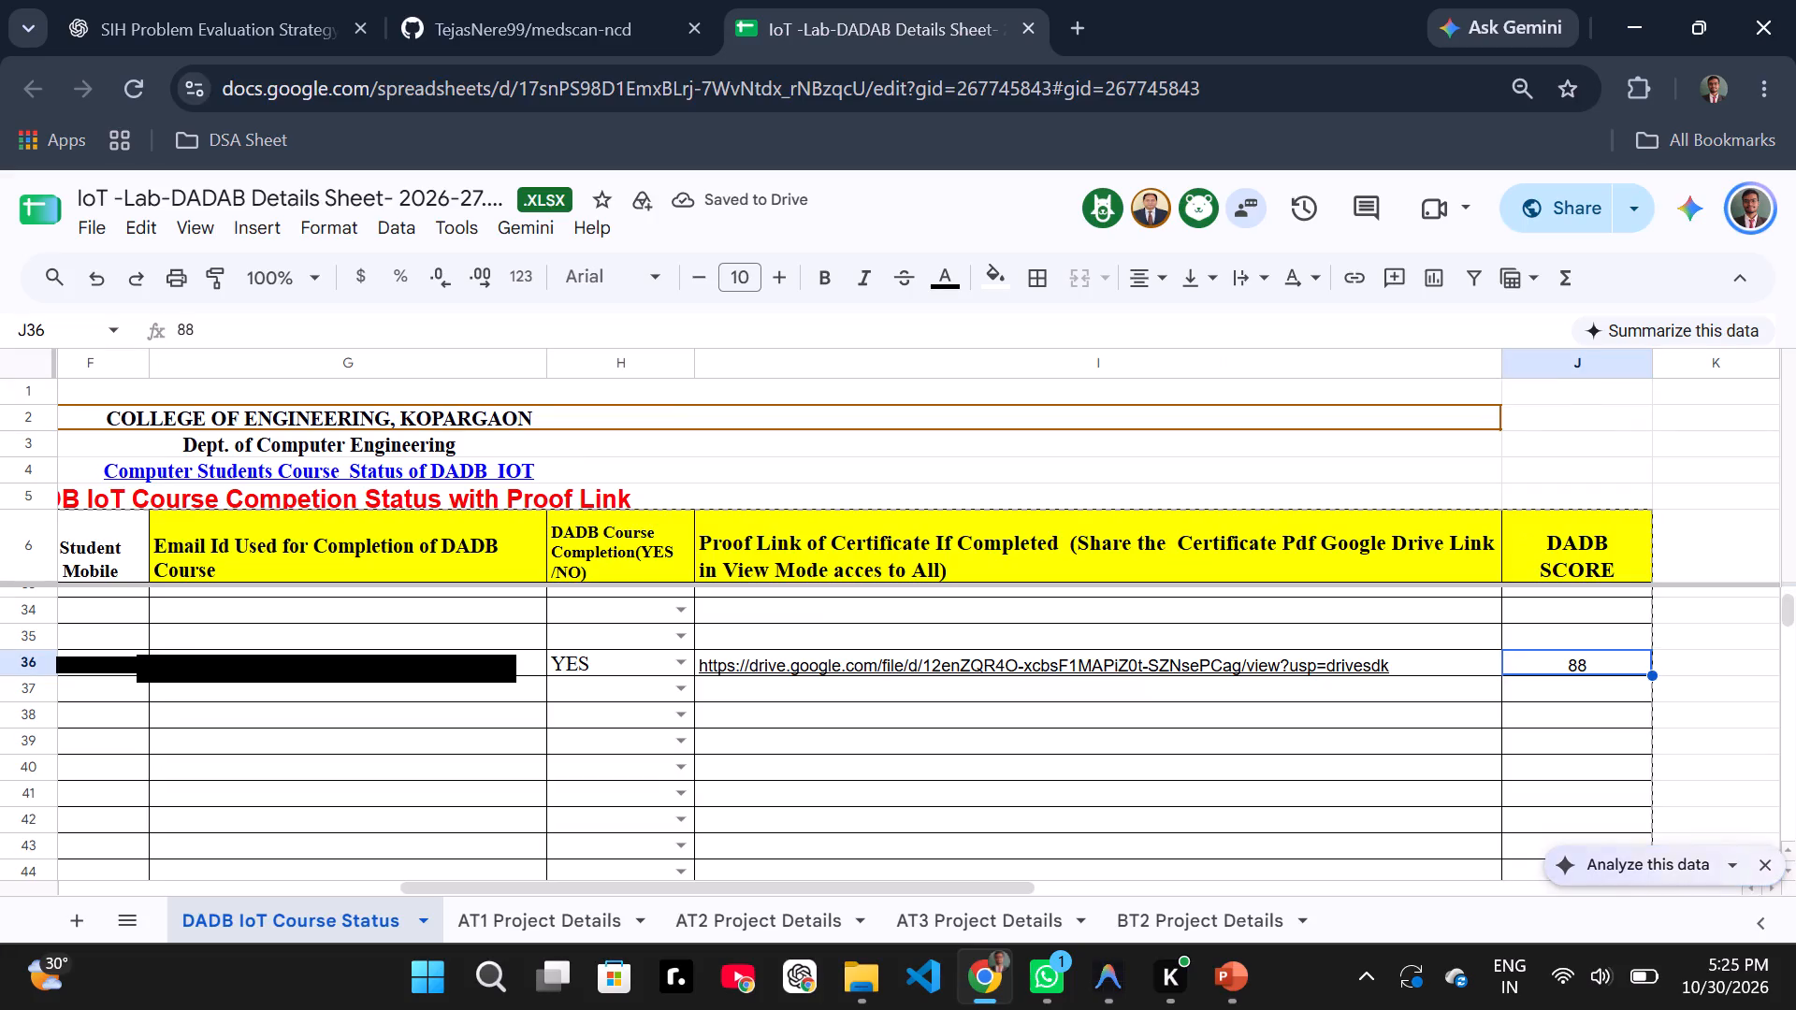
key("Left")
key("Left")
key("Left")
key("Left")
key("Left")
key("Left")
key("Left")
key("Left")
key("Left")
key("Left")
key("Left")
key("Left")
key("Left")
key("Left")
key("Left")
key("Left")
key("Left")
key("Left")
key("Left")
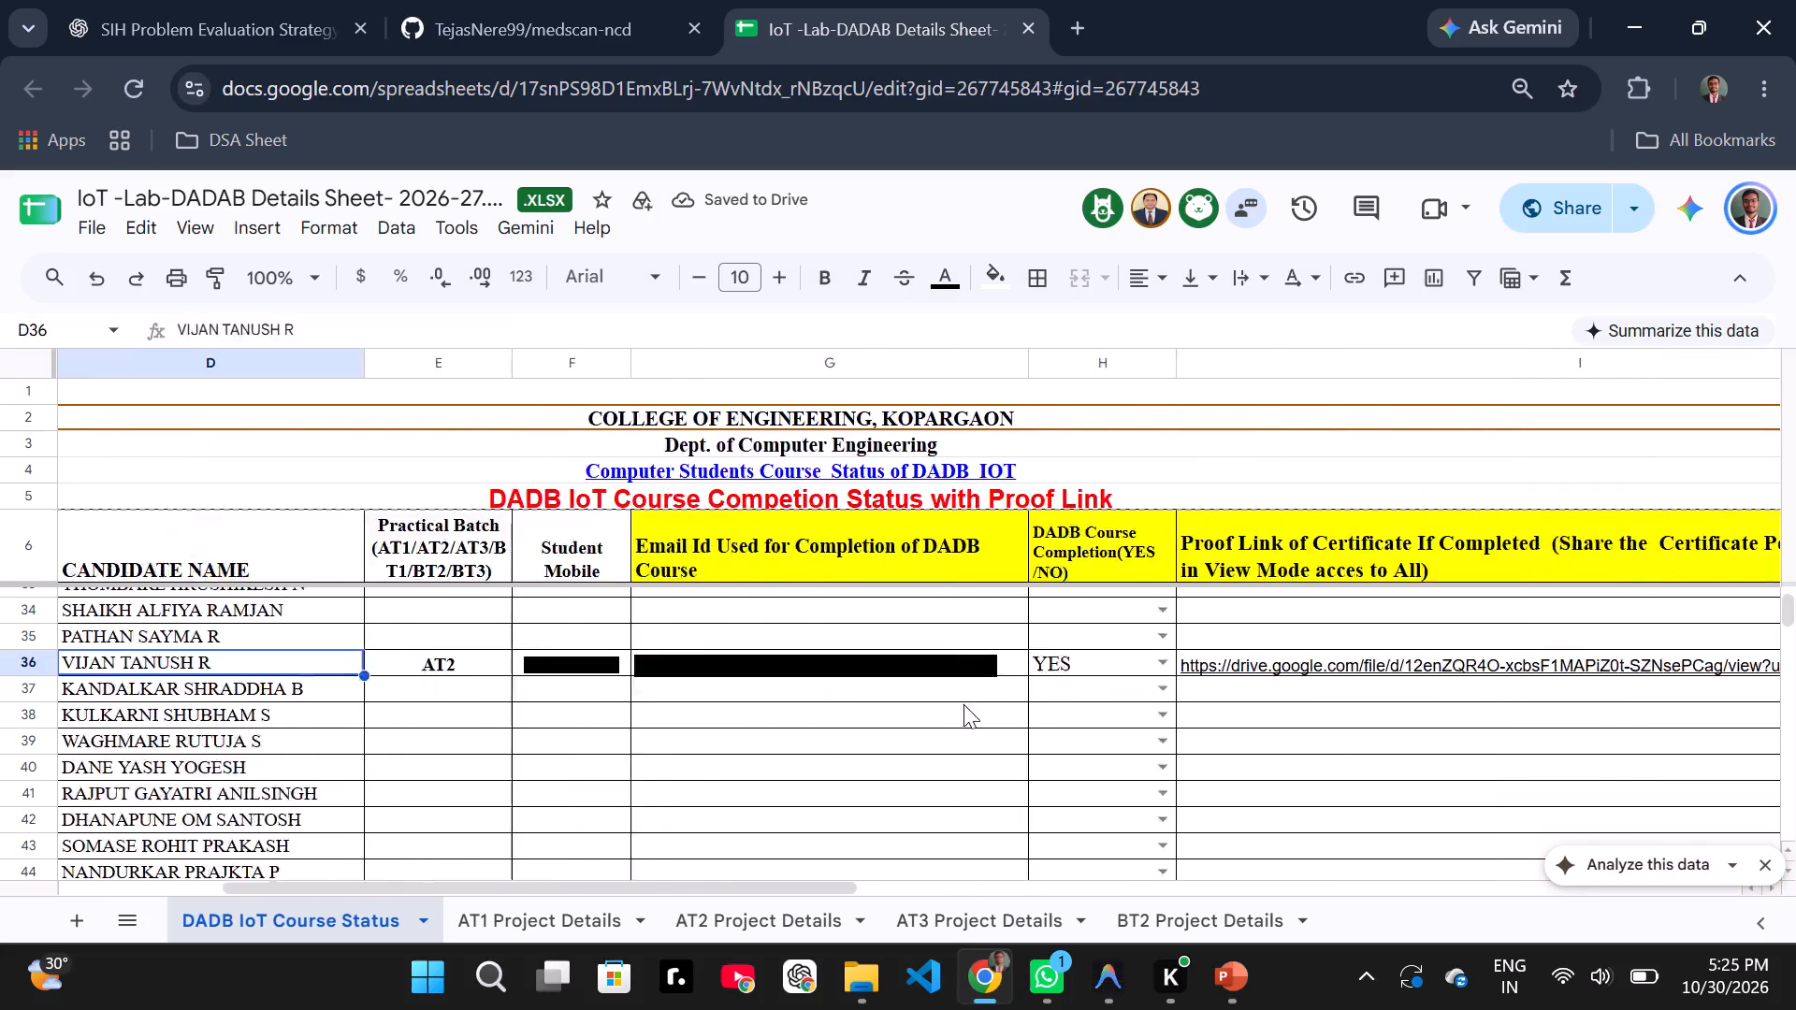
scroll(917, 705, "down", 1)
key("Down")
key("Down")
key("Down")
key("Down")
key("Down")
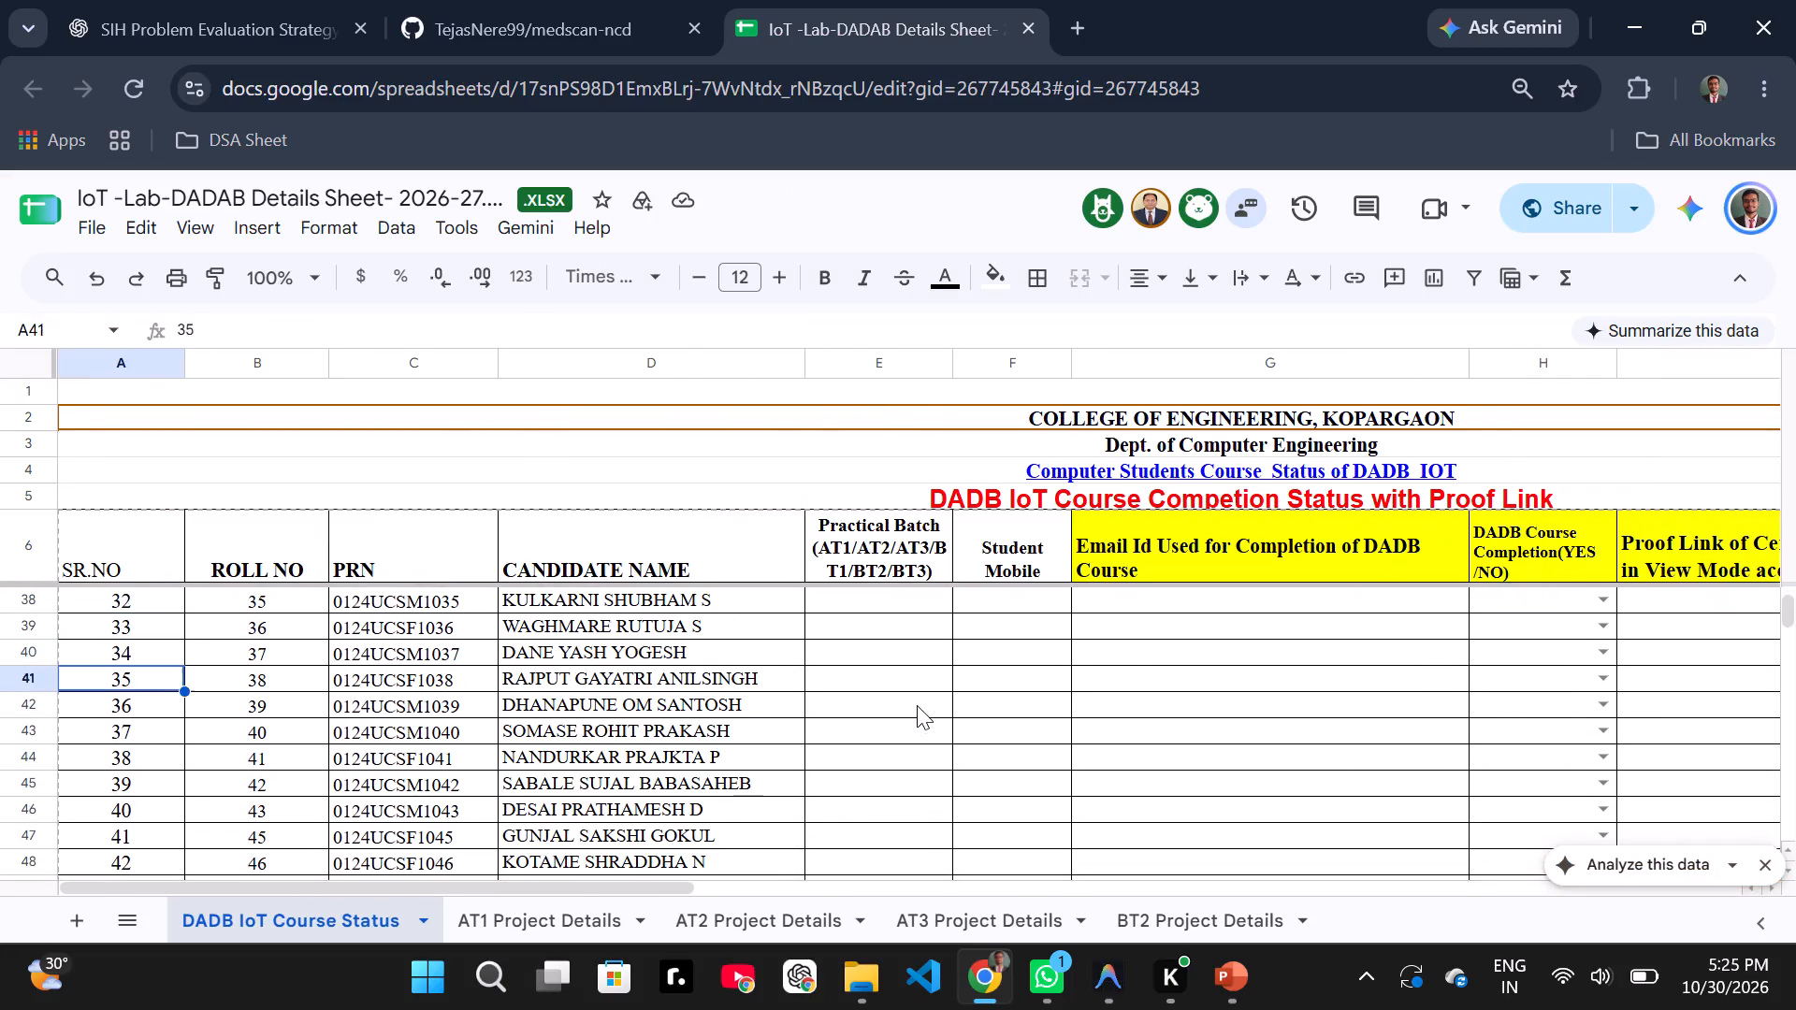
key("Down")
key("Down")
key("Down")
key("Down")
key("Right")
key("Right")
key("Right")
key("Right")
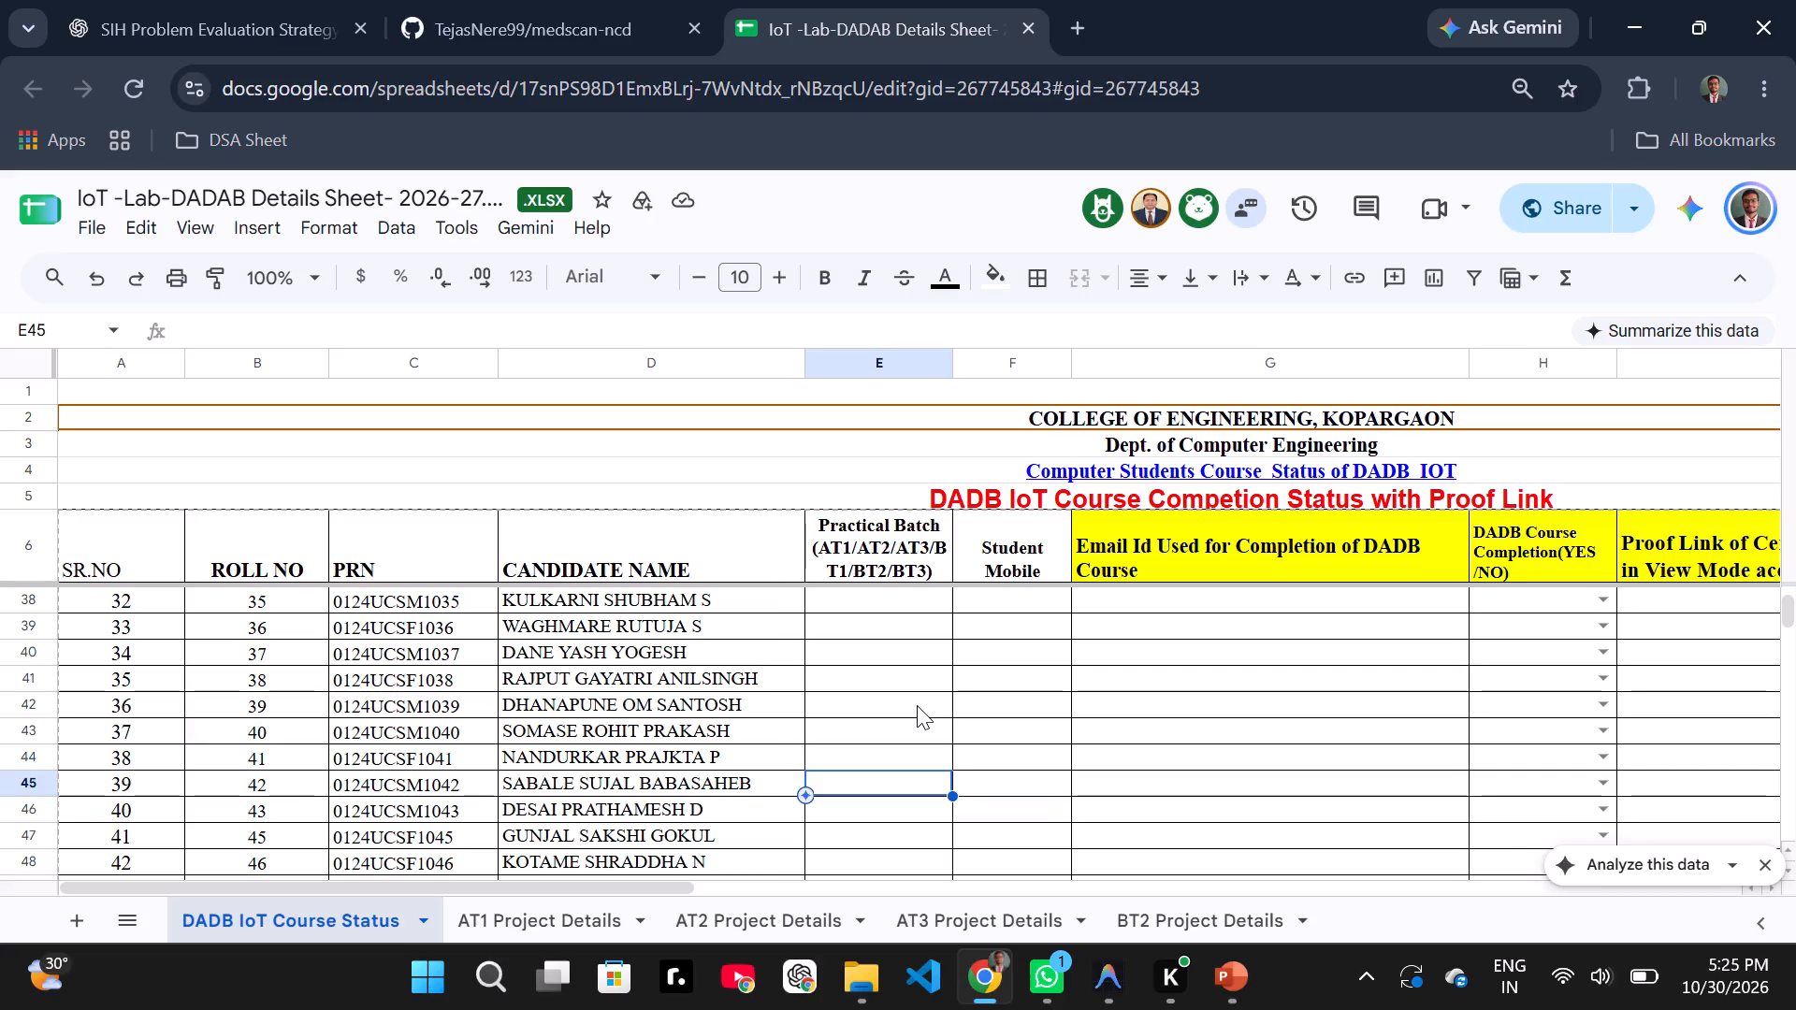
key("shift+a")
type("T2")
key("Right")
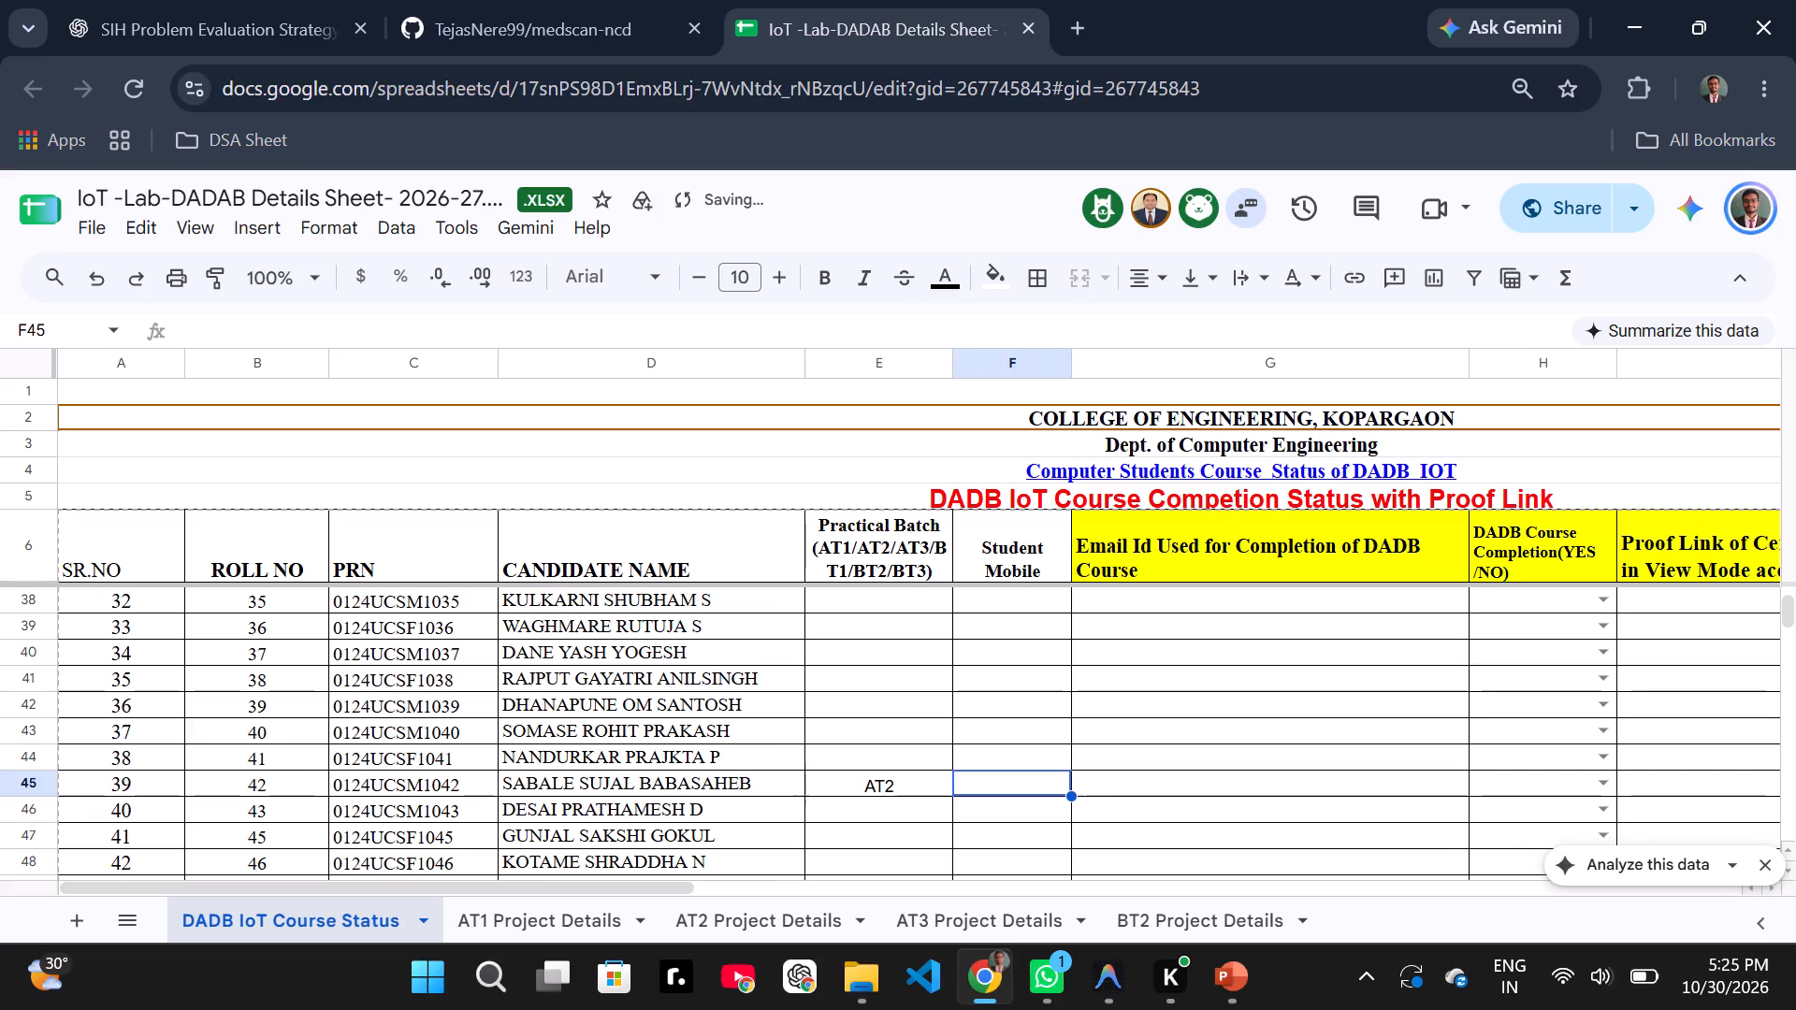
Enter the student's mobile number in the row for roll number 42.
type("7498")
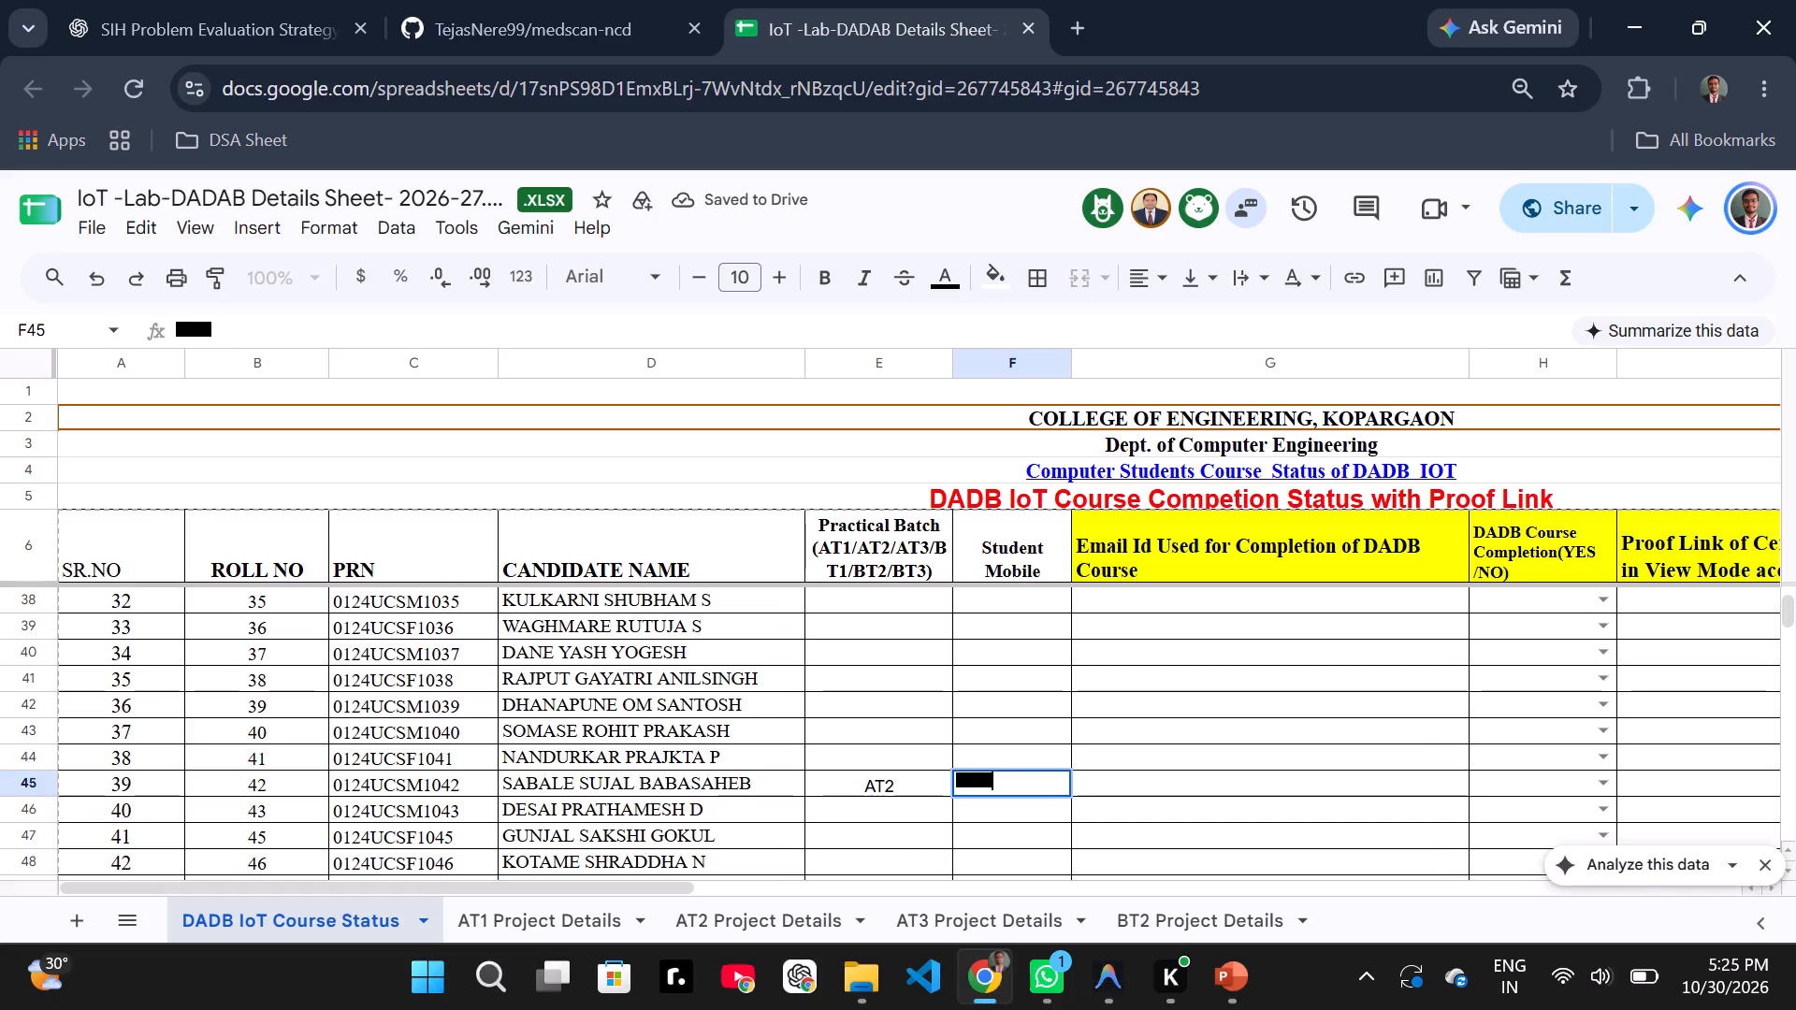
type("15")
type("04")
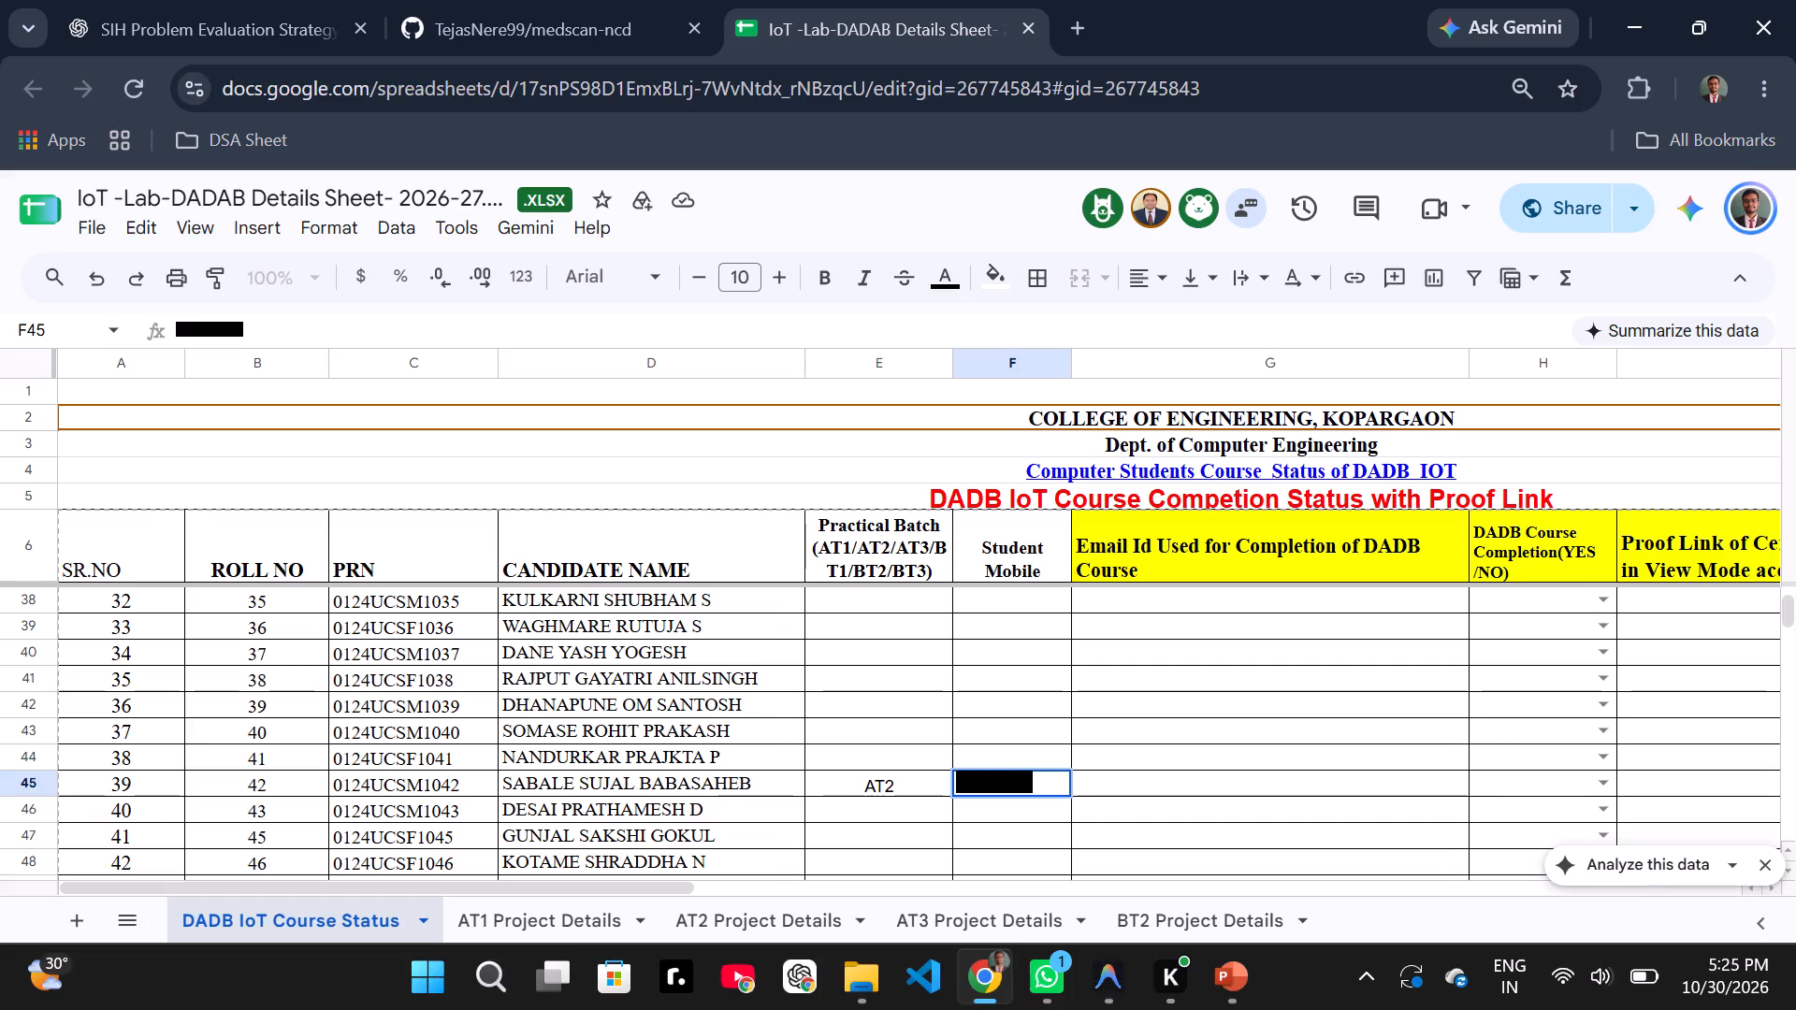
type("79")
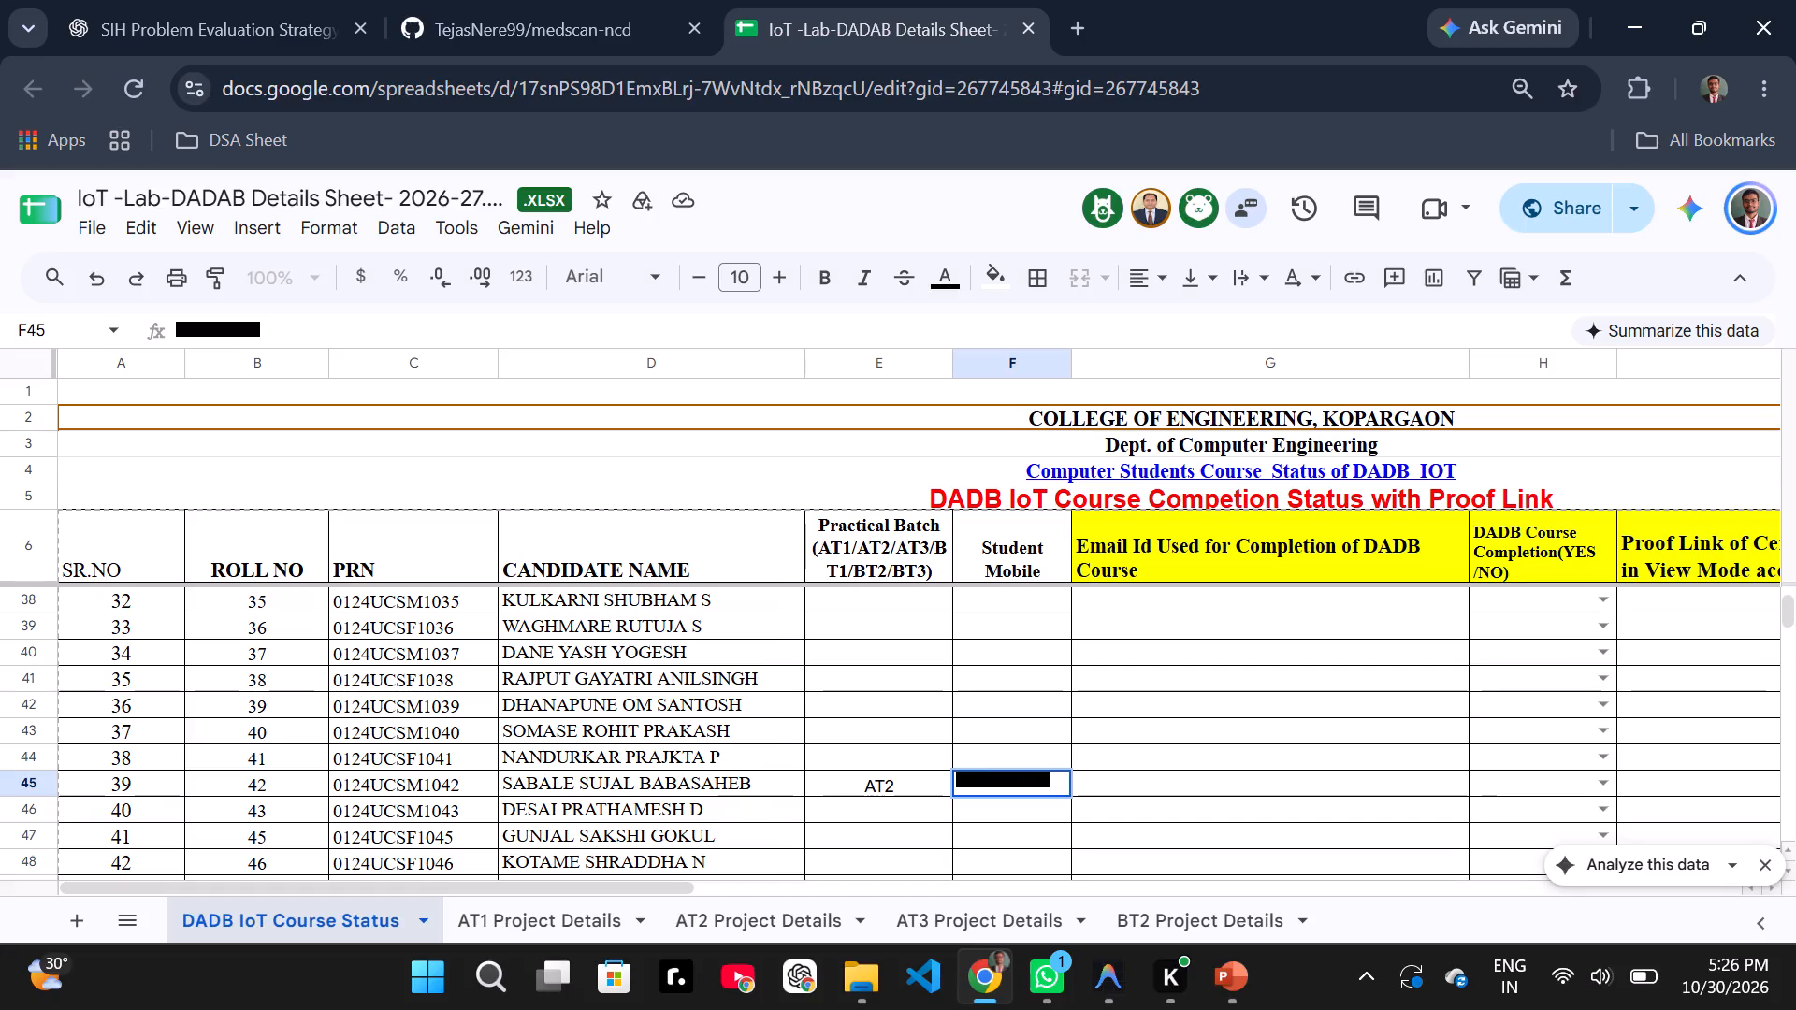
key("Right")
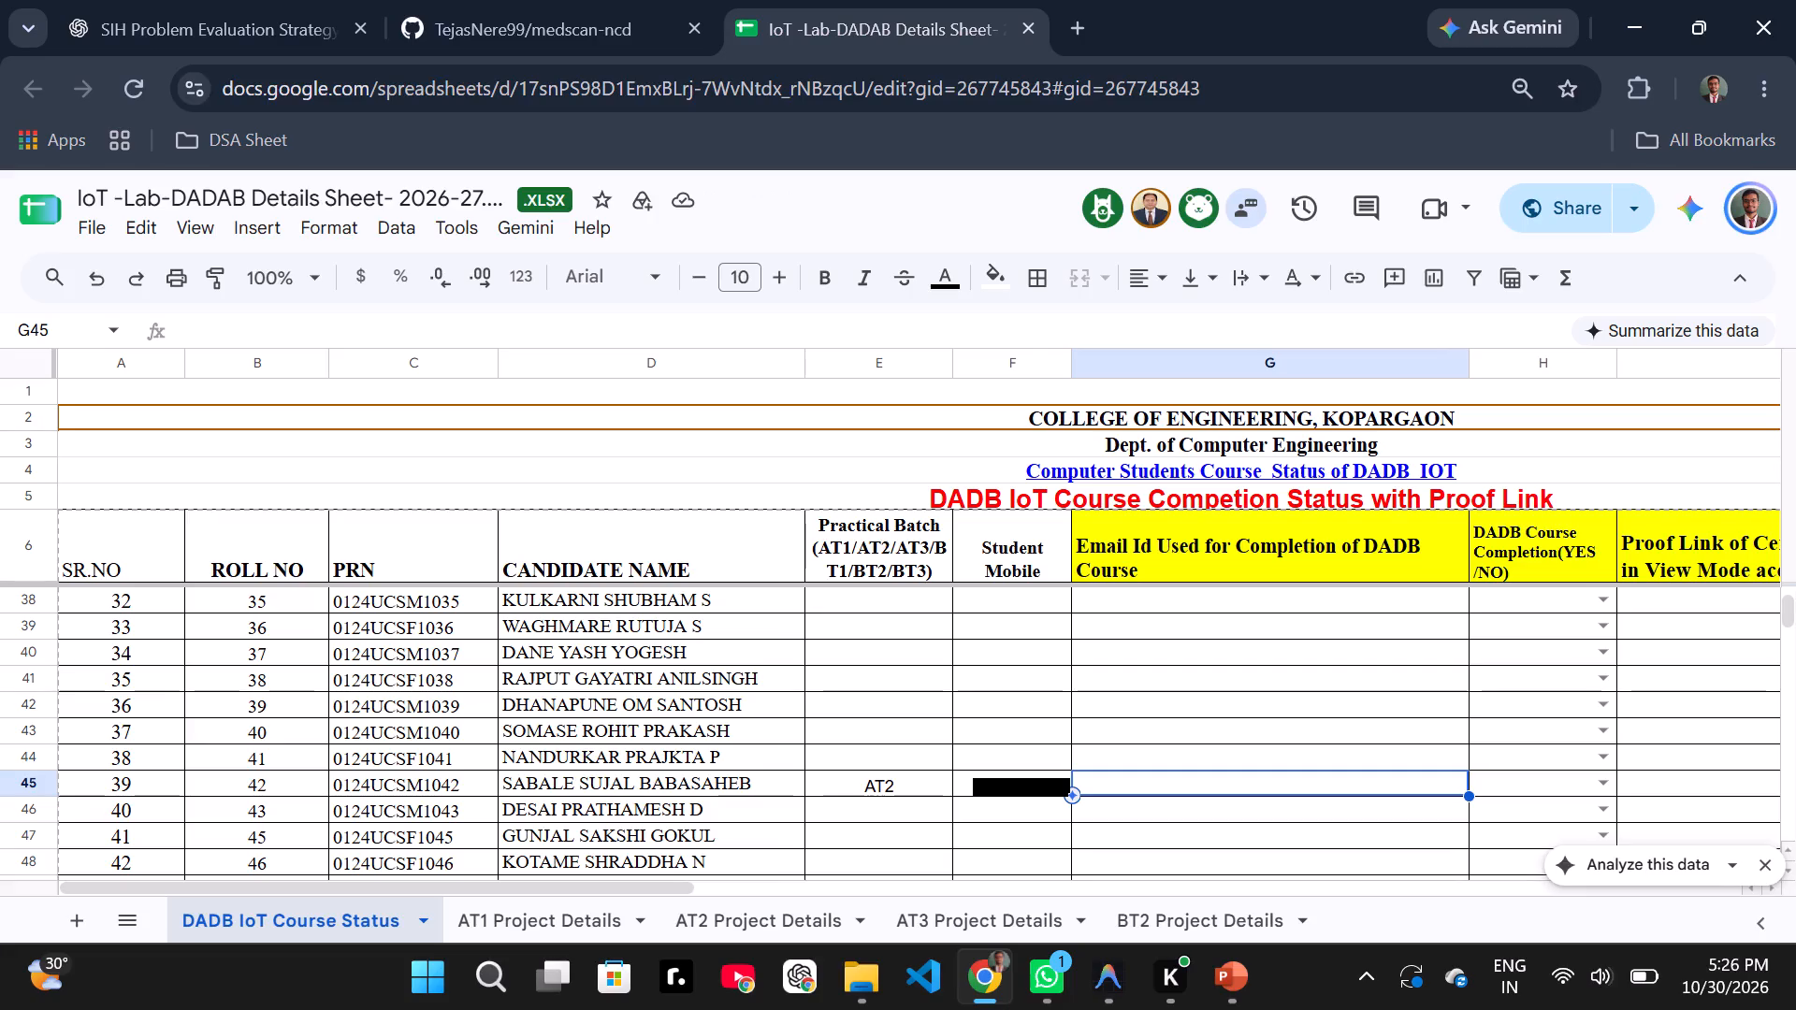
Enter the student's course email address in the row for roll number 42.
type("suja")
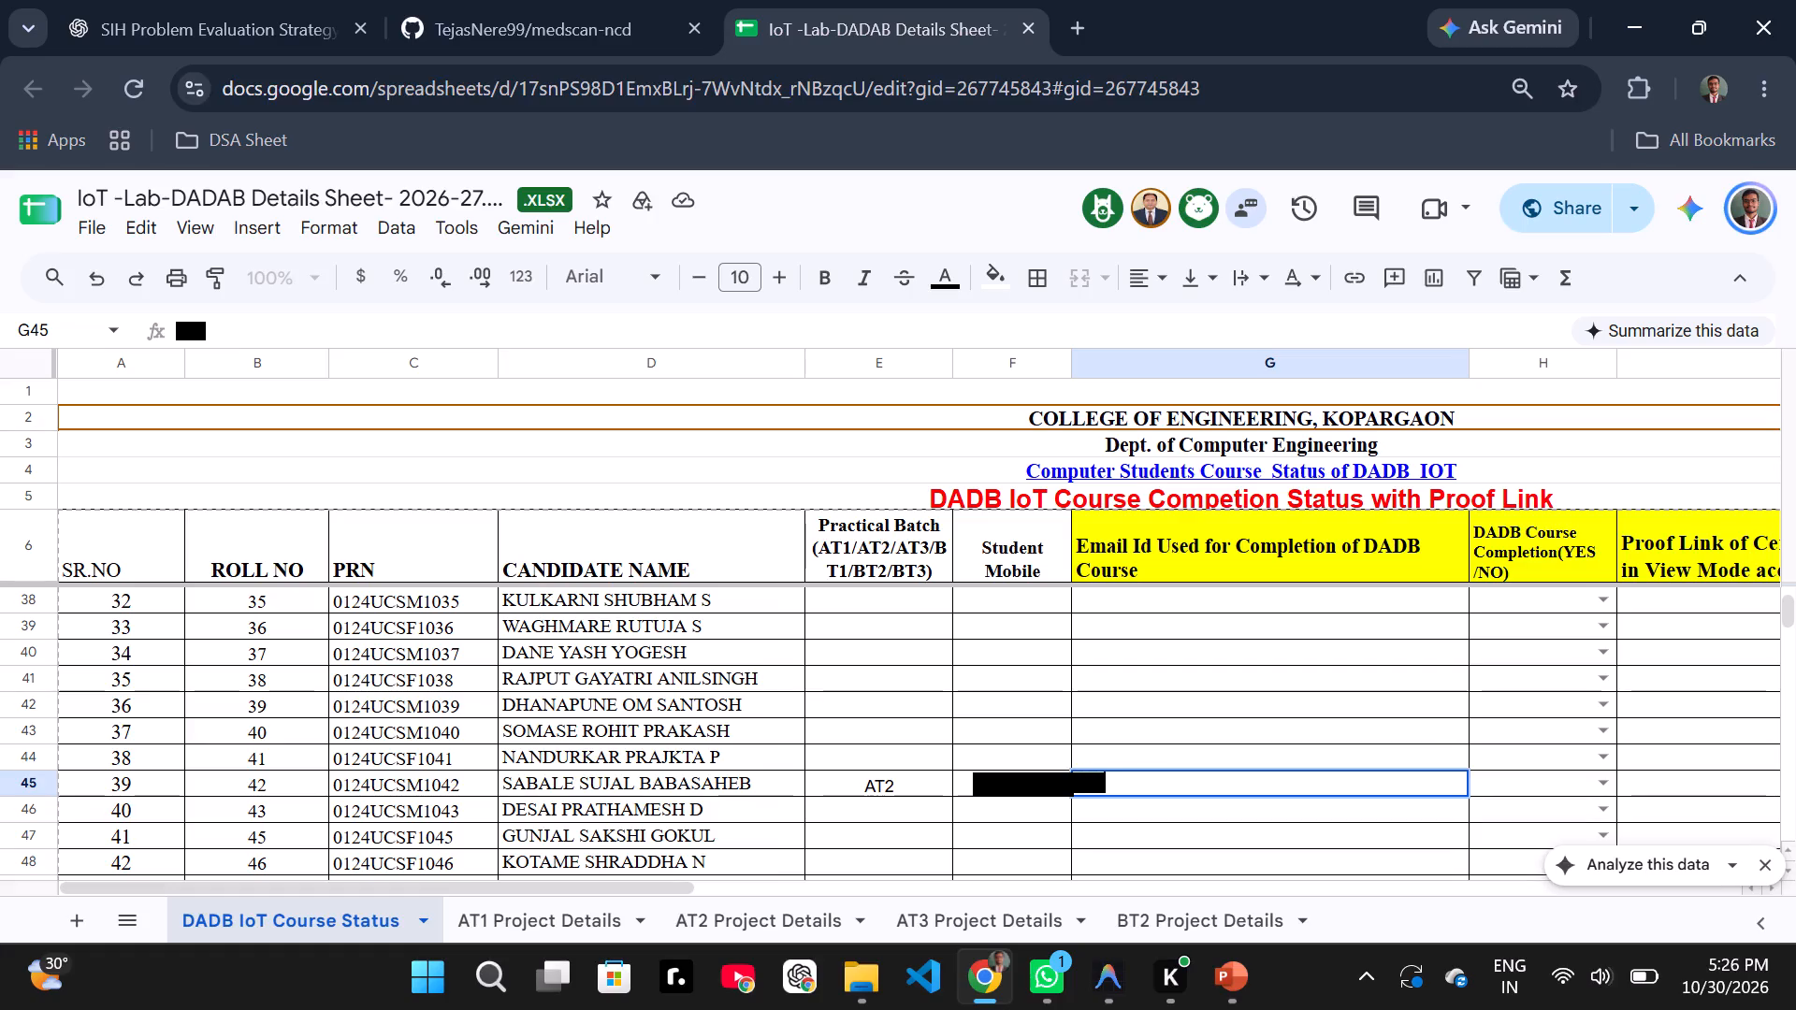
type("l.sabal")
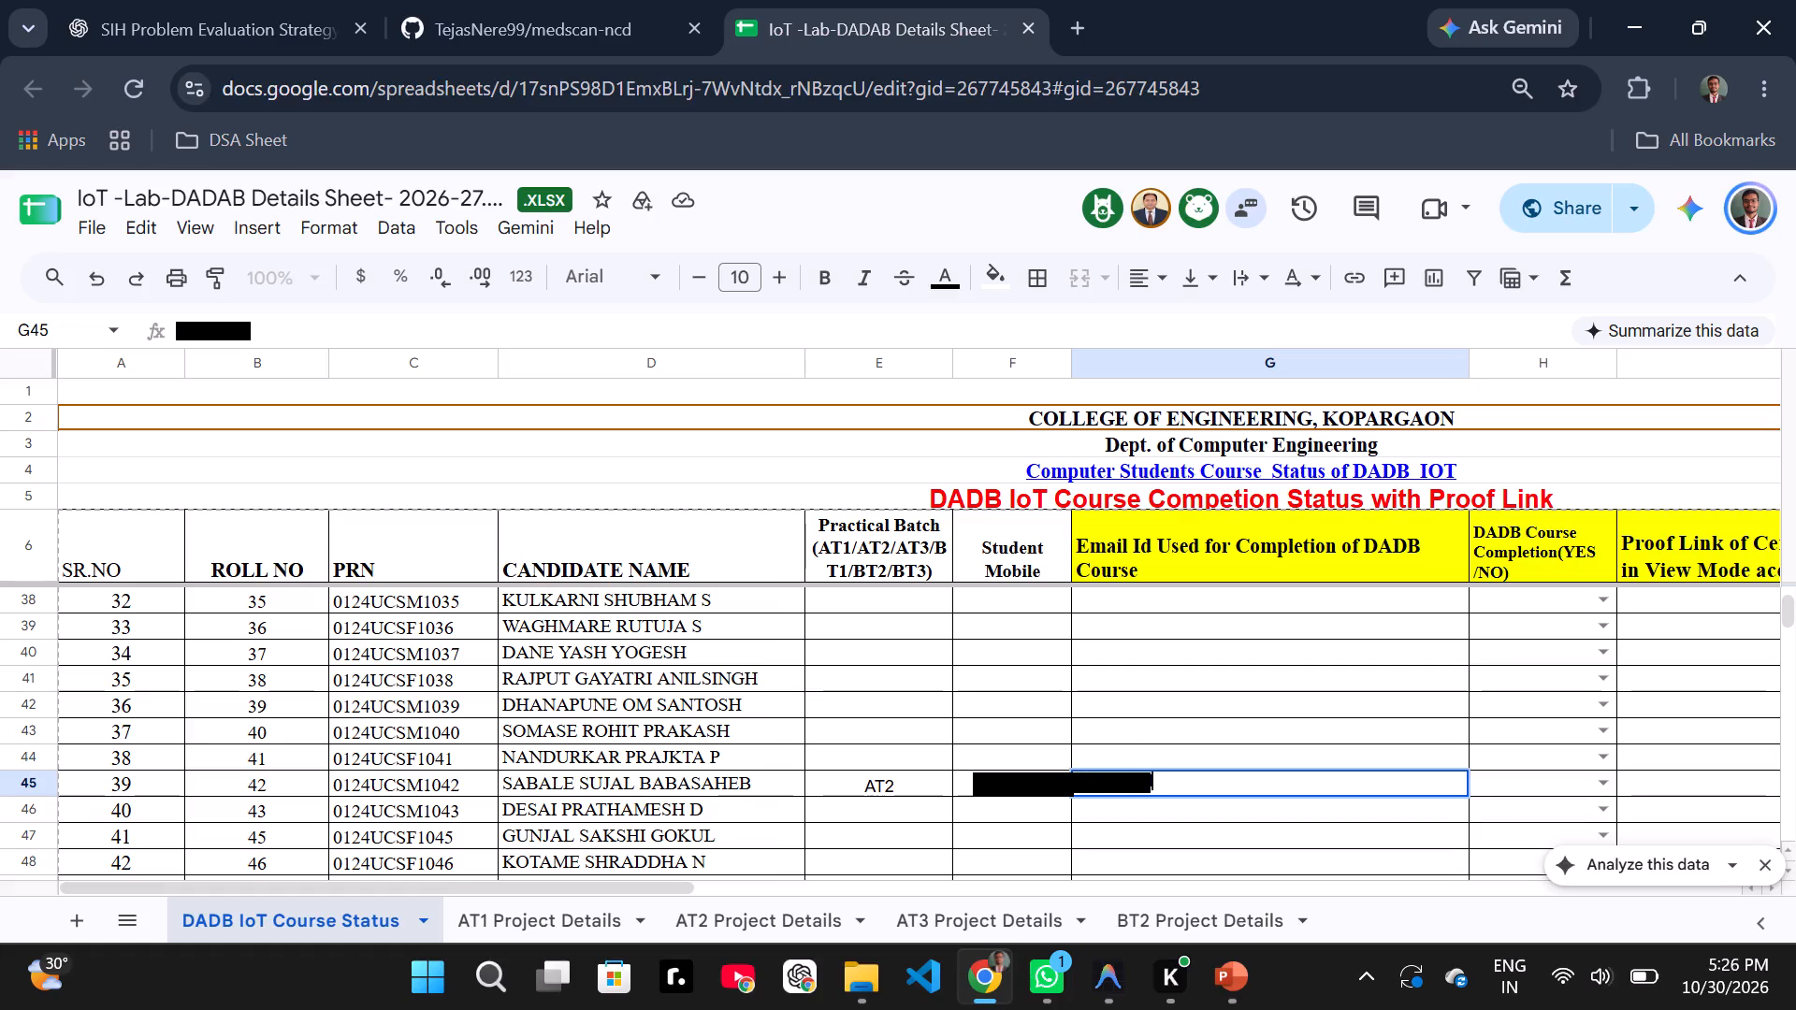
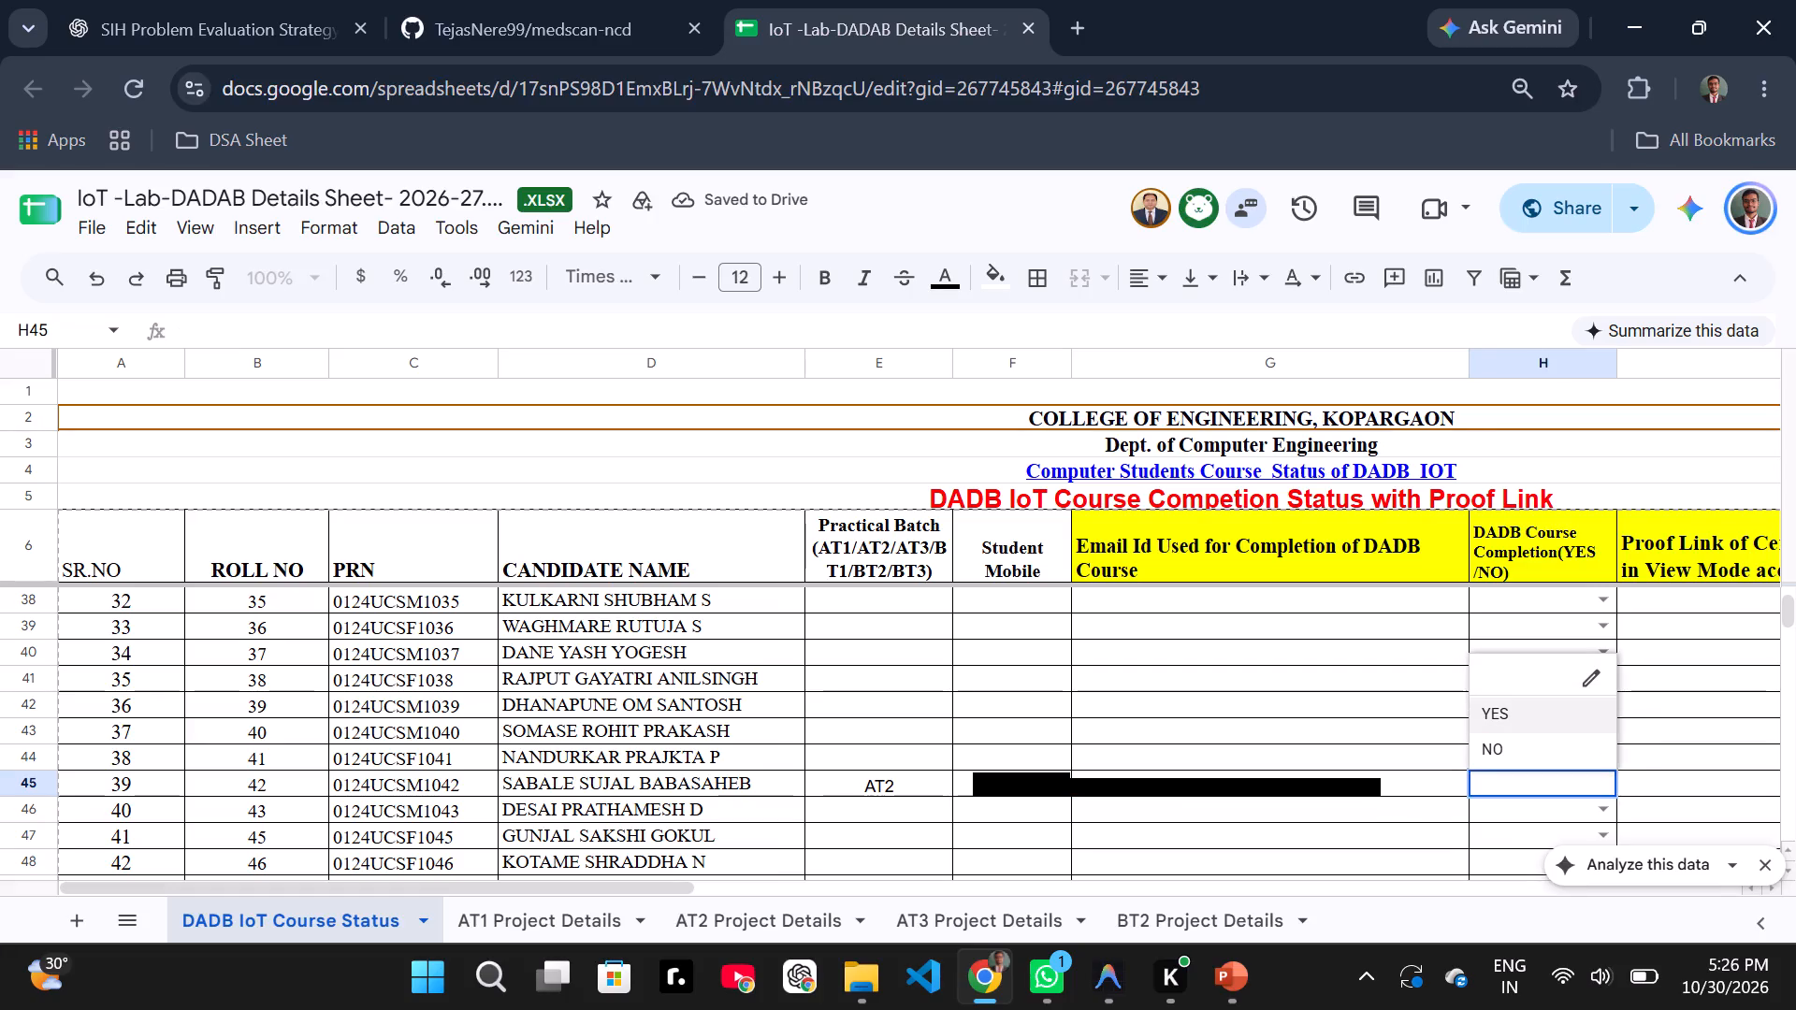
Set the DADB course completion status to YES in the row for roll number 42.
key("Return")
key("Up")
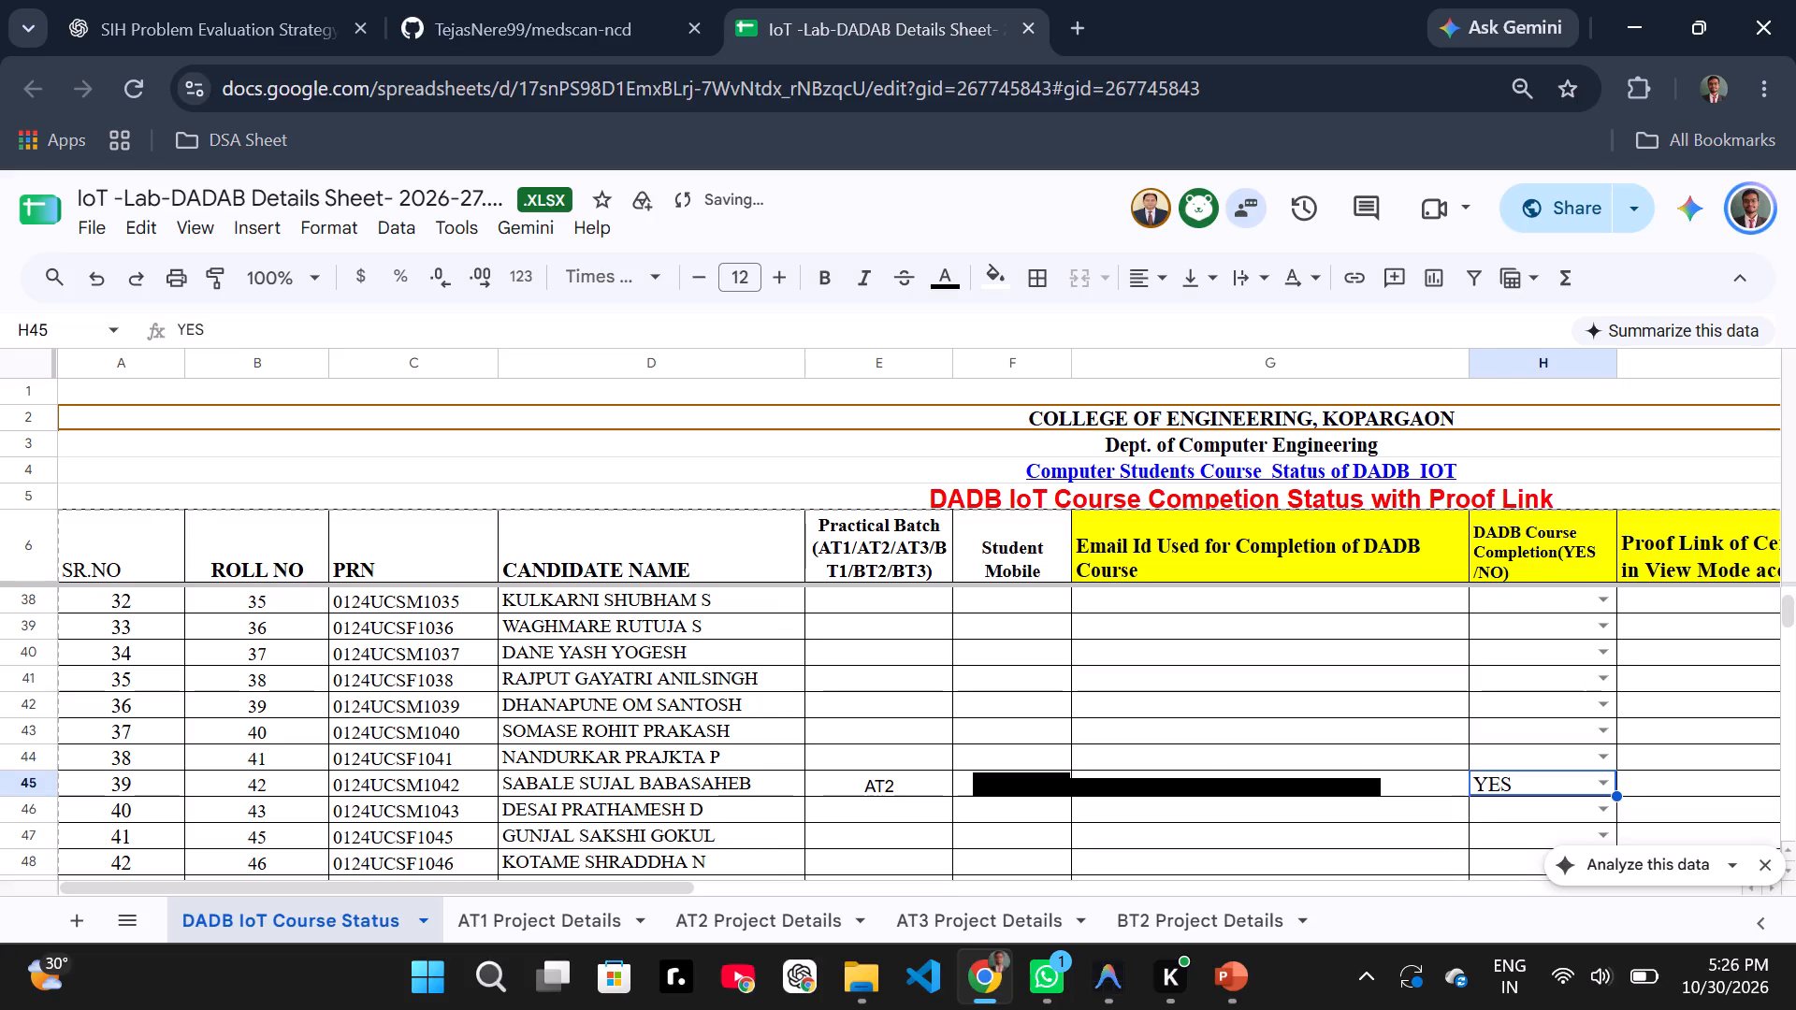
Go to the certificate proof link column for roll number 42 and bring up the overview of open windows.
key("Right")
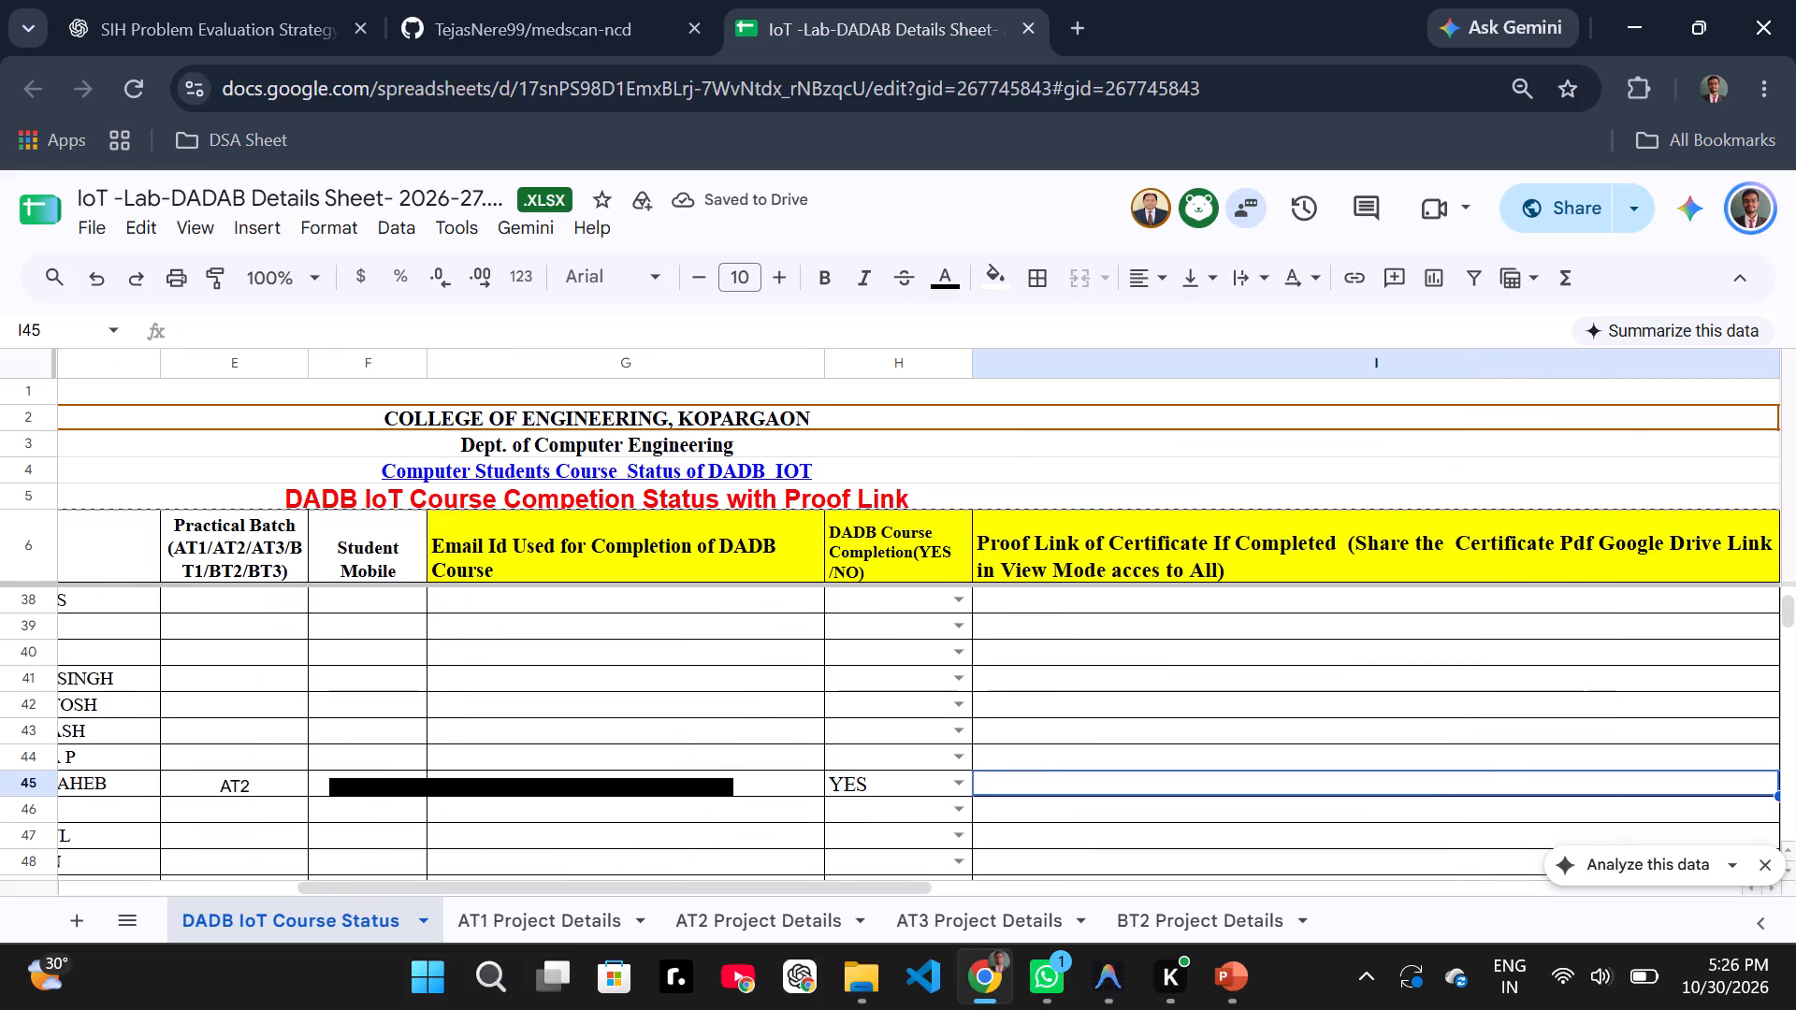
left_click(915, 702)
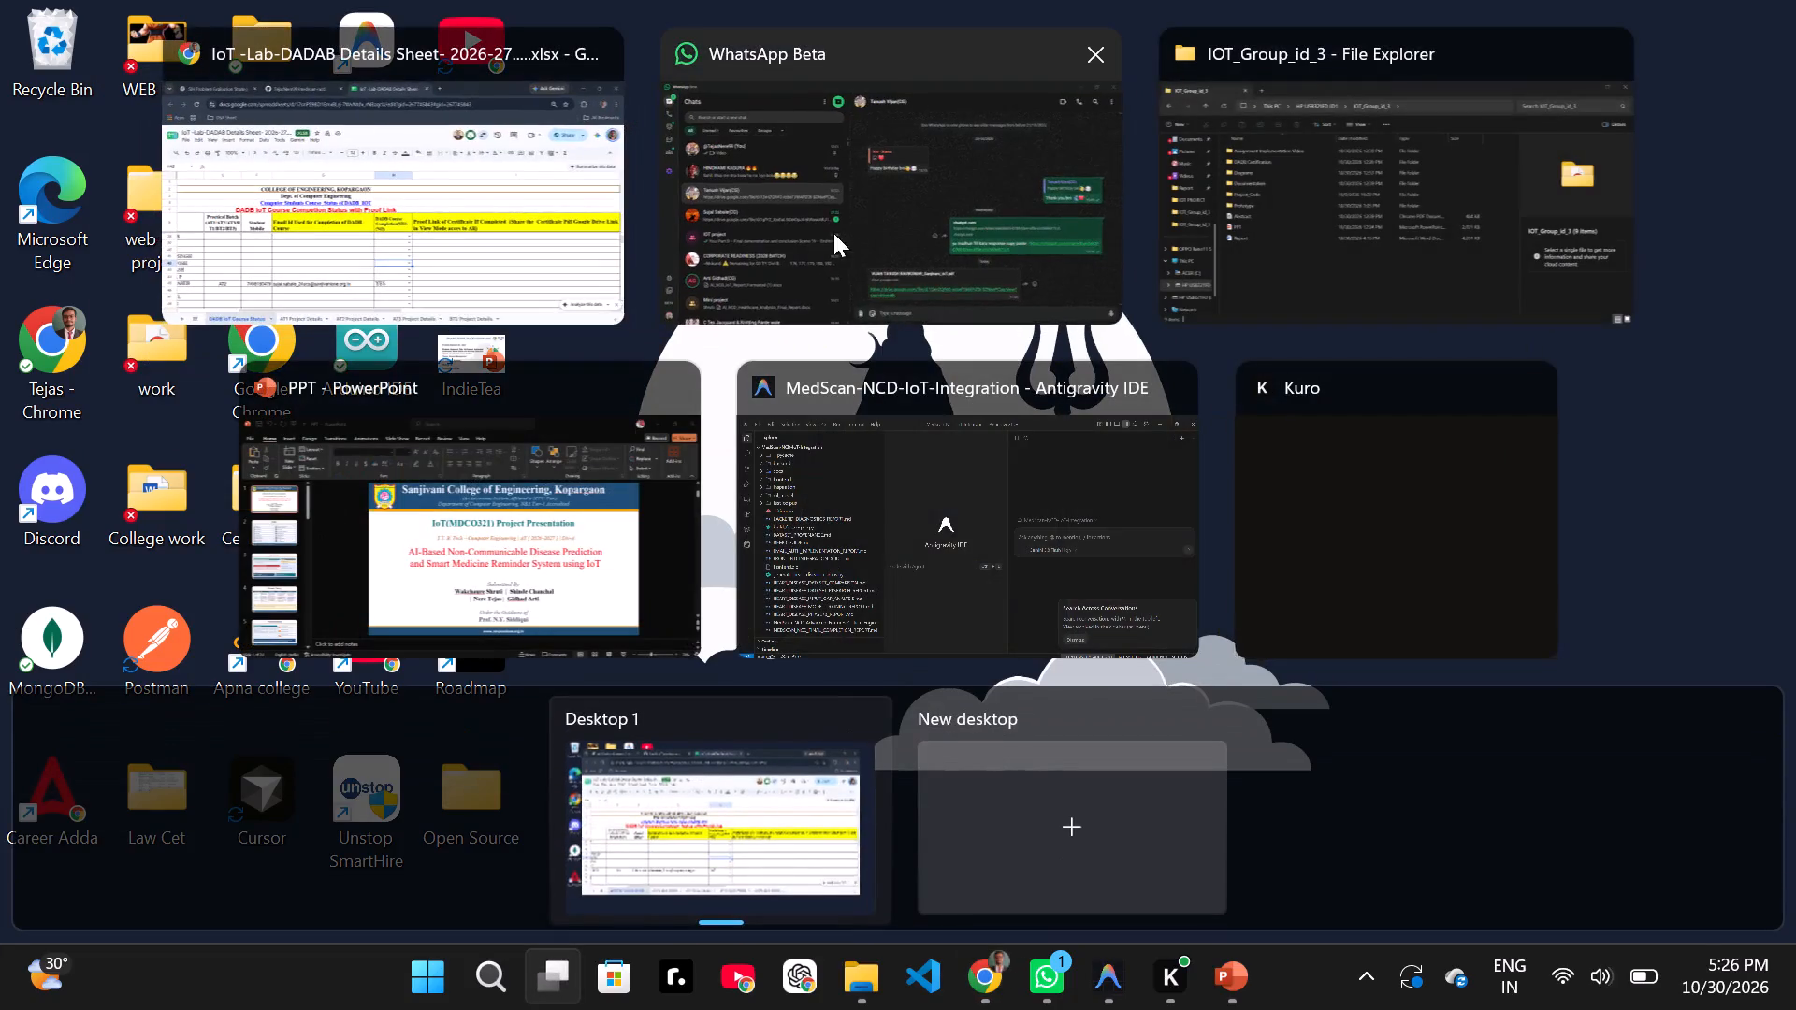
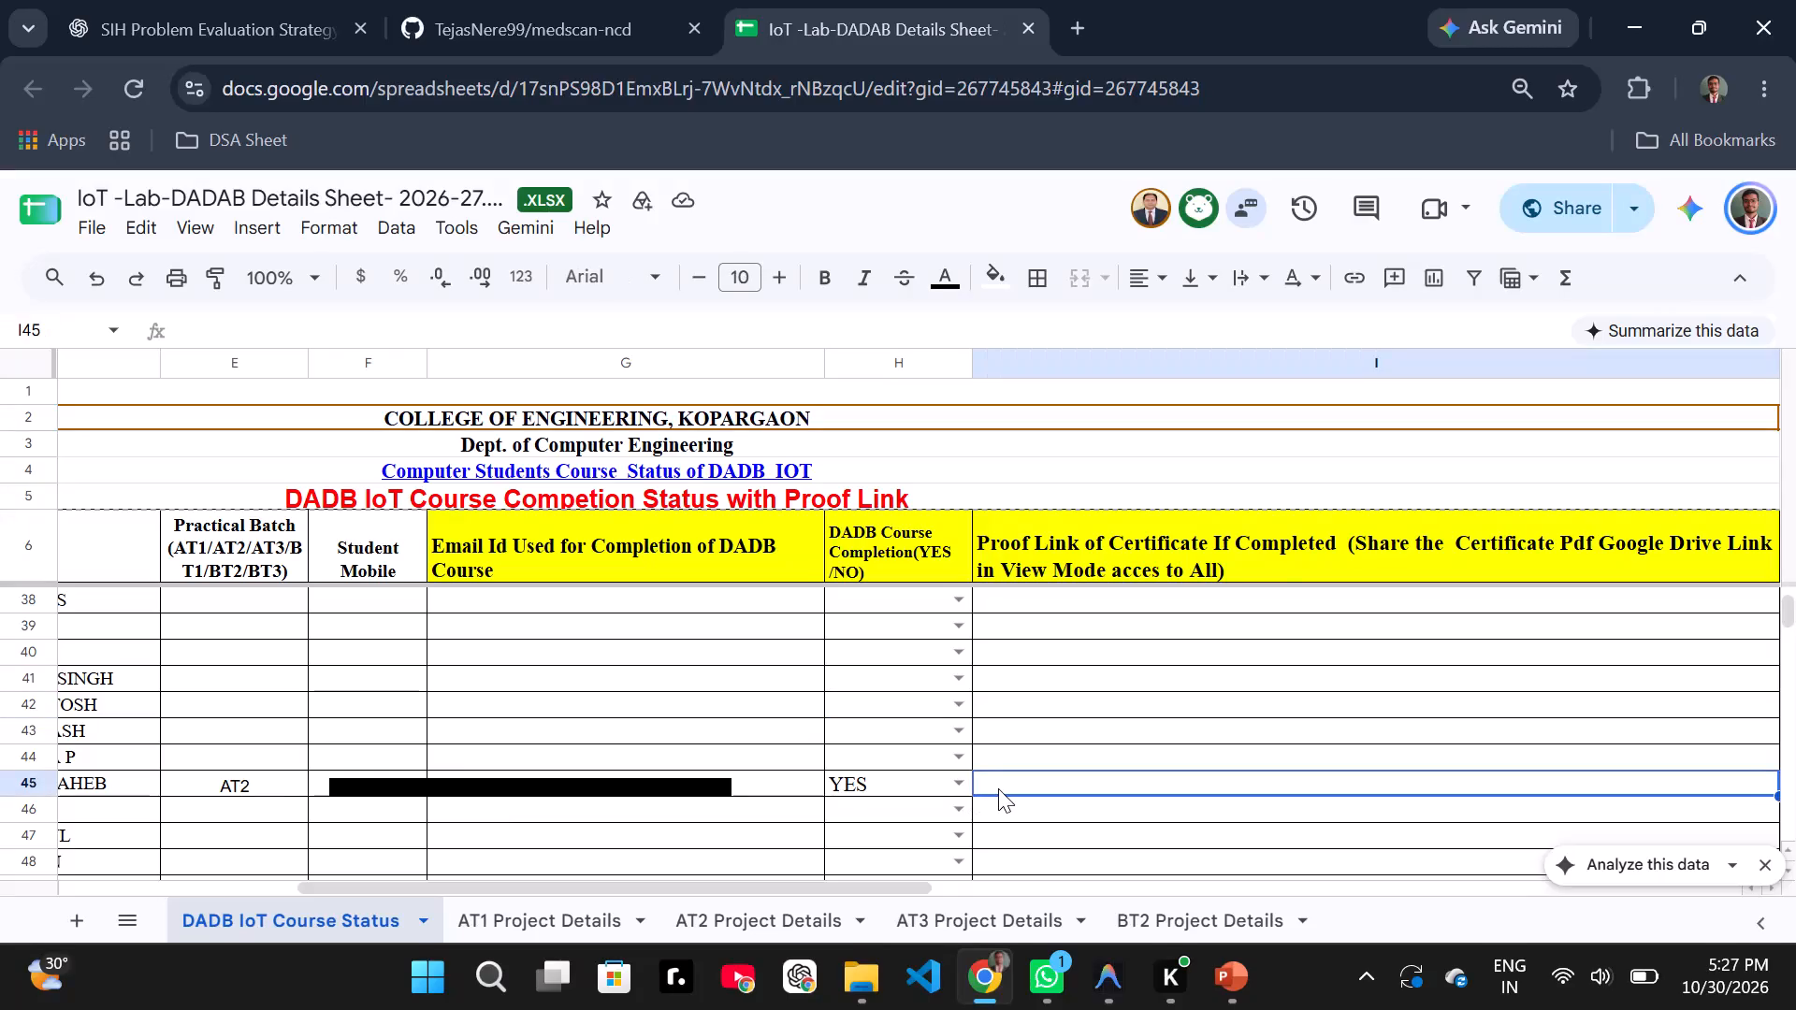
Paste the copied Google Drive certificate link into the proof link cell for roll number 42.
key("ctrl+v")
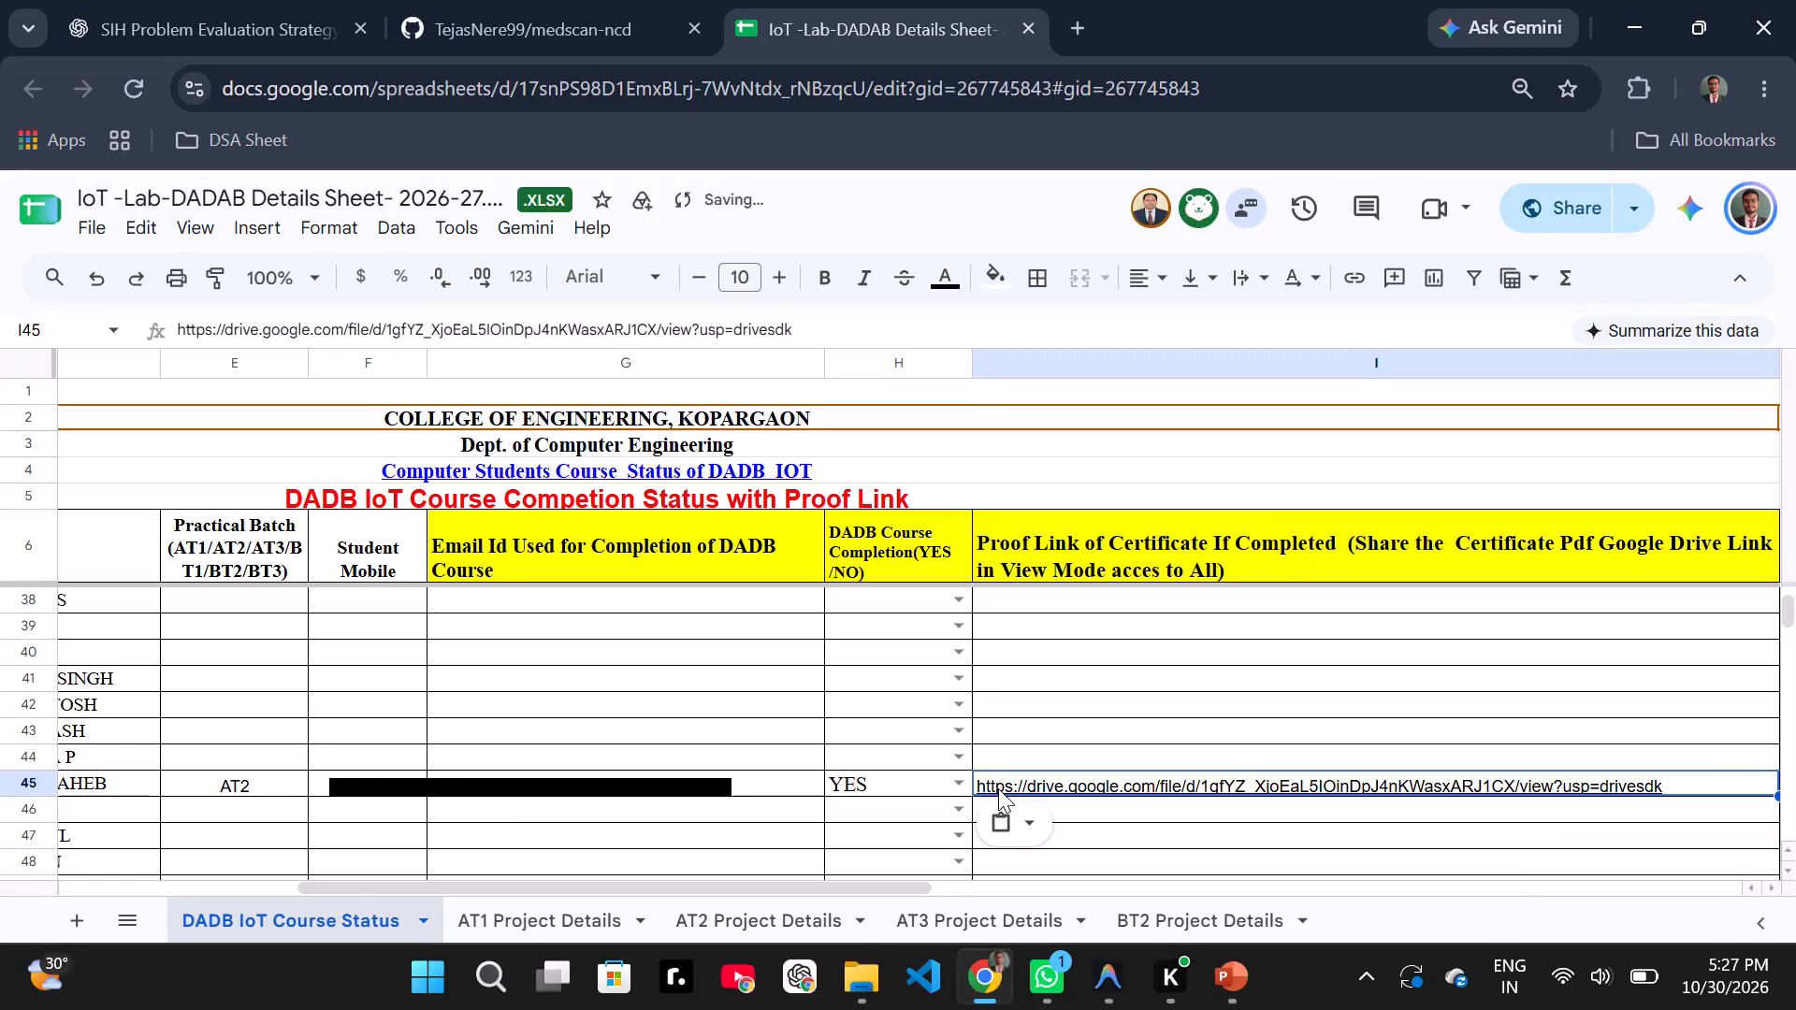
Open the pasted certificate link for roll number 42 to check its access, and return to the sheet.
left_click(1108, 790)
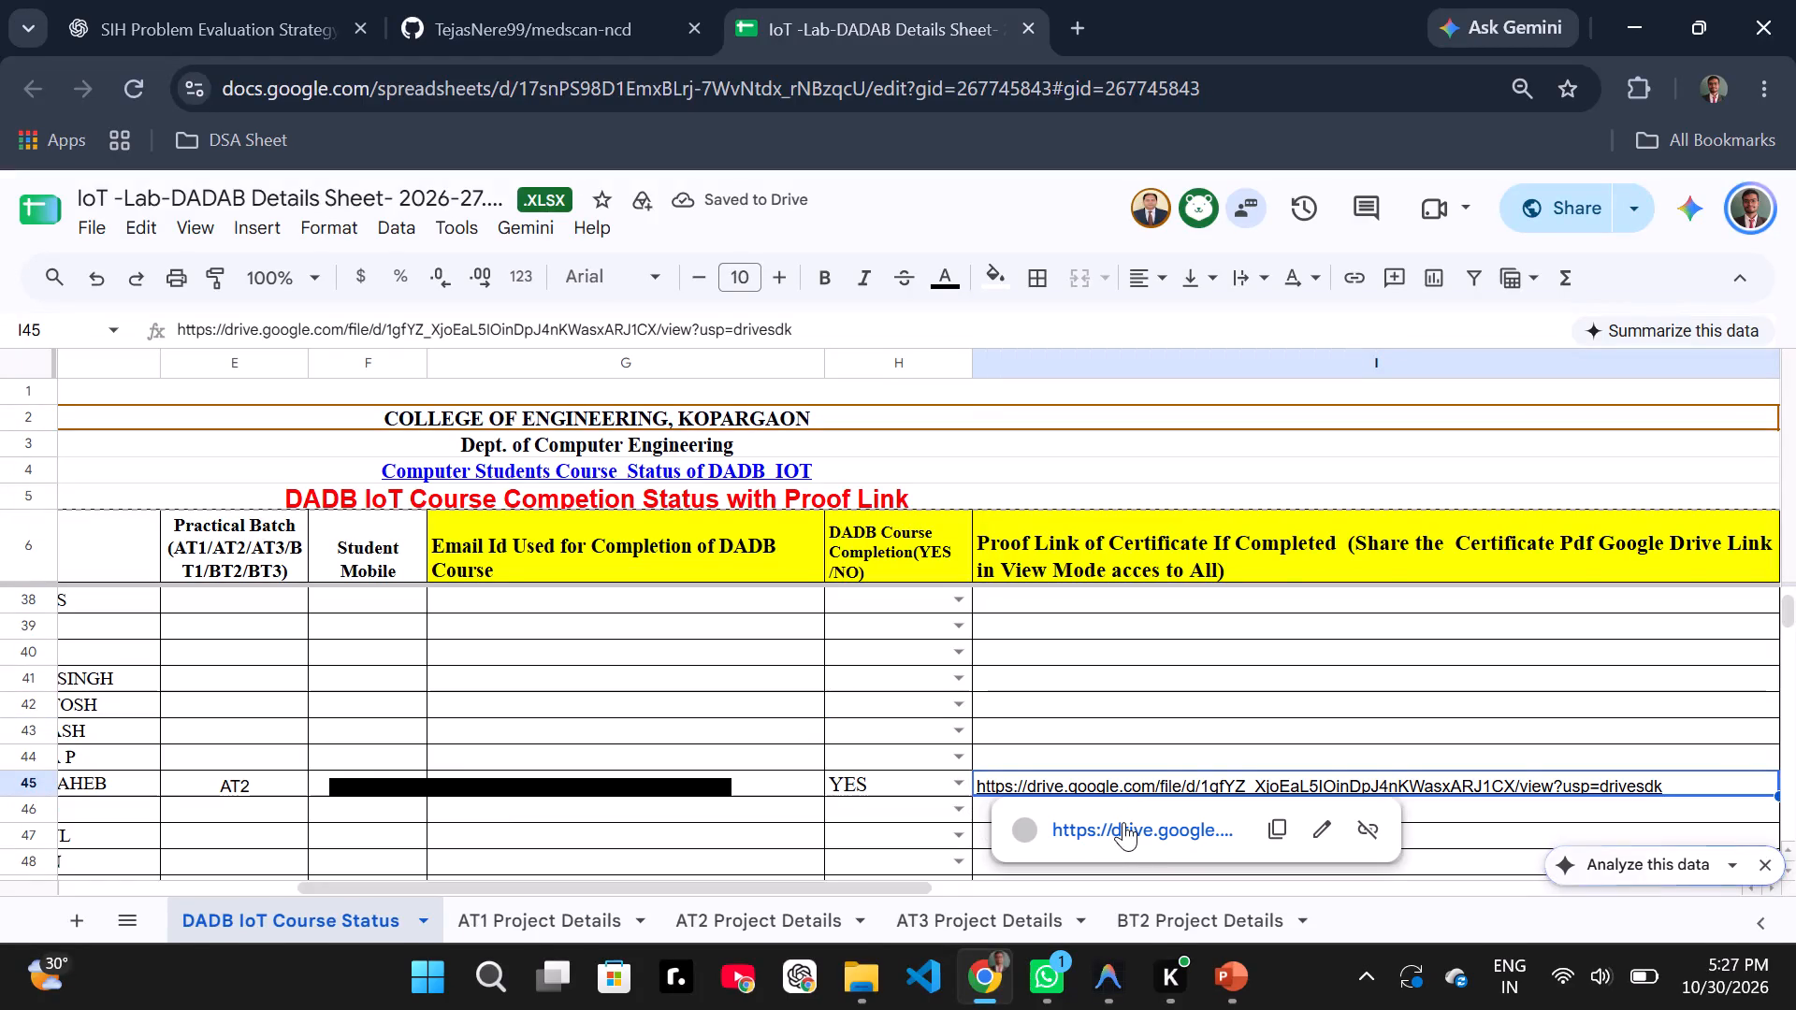
left_click(1123, 822)
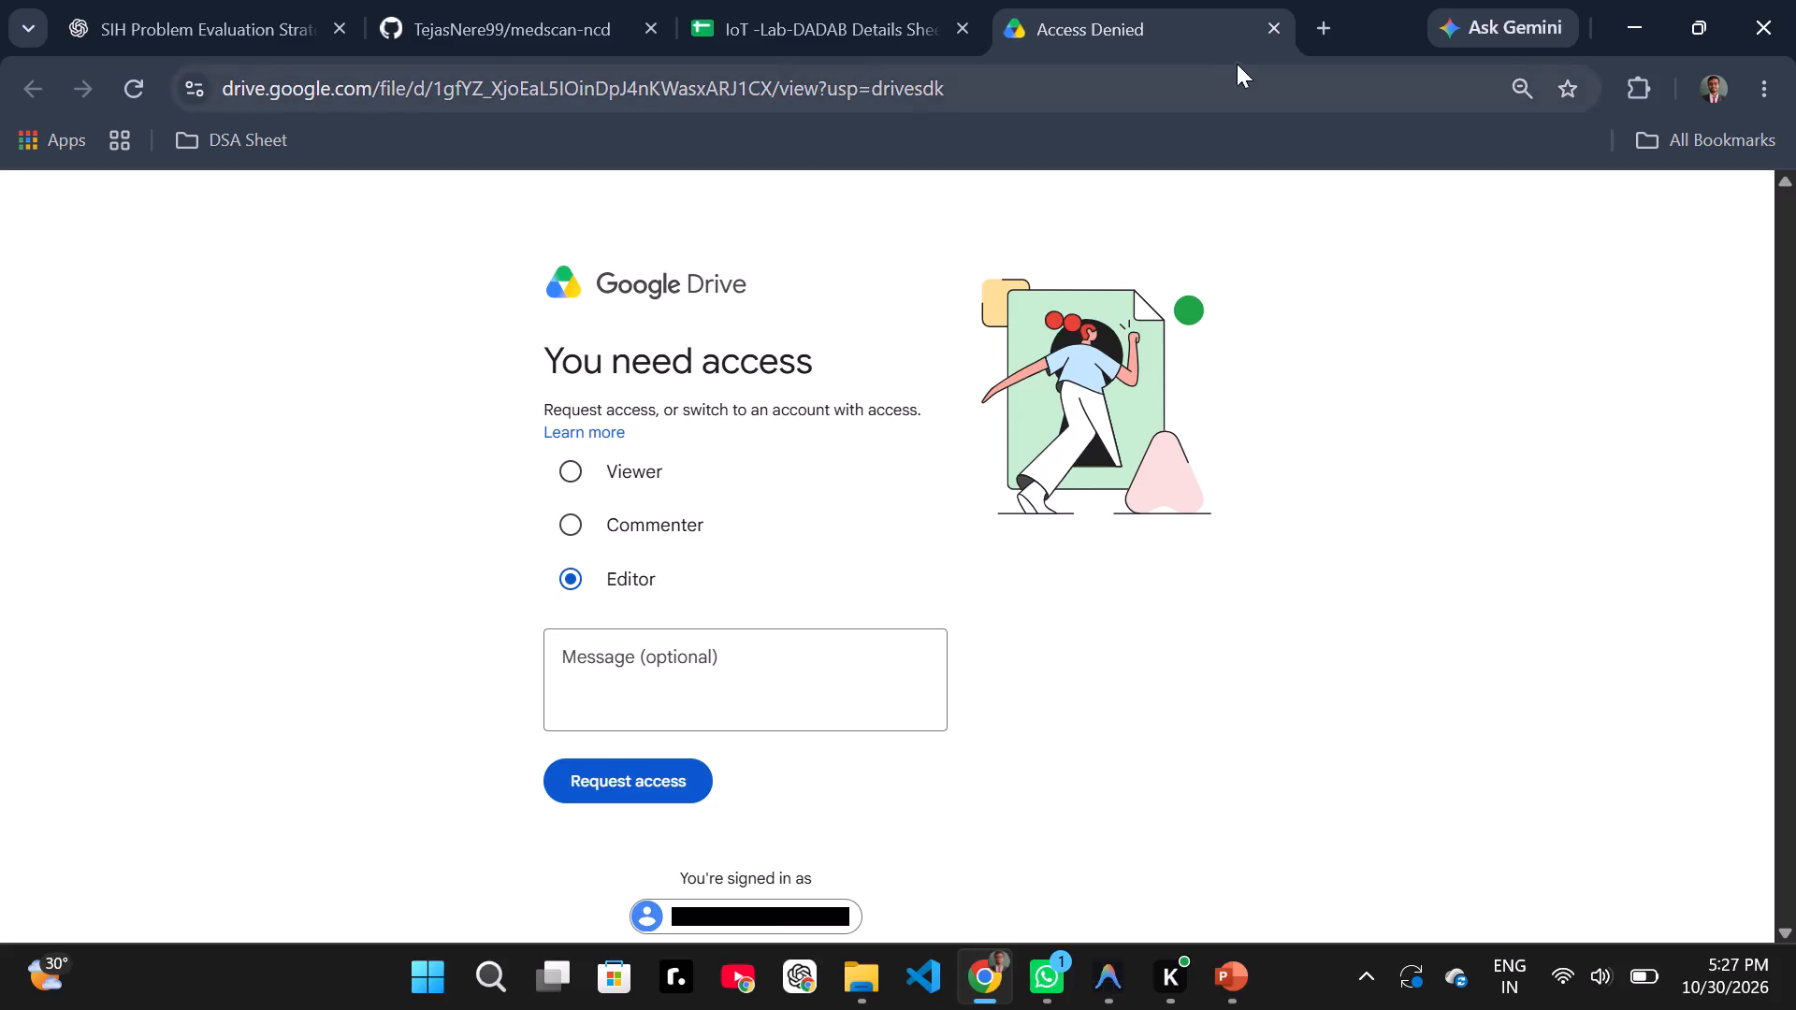
left_click(1266, 35)
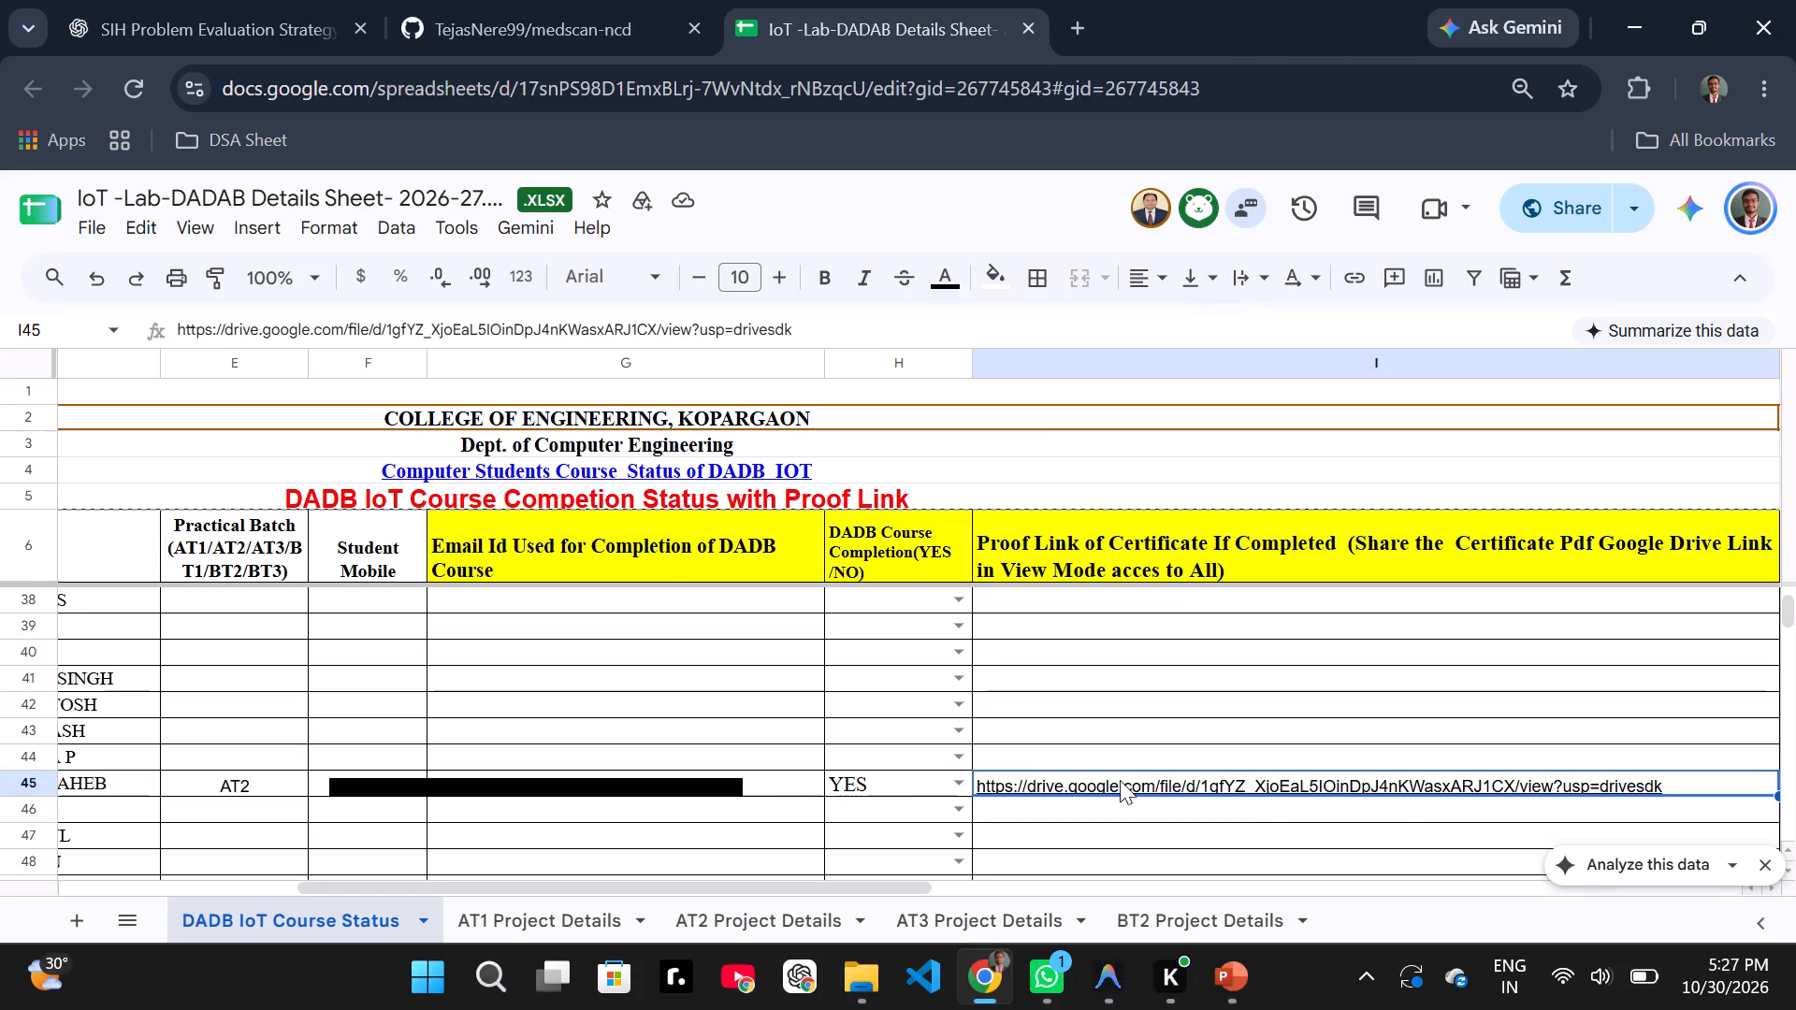
Enter 93 as the DADB score for roll number 42.
key("Right")
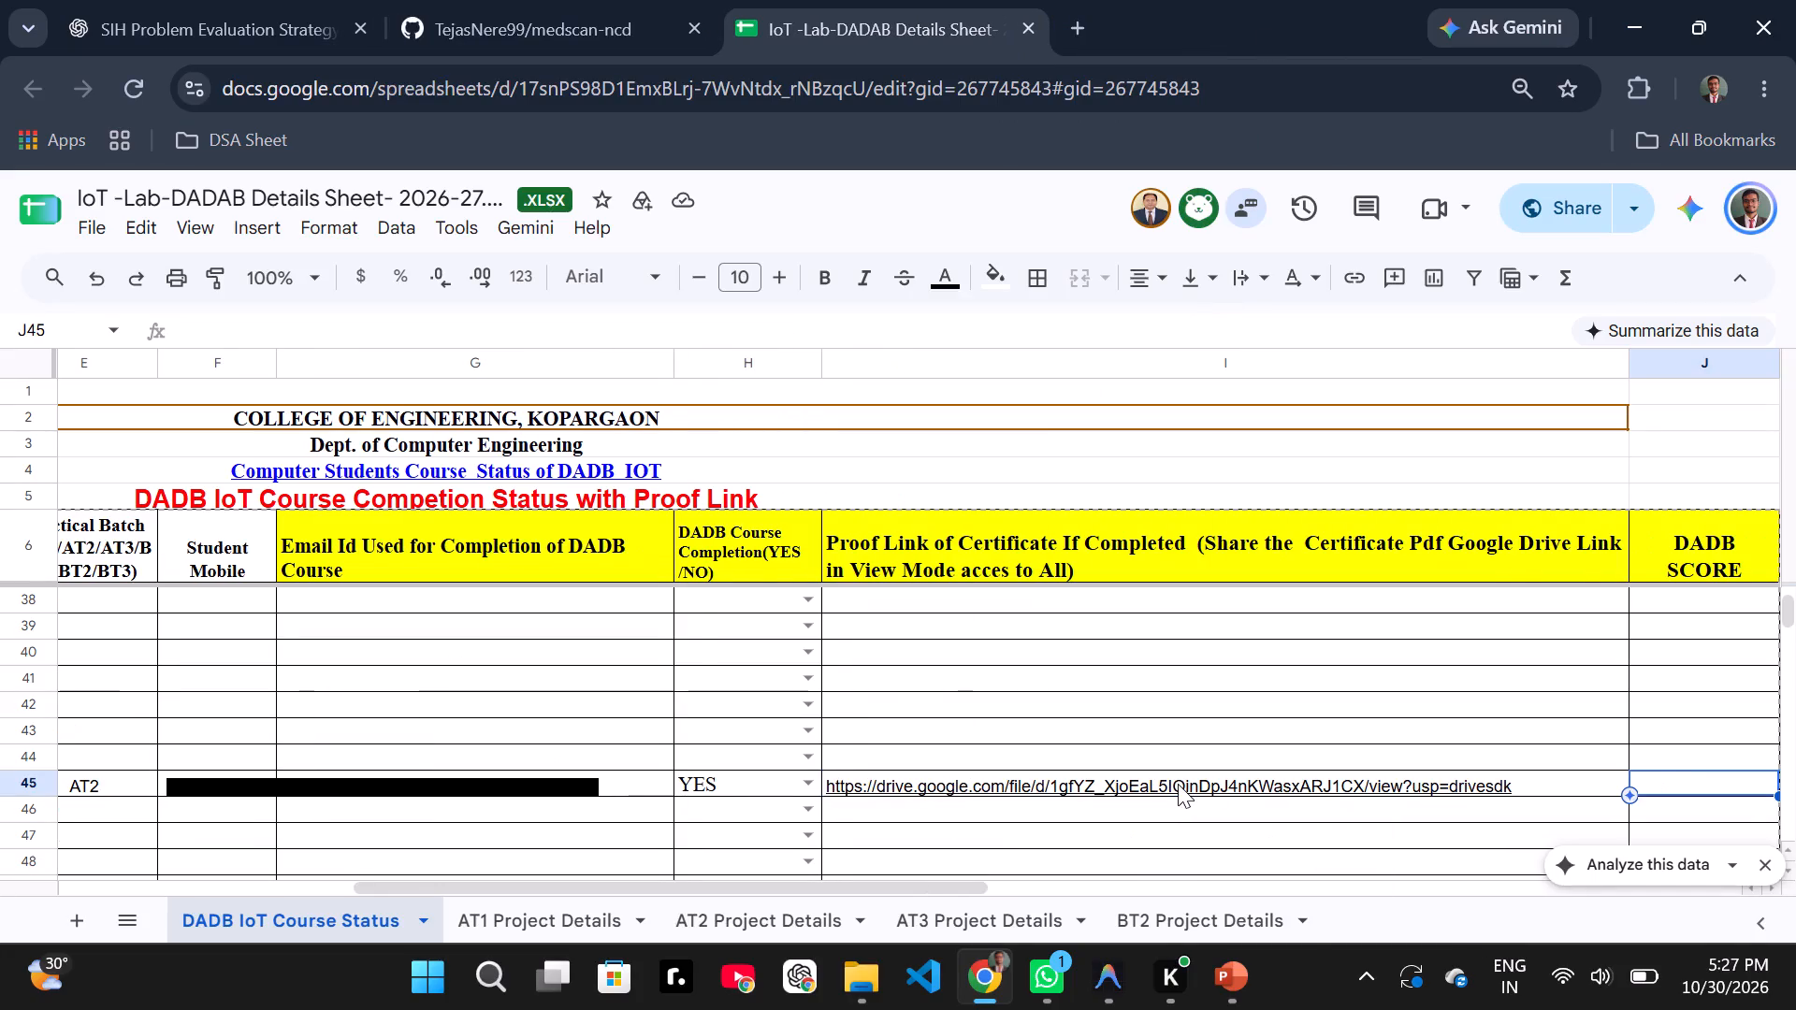
type("93")
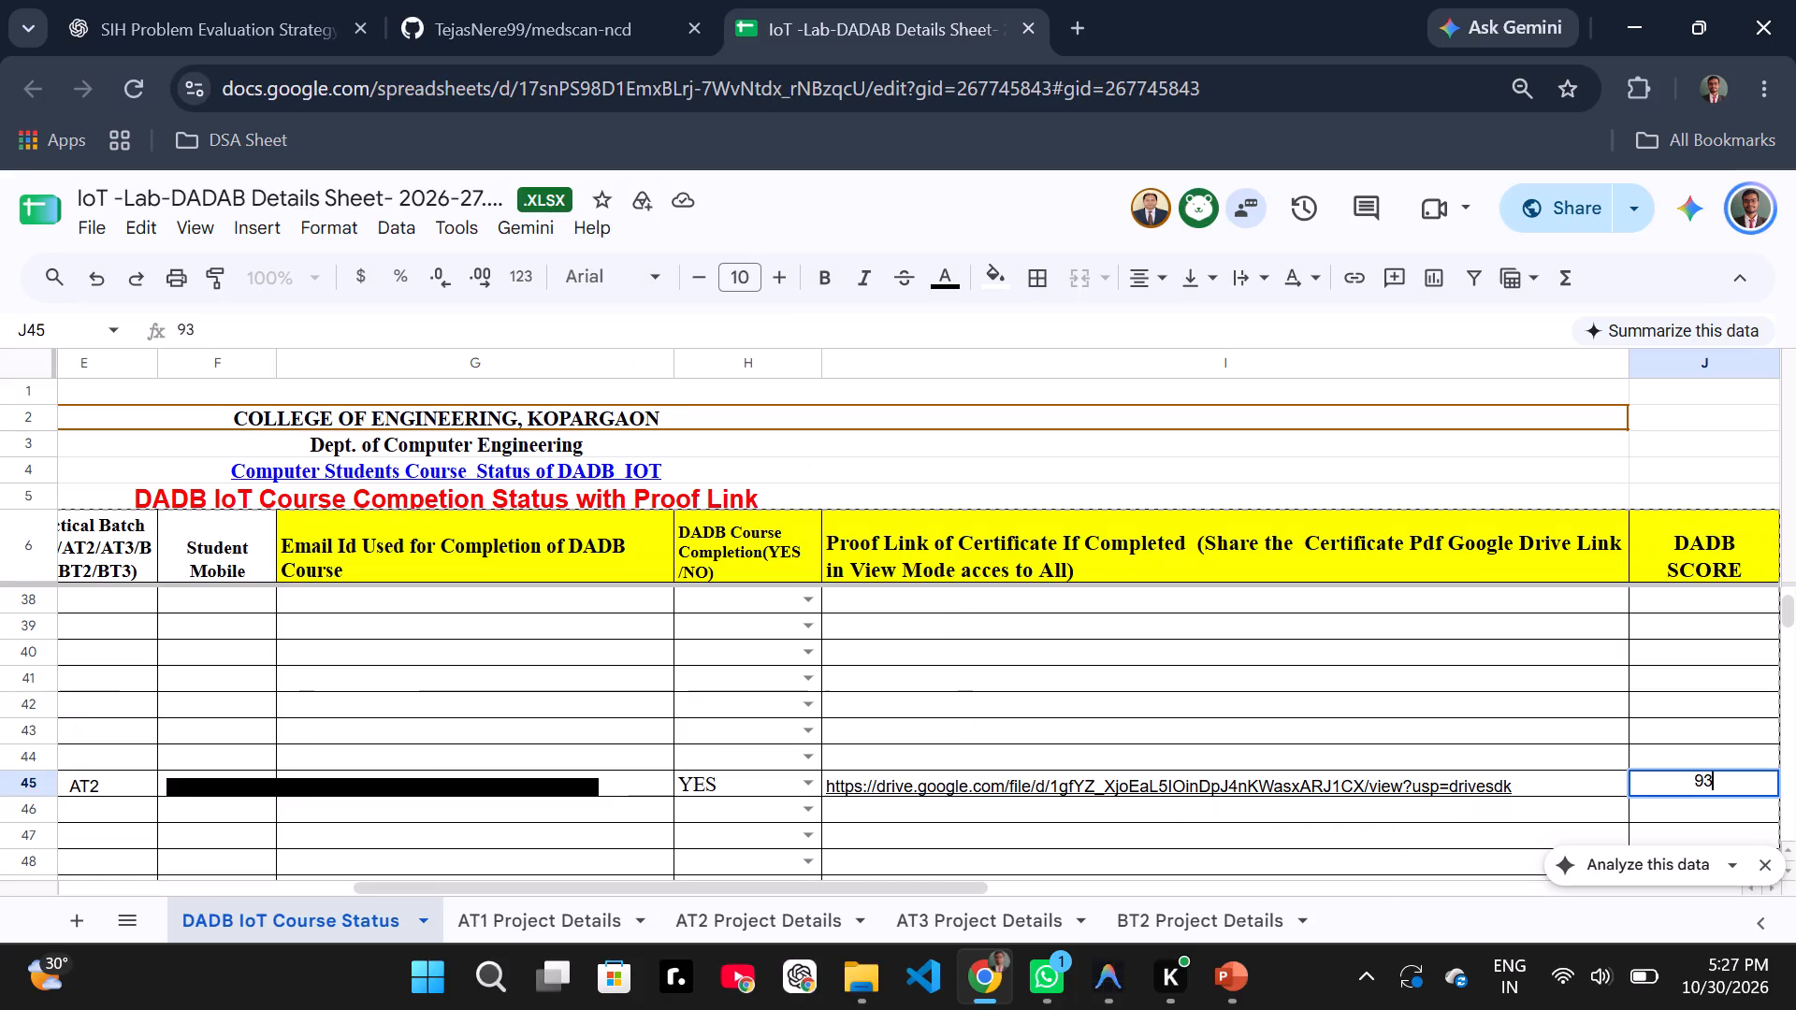
key("Up")
Review the DADB score column in the rows around roll numbers 33 and 42.
key("Up")
key("Up")
key("Up")
key("Up")
key("Up")
key("Up")
key("Up")
key("Up")
key("Up")
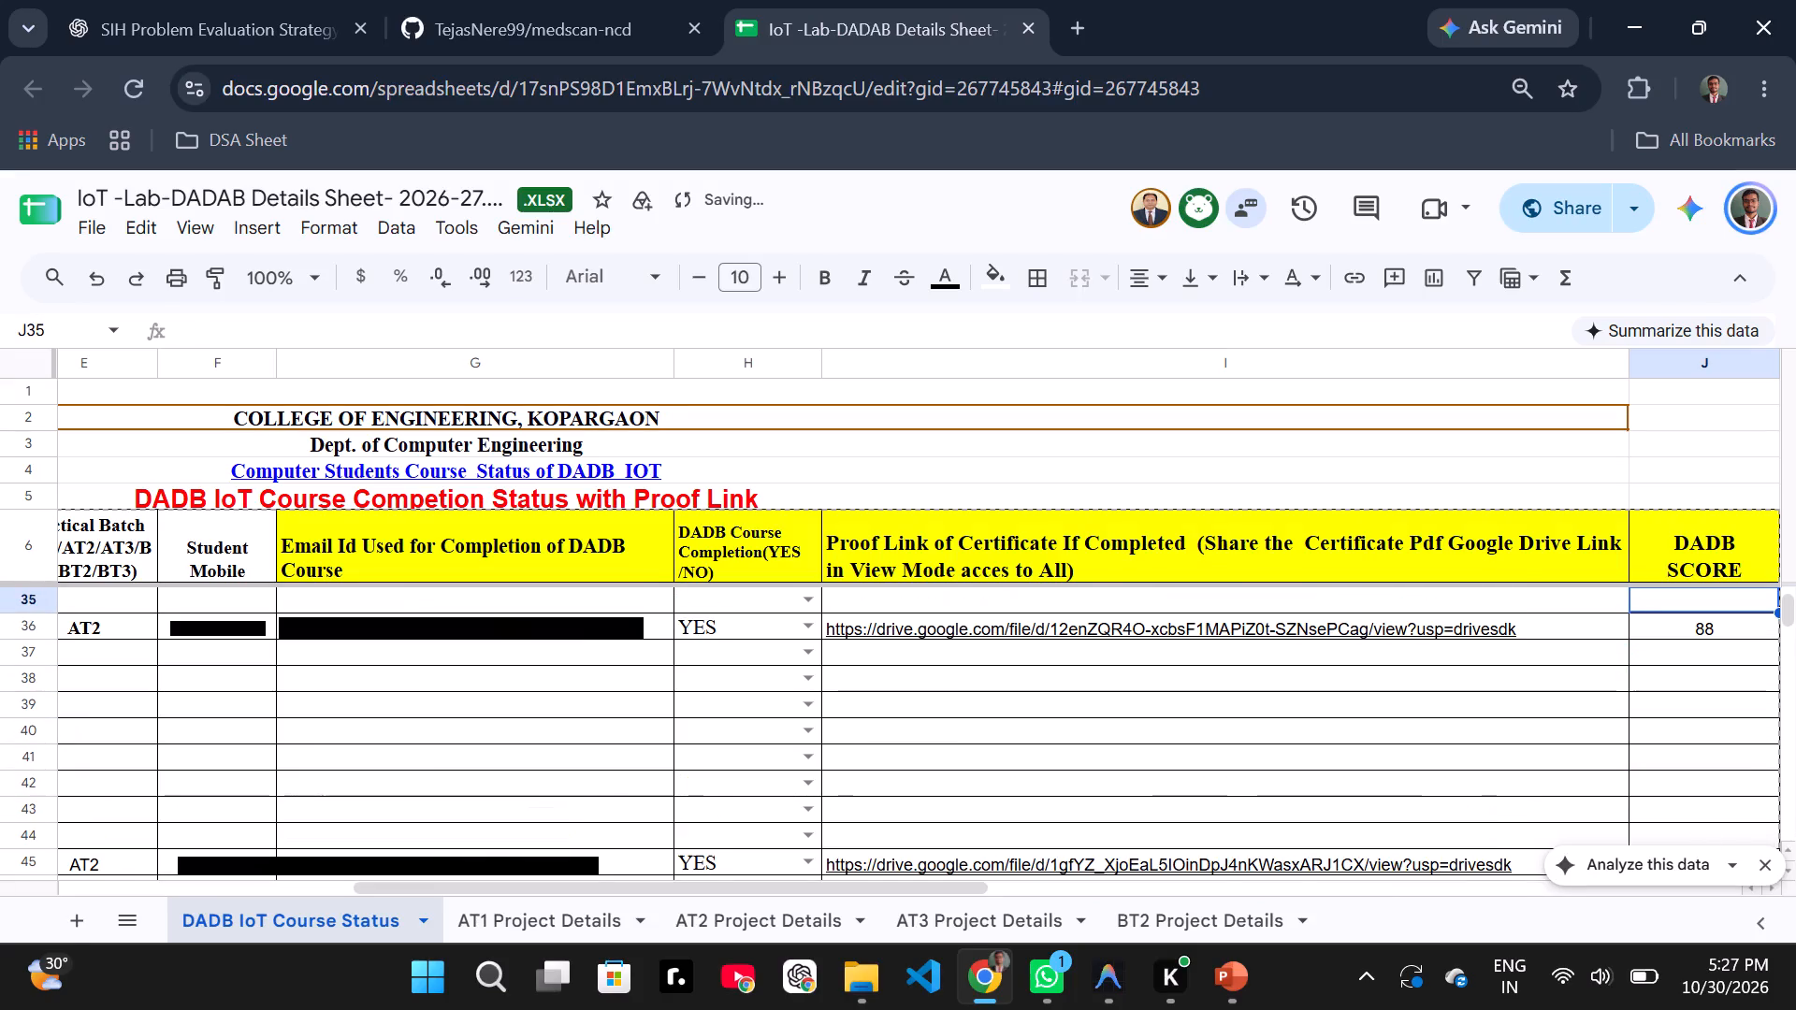
key("Down")
key("Down")
key("Down")
key("Down")
key("Down")
key("Down")
key("Down")
key("Down")
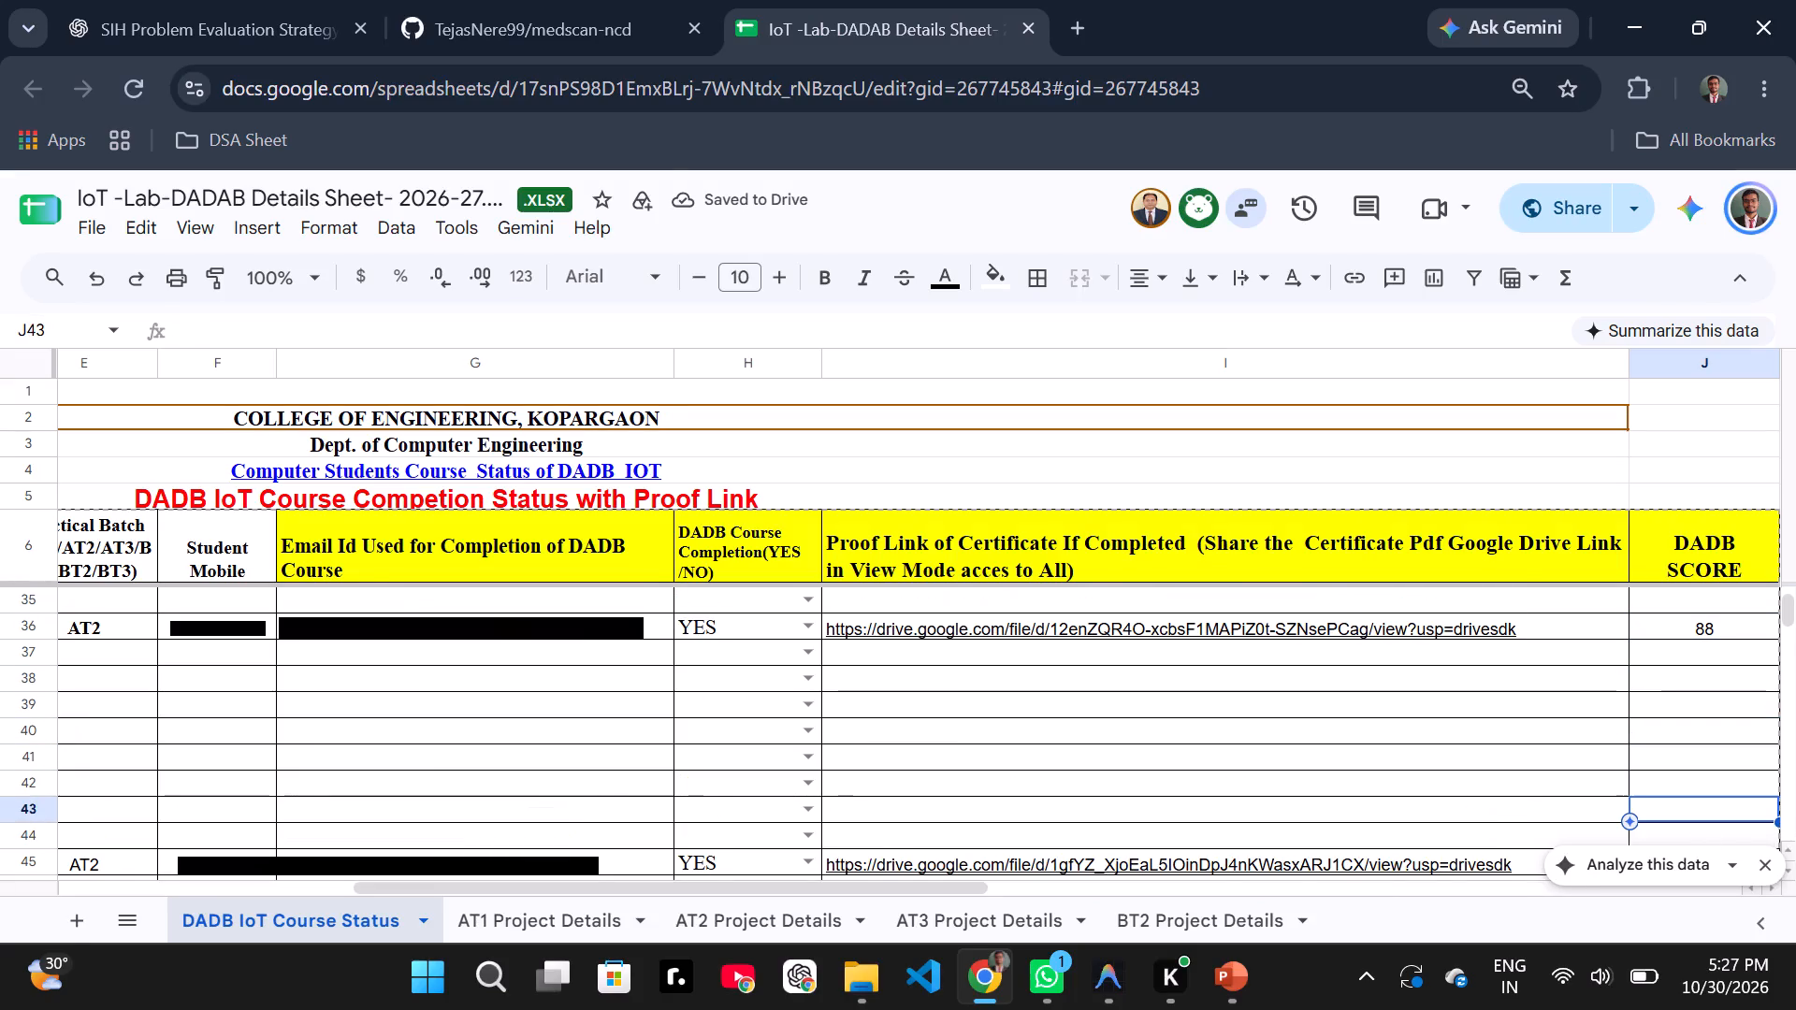
key("Down")
key("Down")
key("Down")
key("Down")
key("Down")
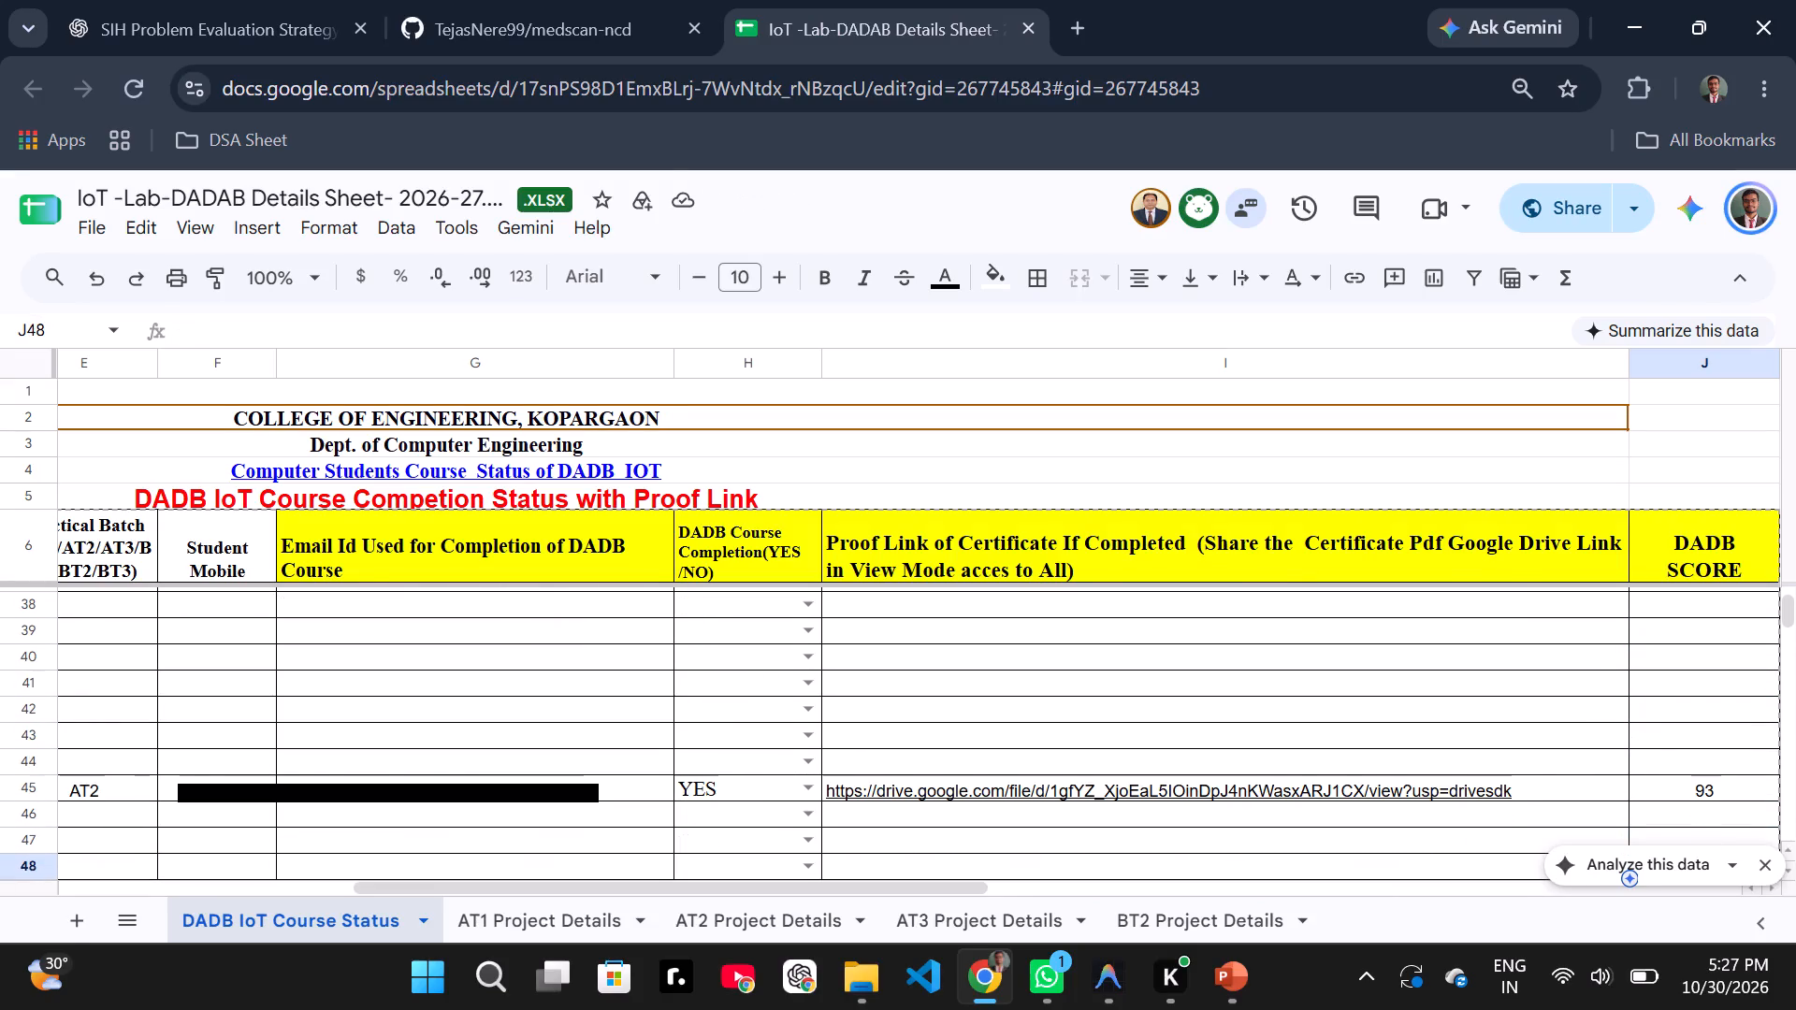
key("Up")
key("Up")
key("Up")
key("Down")
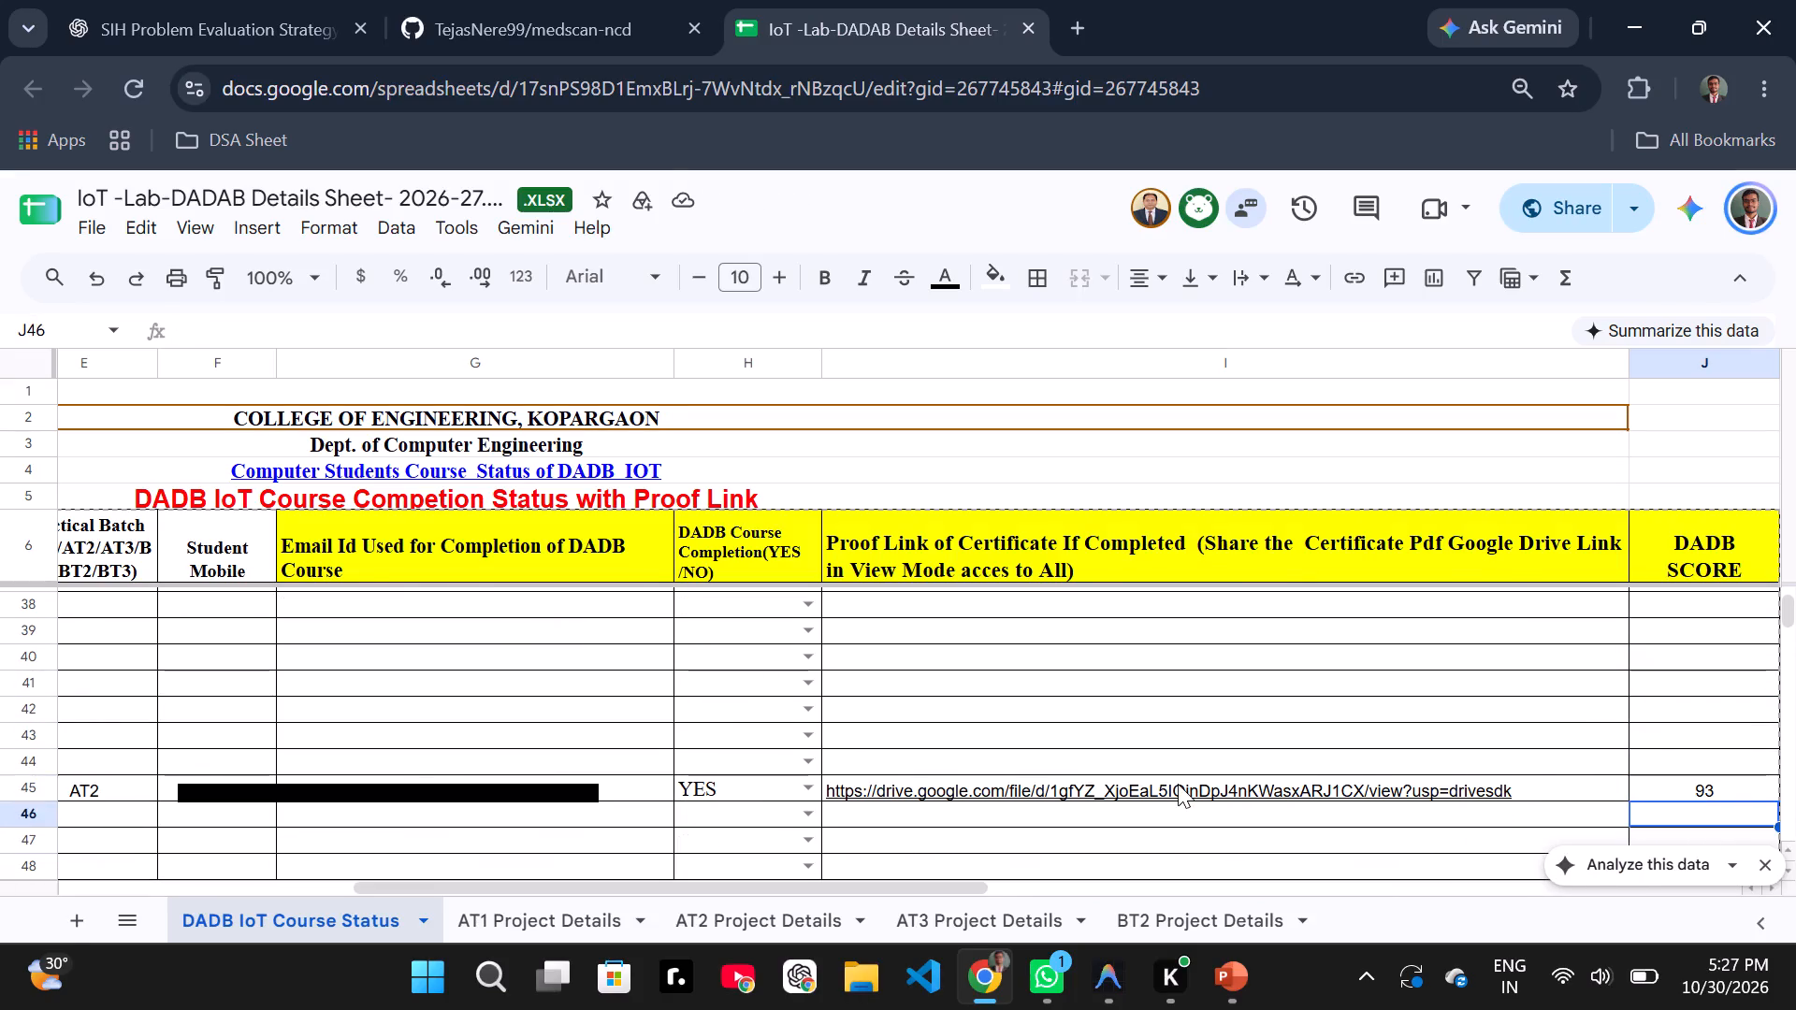
Look through the other batches' course status entries and check the row for roll number 42 against its student columns.
scroll(986, 593, "down", 1)
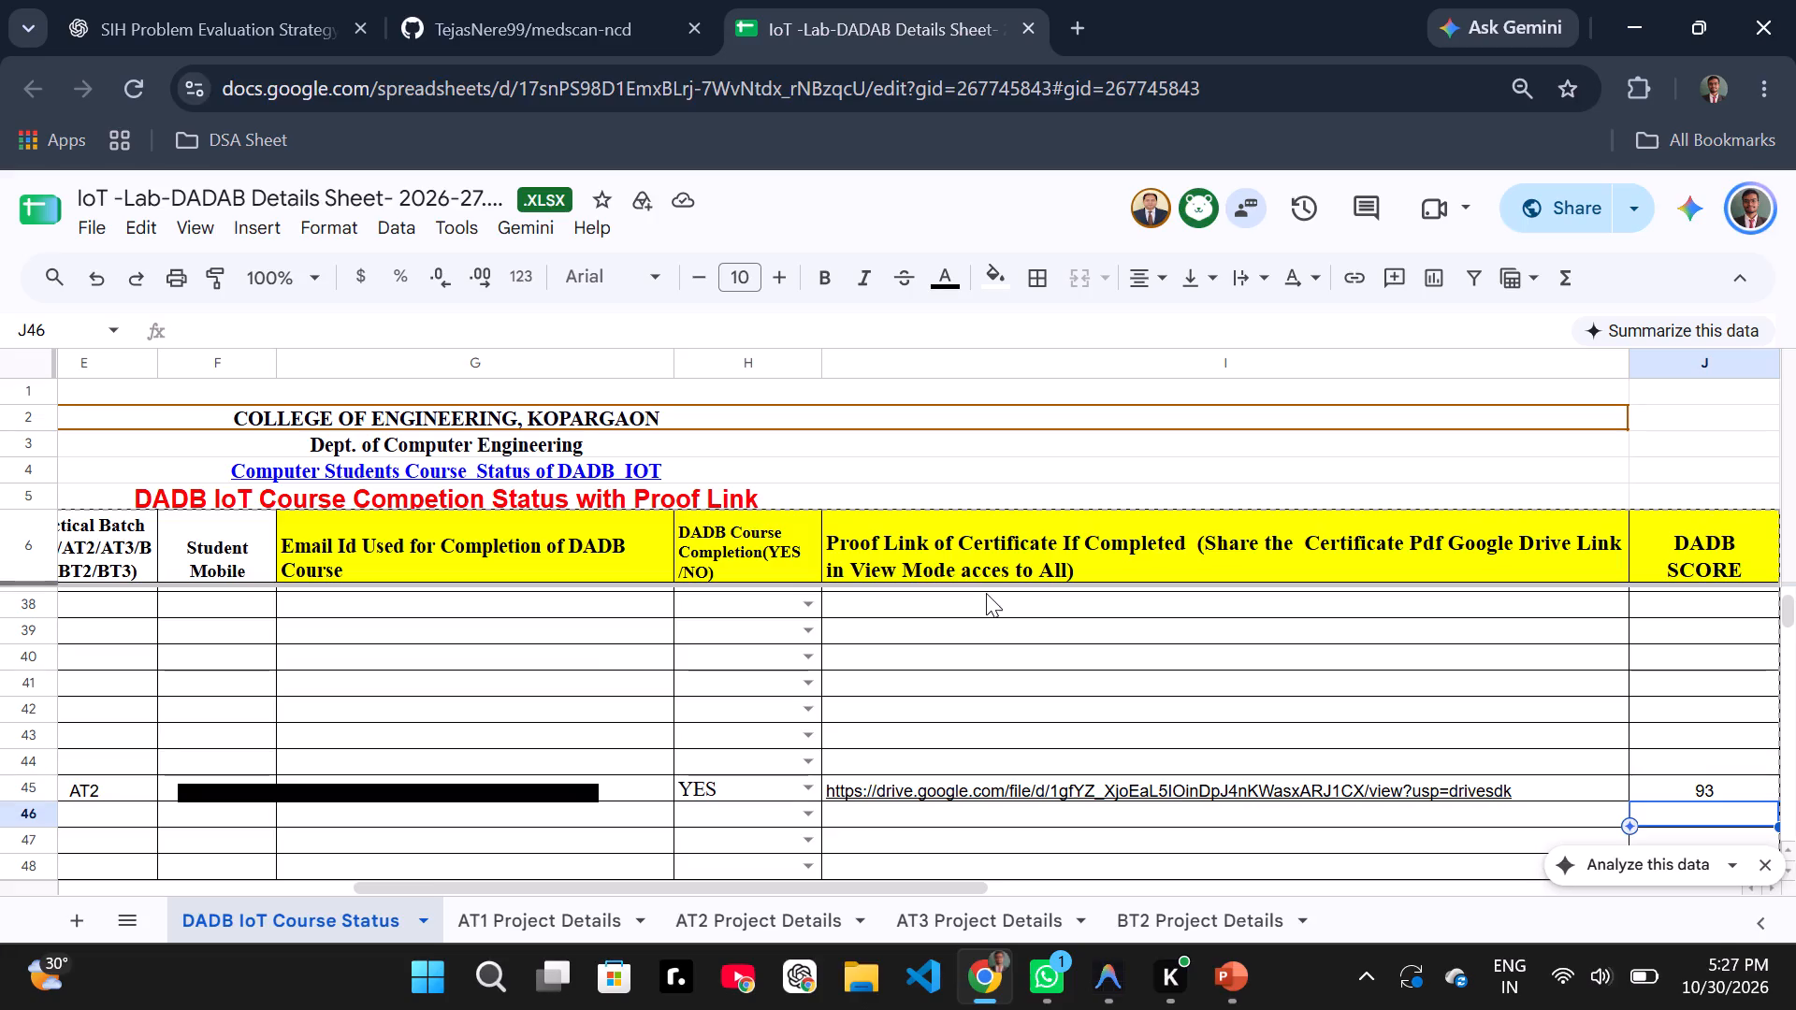
scroll(986, 593, "down", 4)
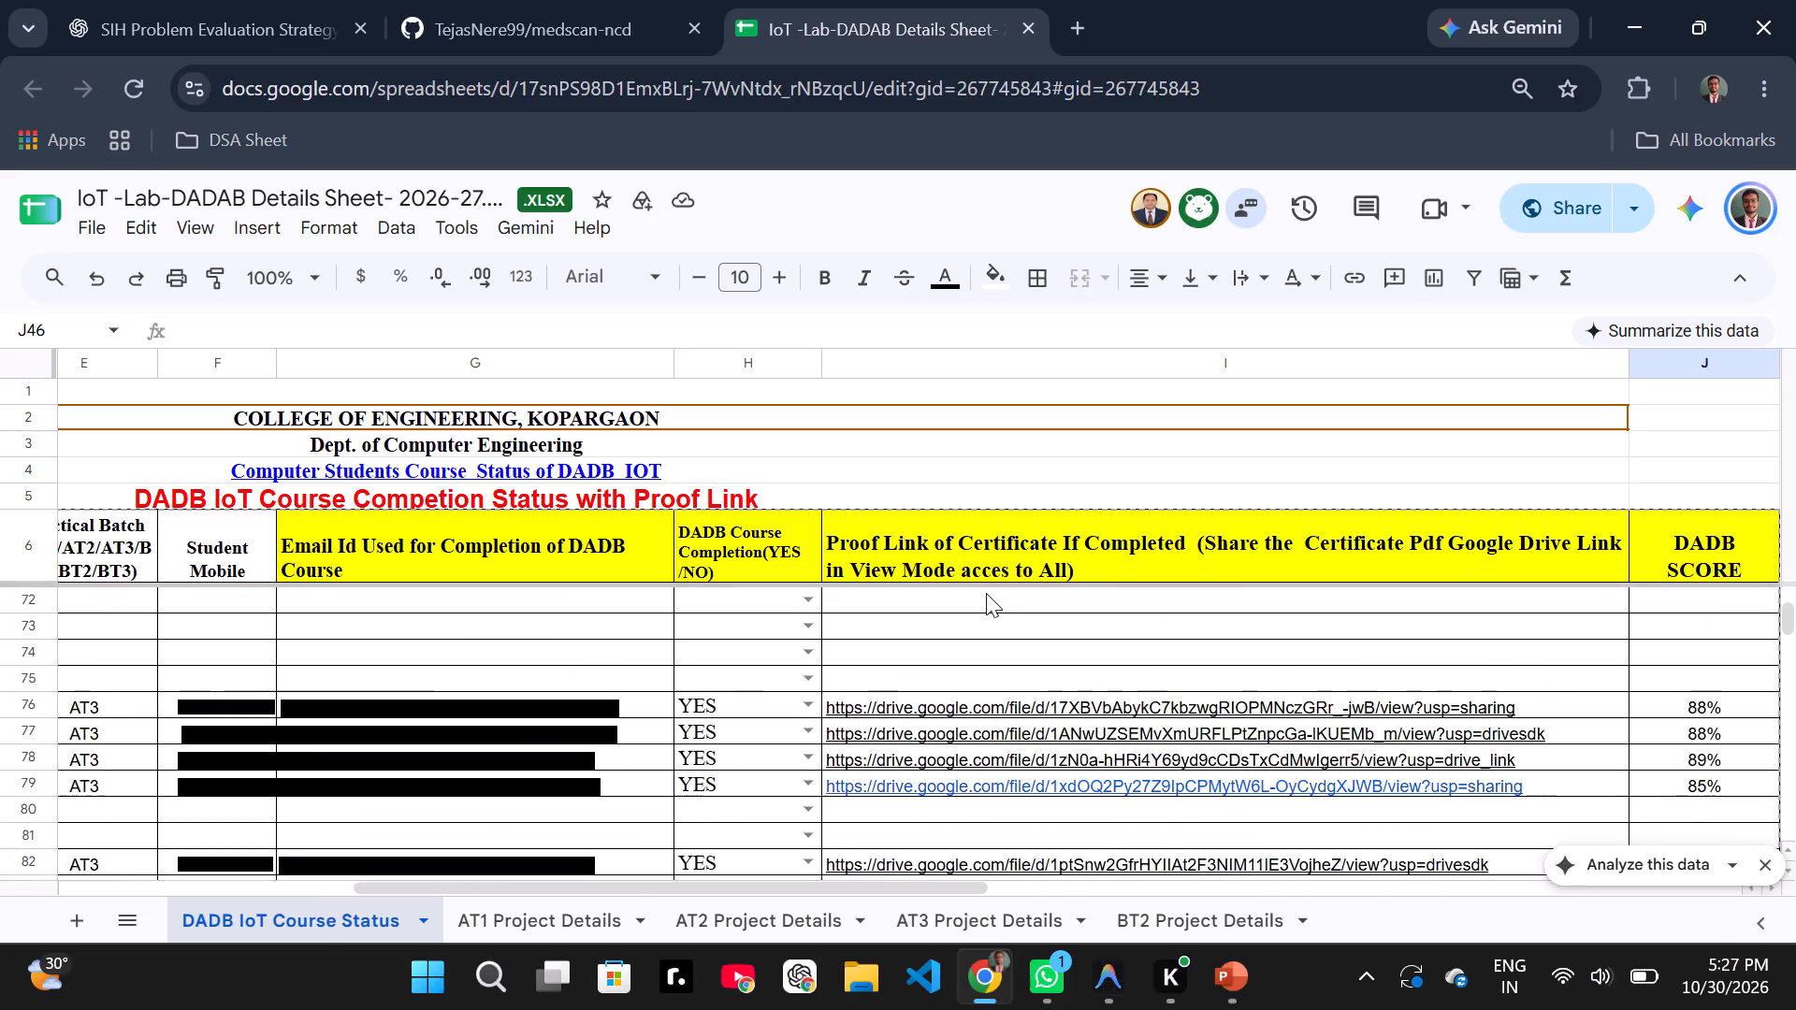
scroll(986, 593, "down", 6)
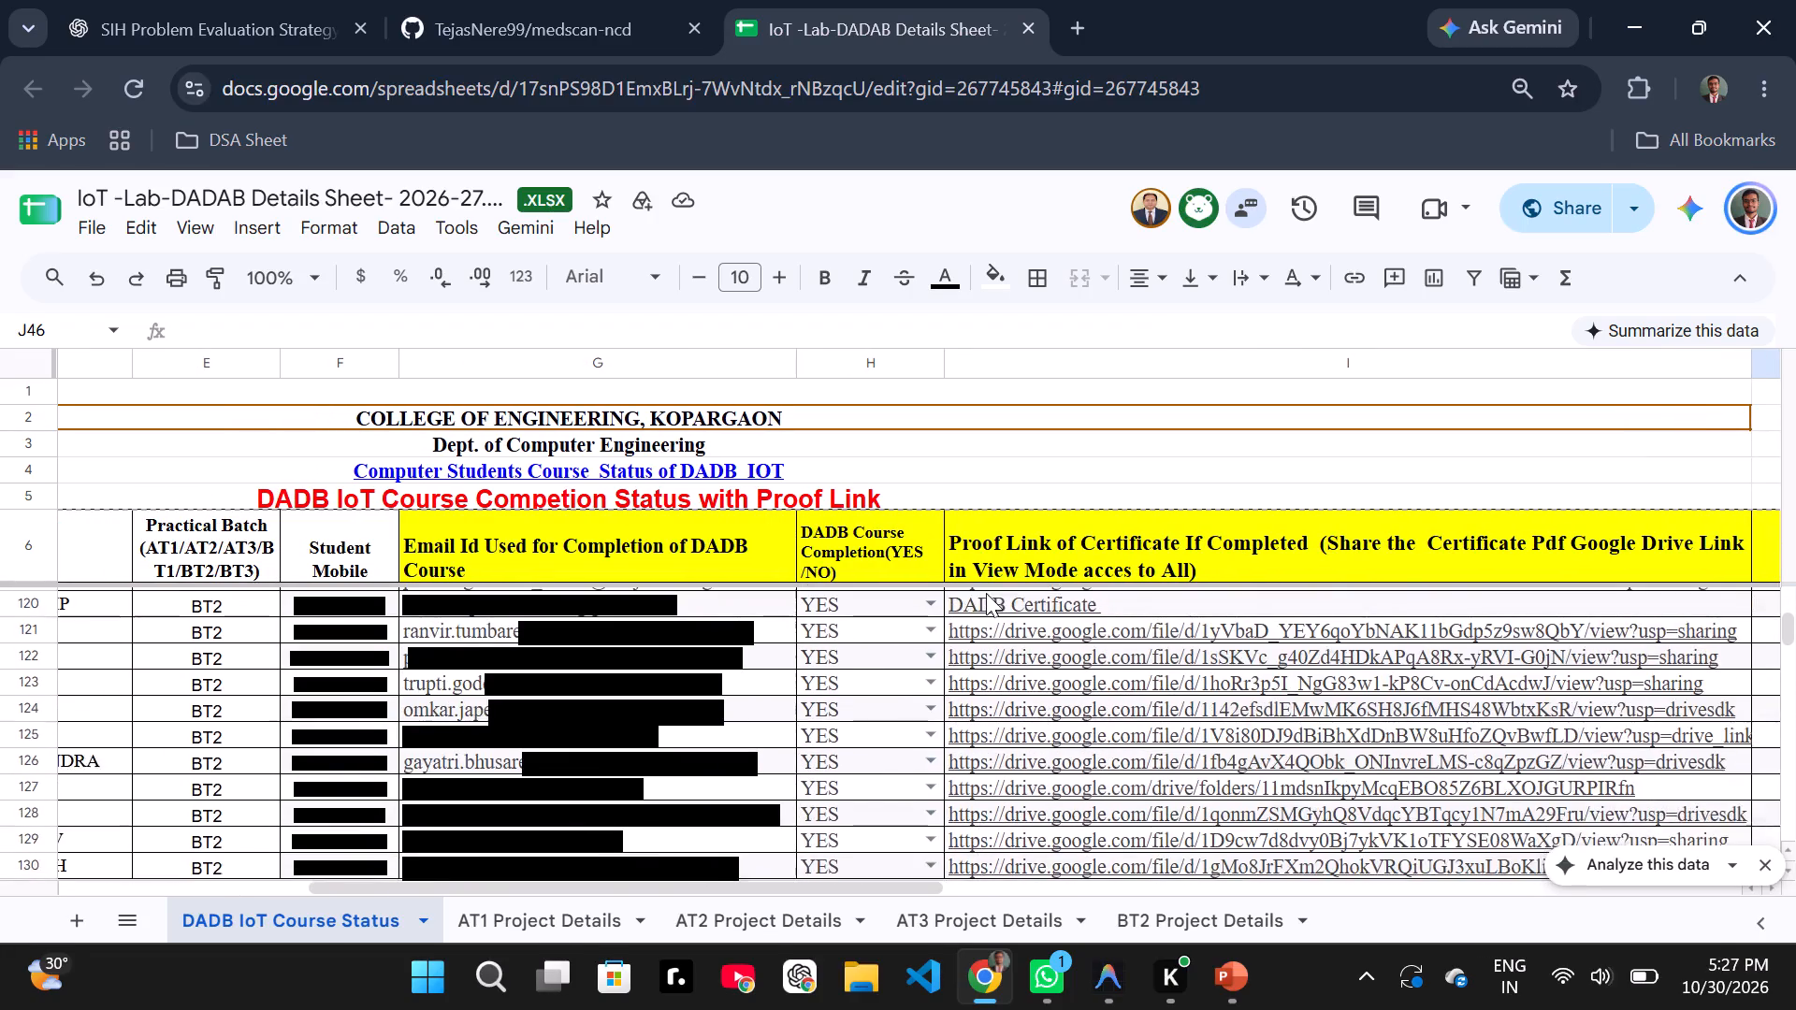
scroll(986, 593, "down", 2)
scroll(986, 593, "up", 2)
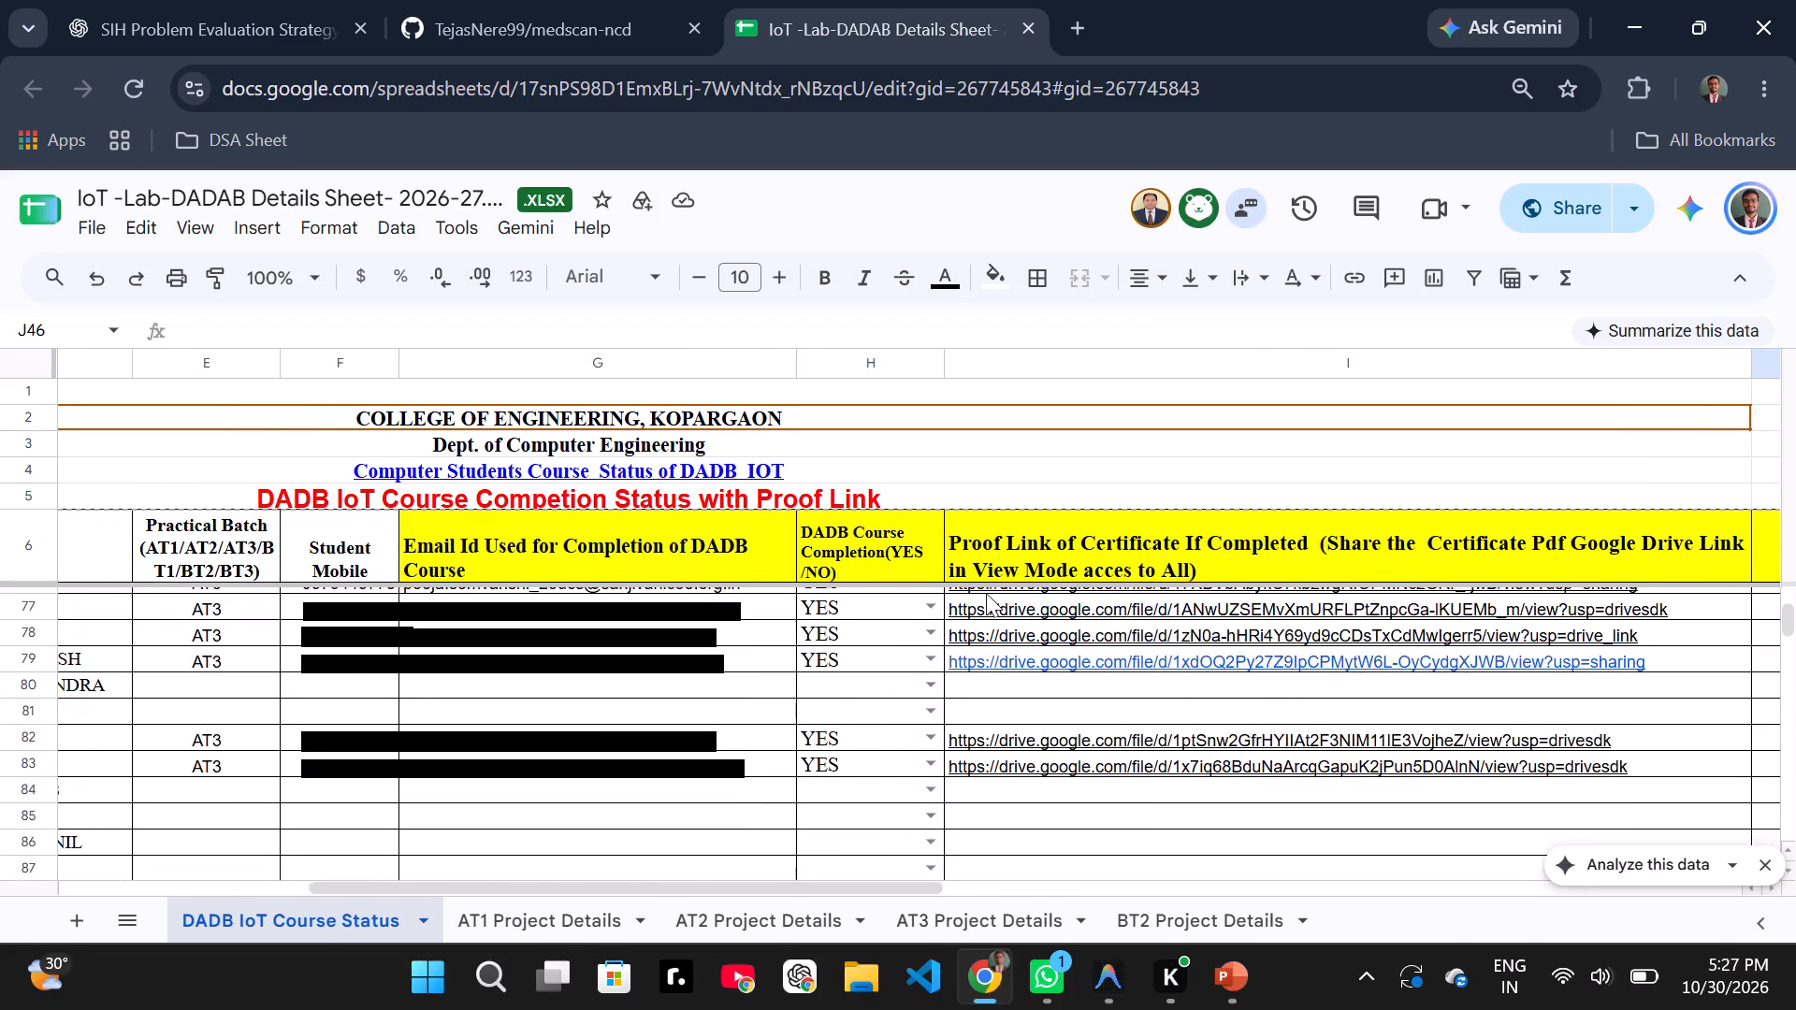
scroll(986, 593, "up", 3)
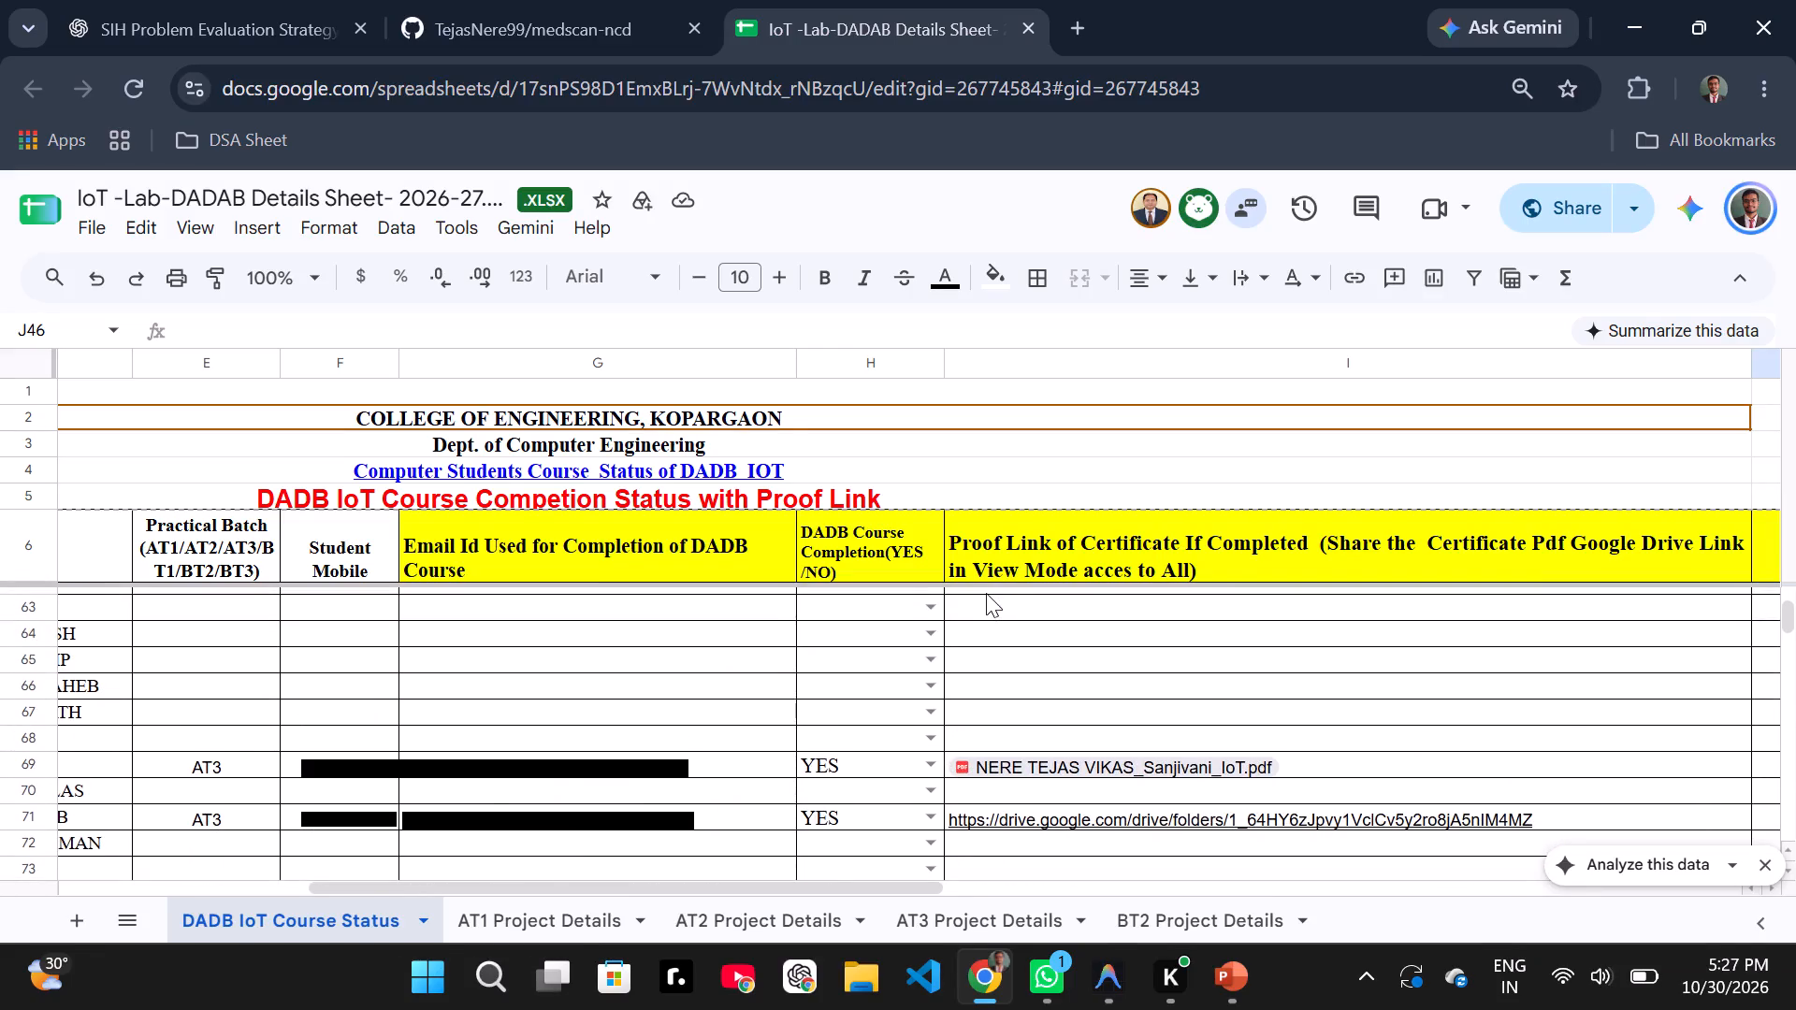
scroll(986, 593, "up", 5)
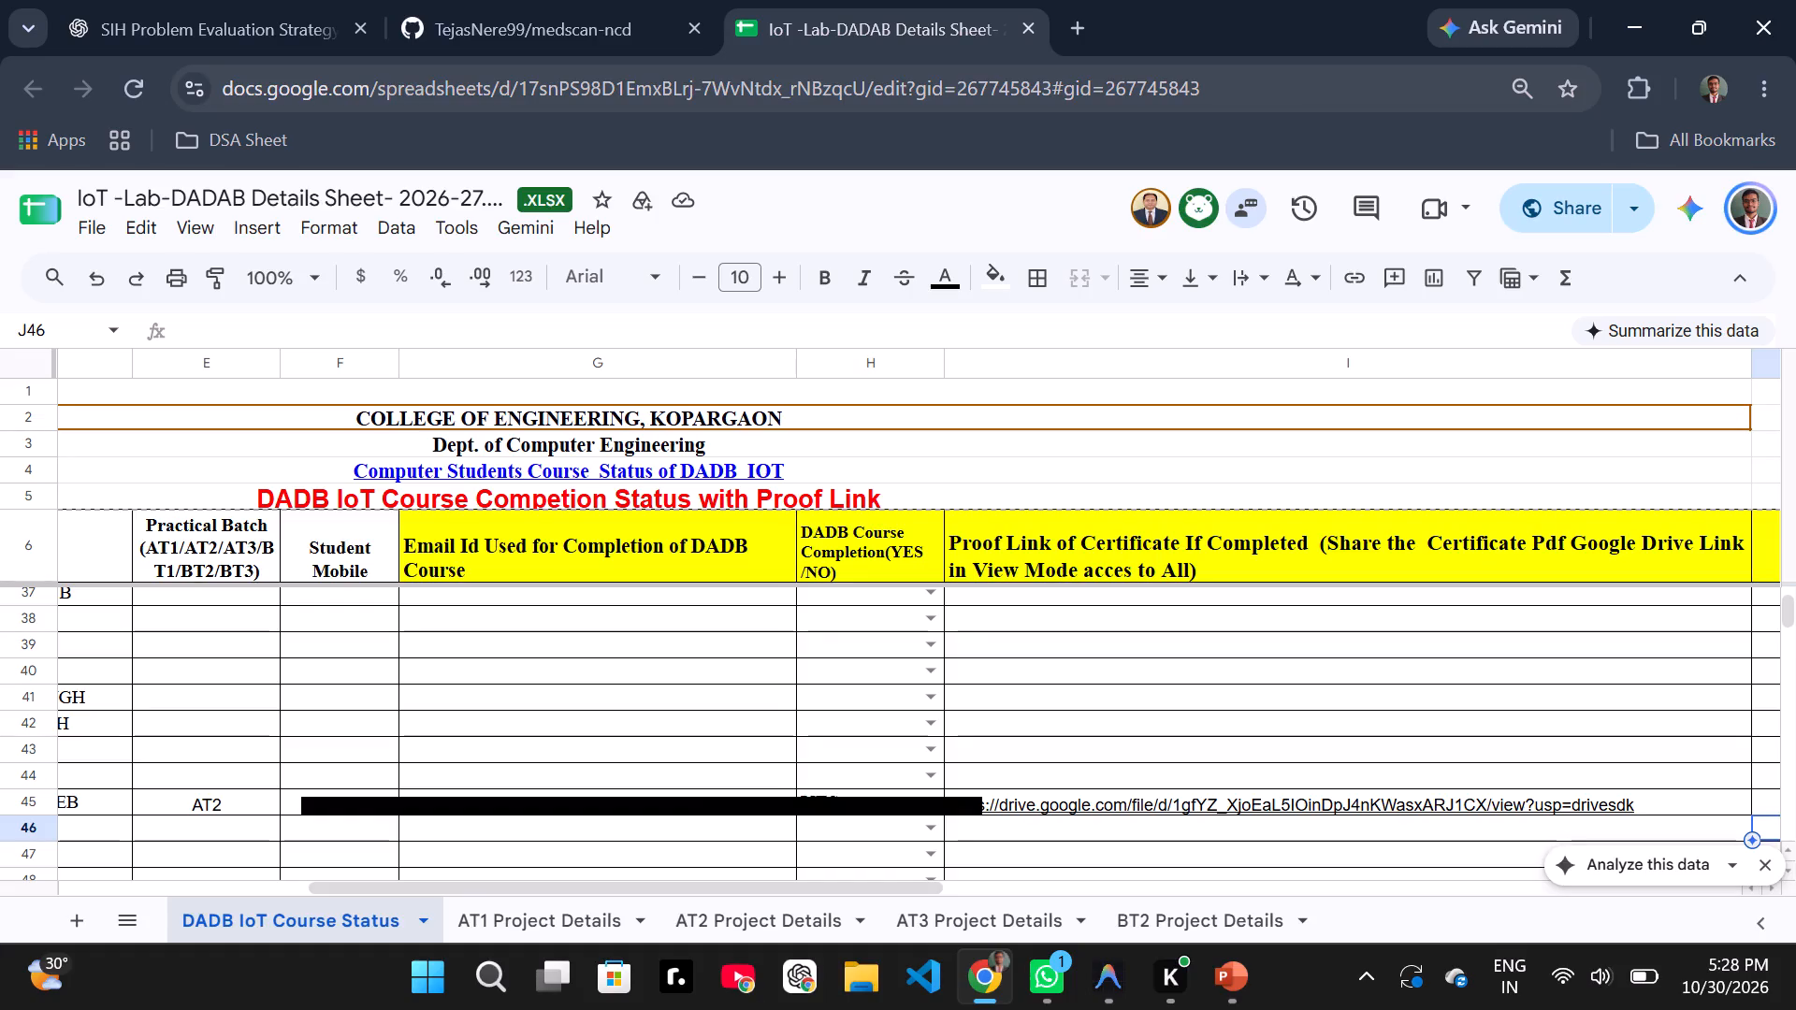
scroll(645, 656, "right", 3)
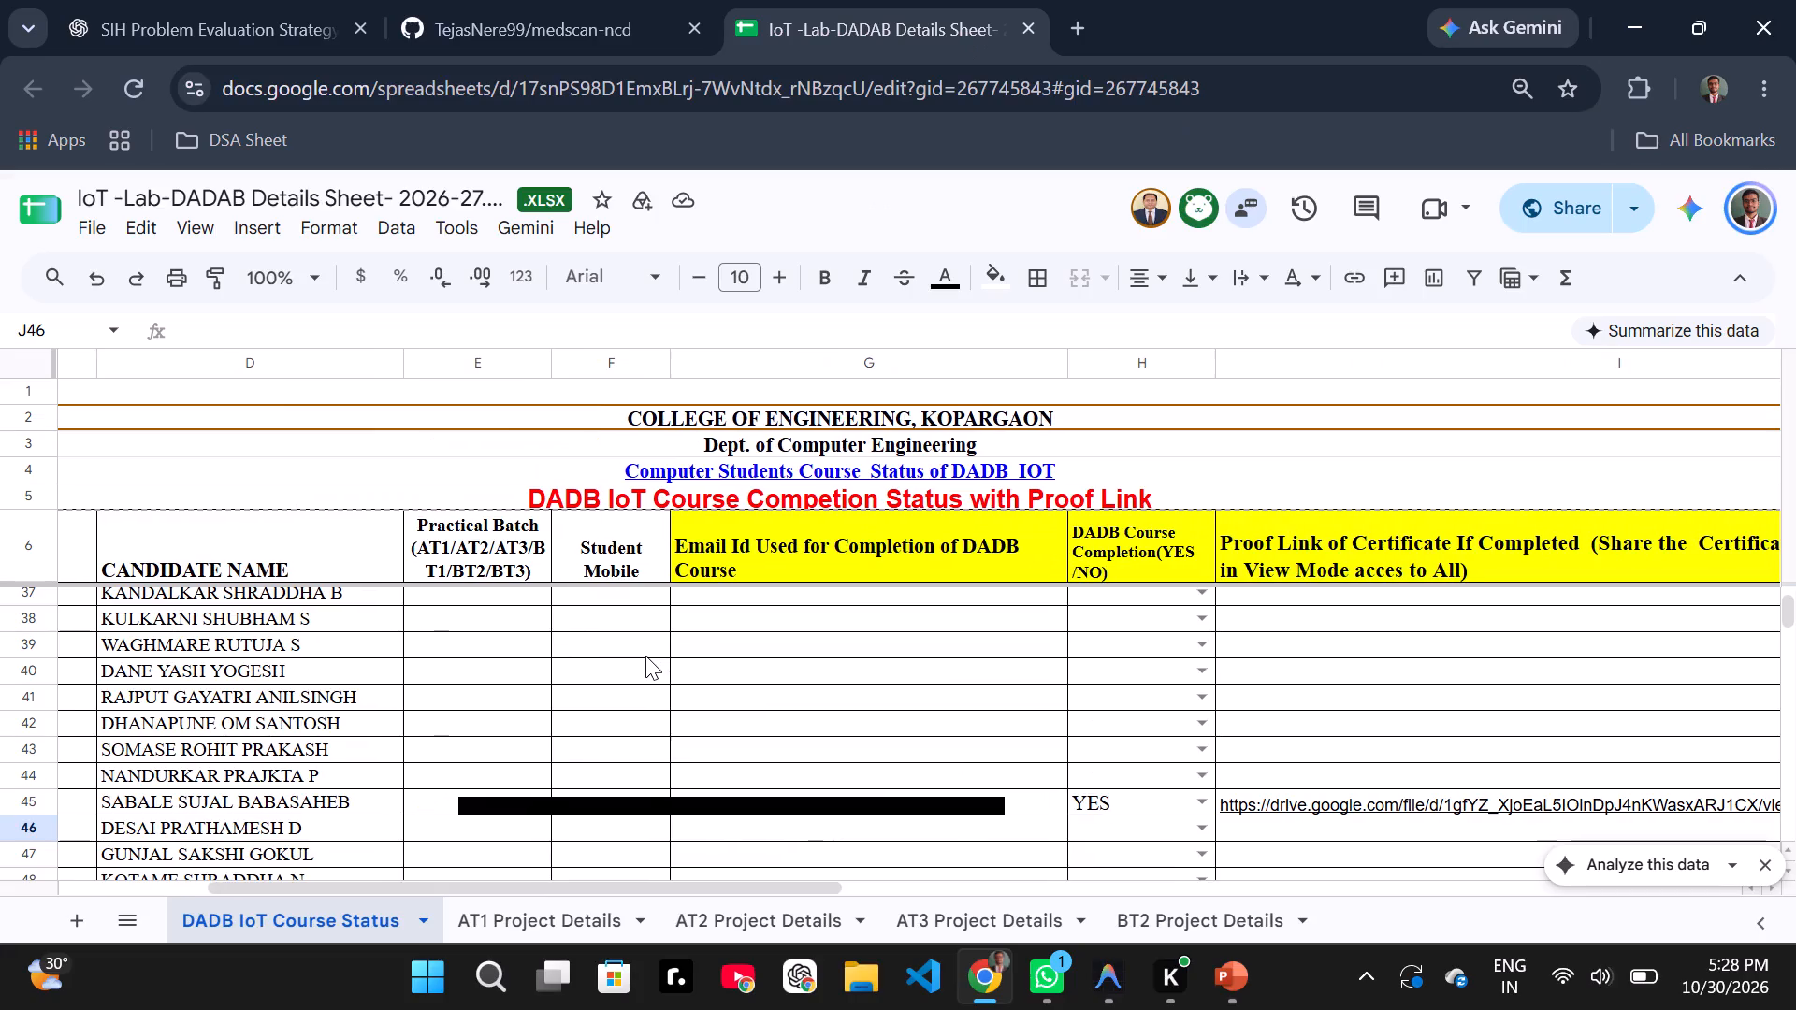
scroll(645, 656, "right", 3)
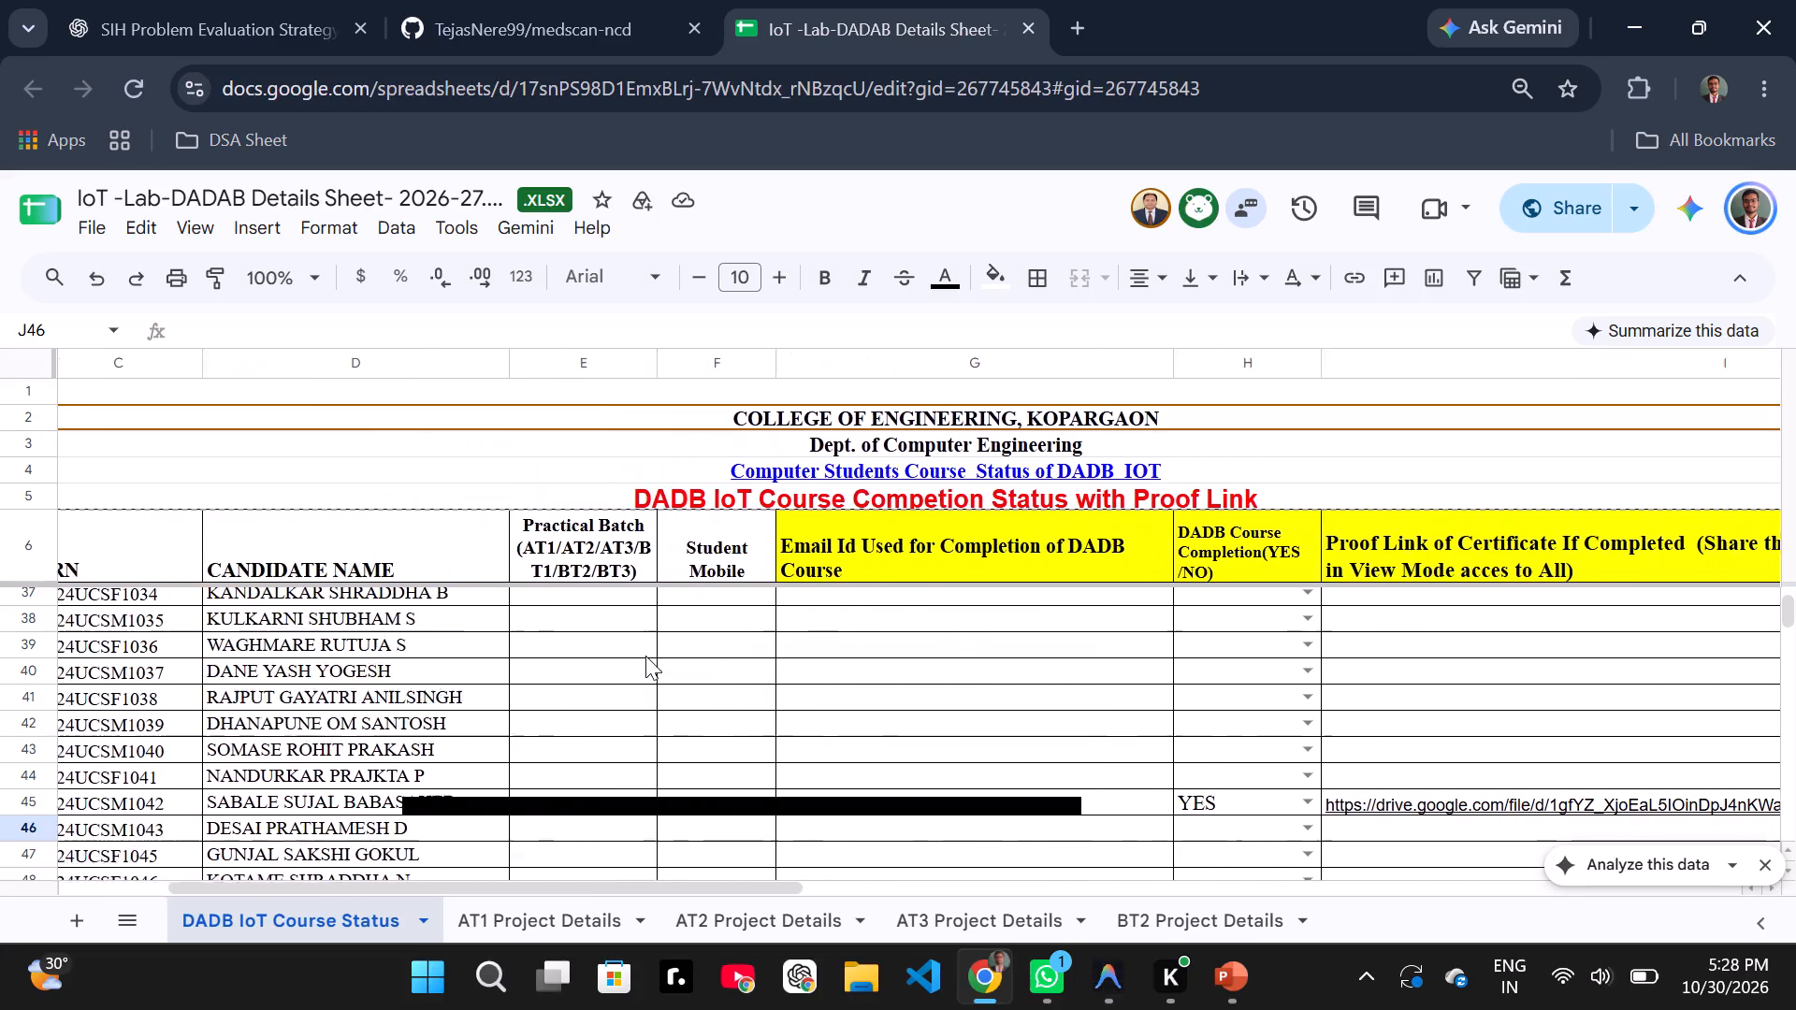
scroll(645, 656, "right", 3)
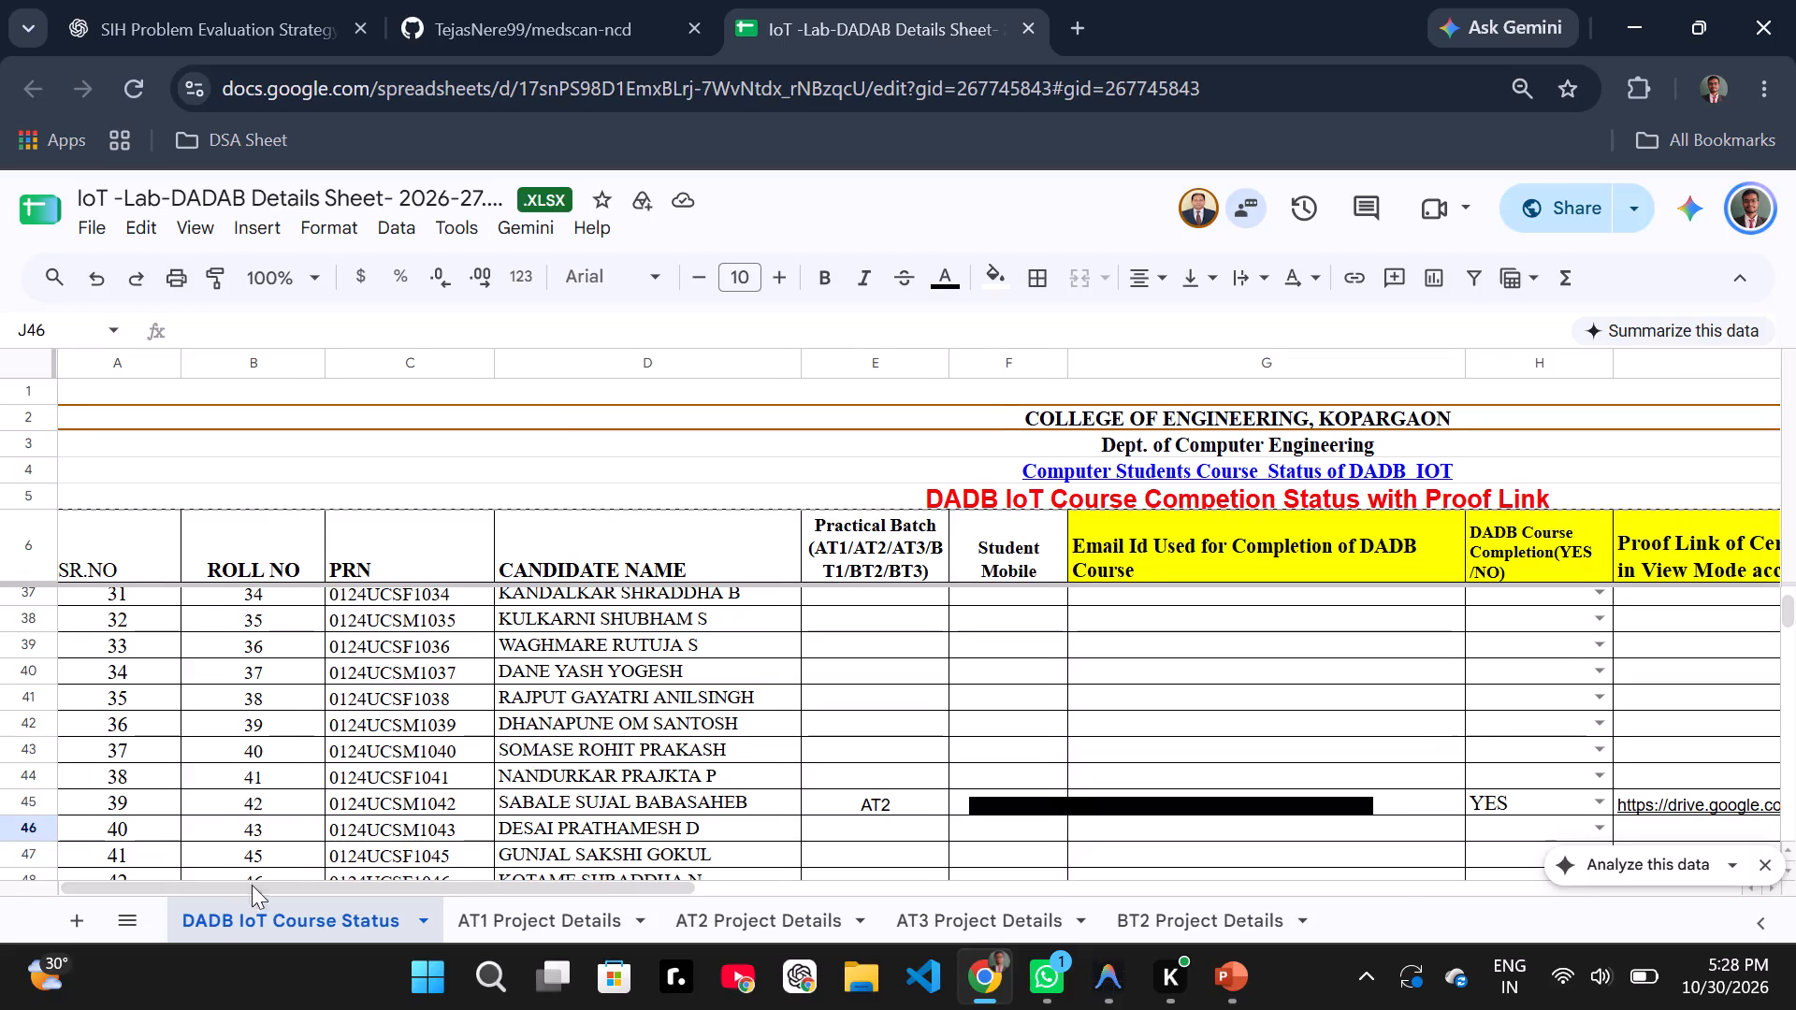
Examine the AT2 Project Details sheet, including its groups, project titles and the patent registration, presentation geo-tag and GitHub link columns.
left_click(746, 920)
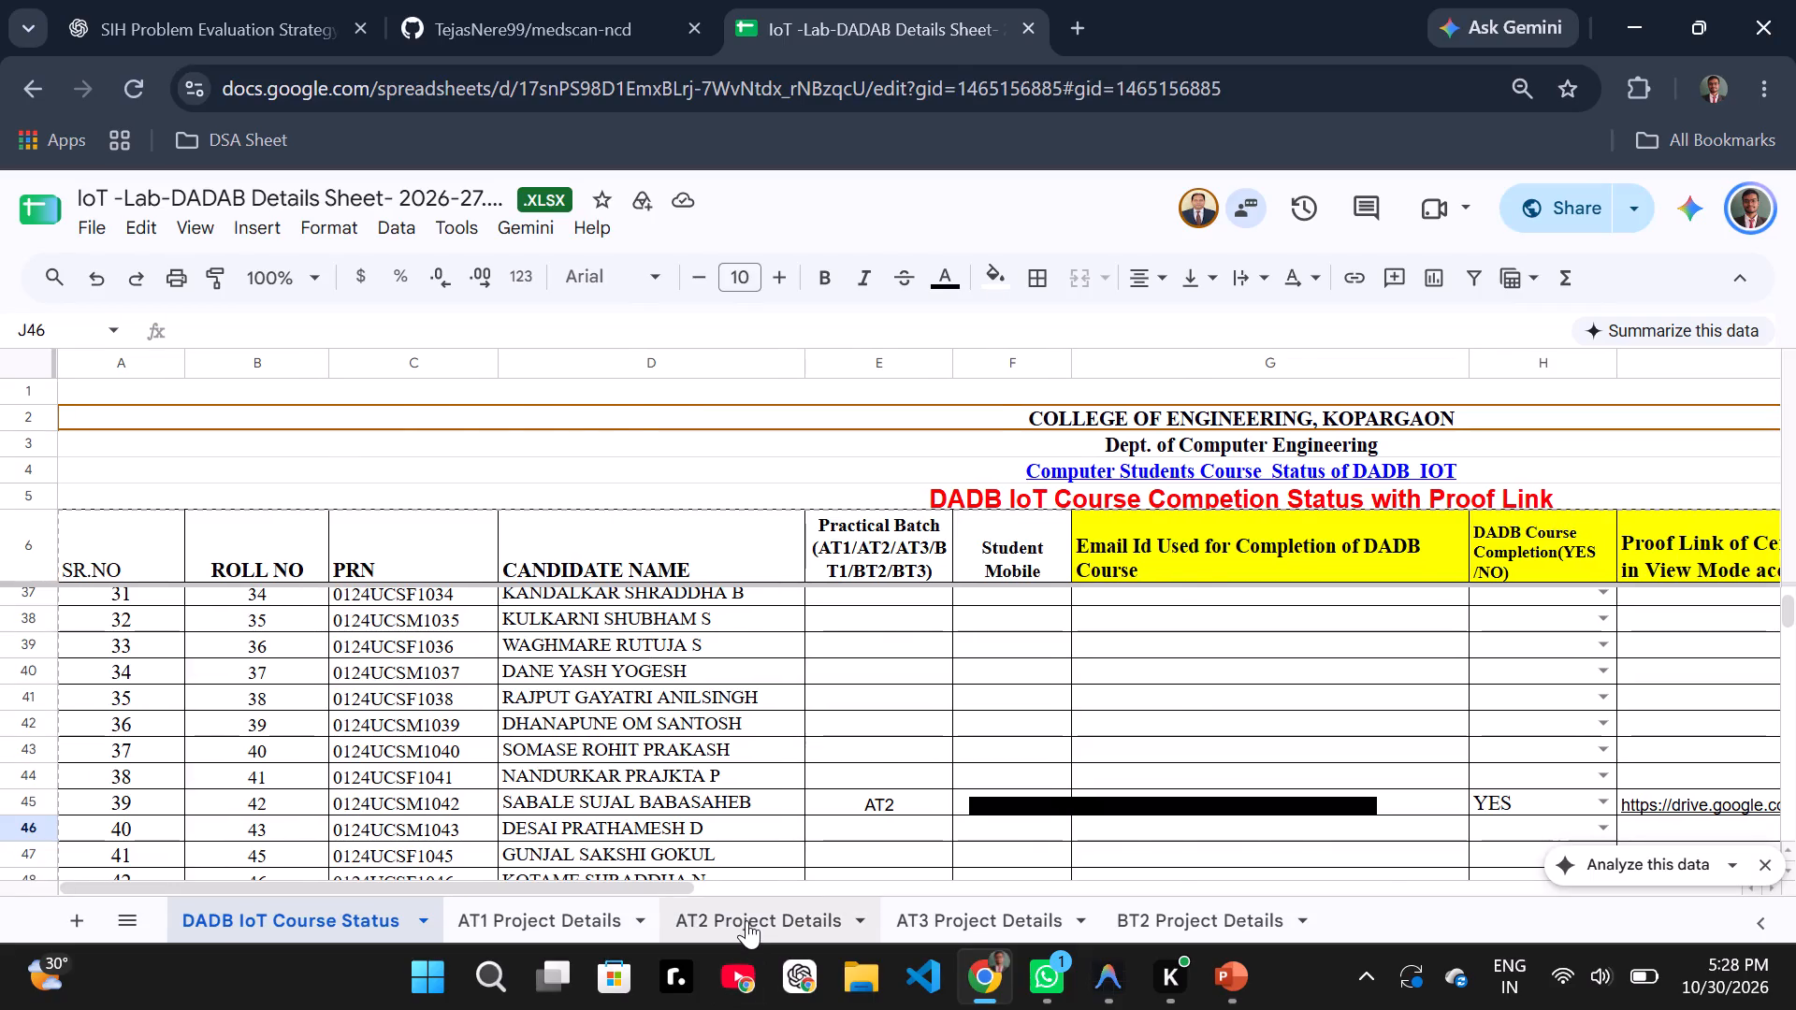
scroll(686, 643, "down", 1)
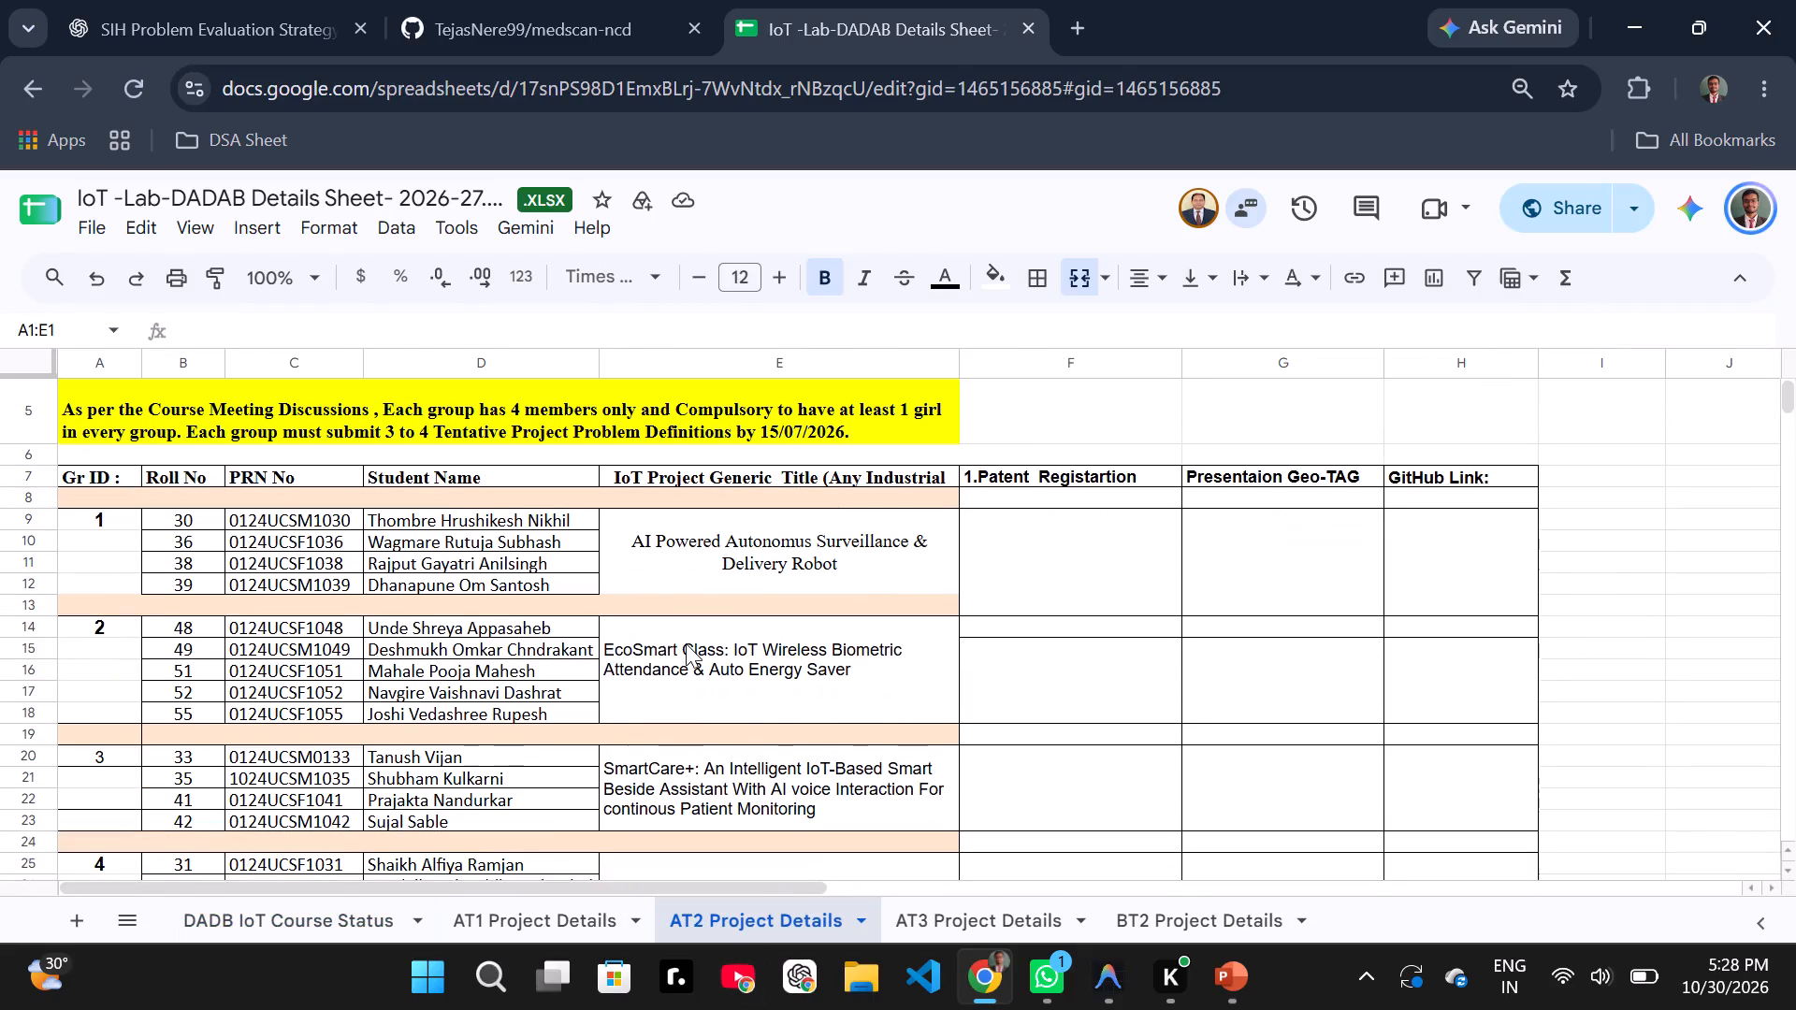
scroll(686, 643, "down", 3)
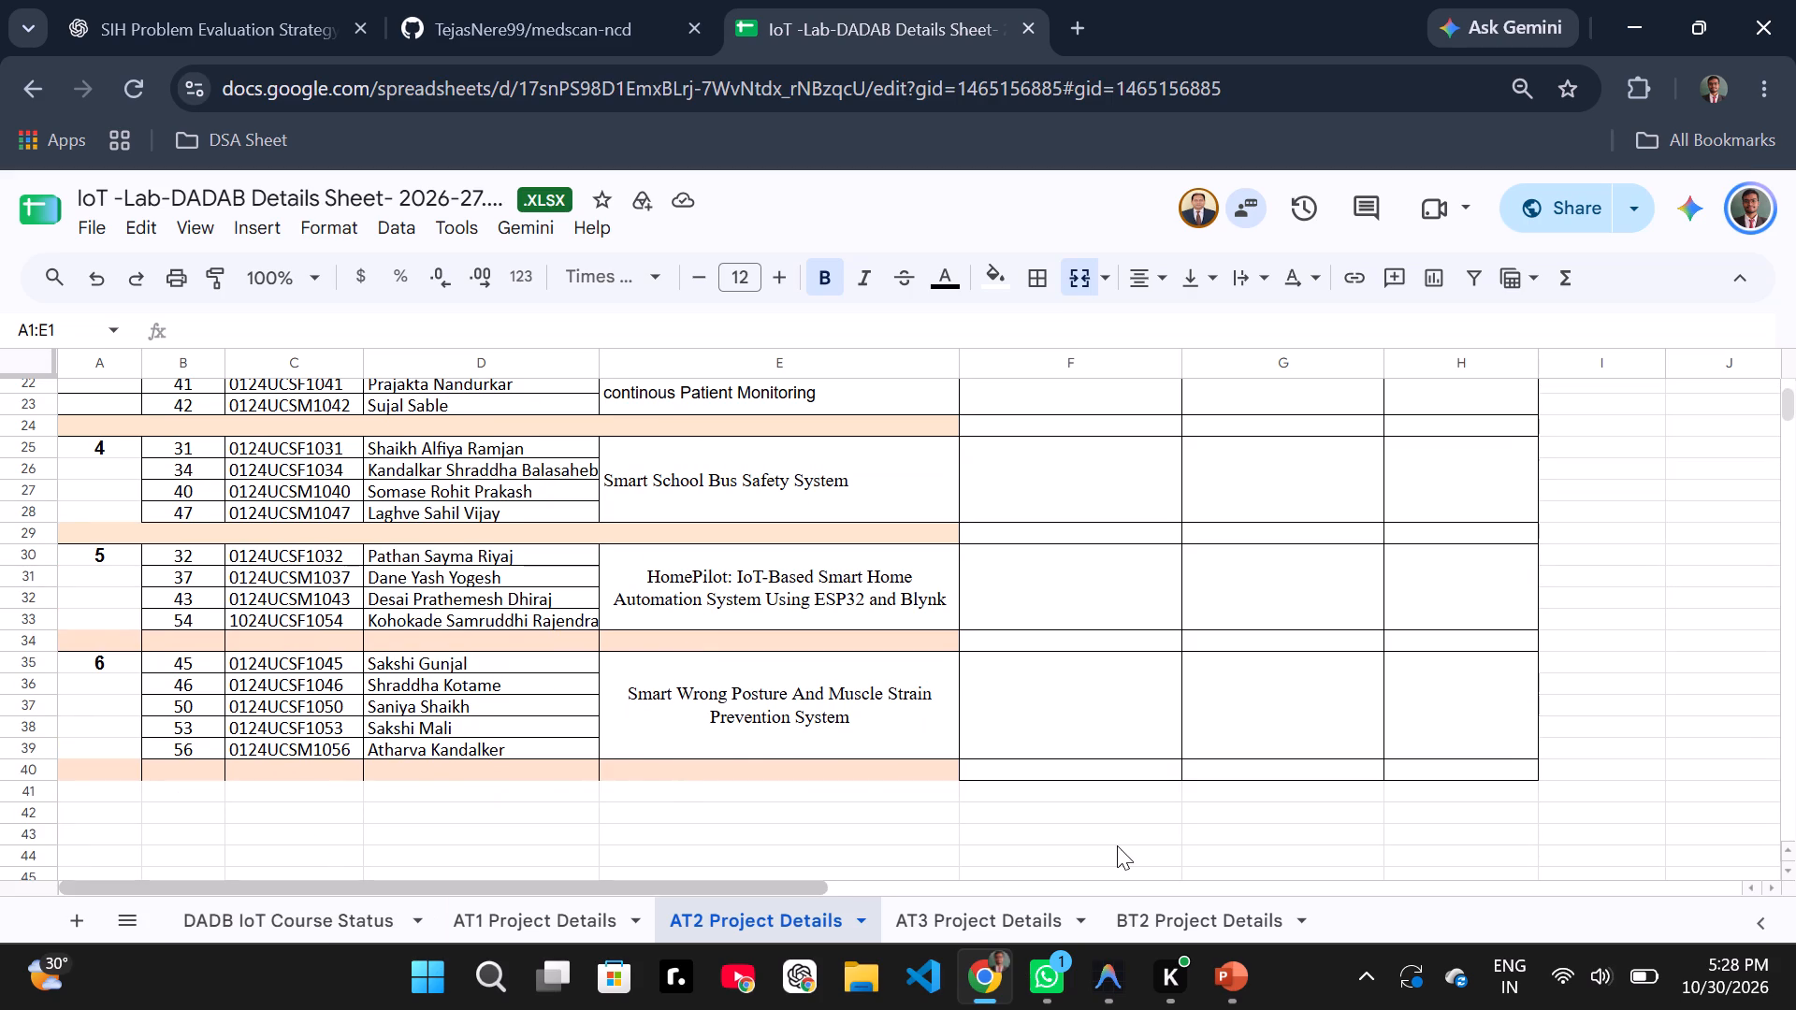
scroll(1117, 844, "up", 2)
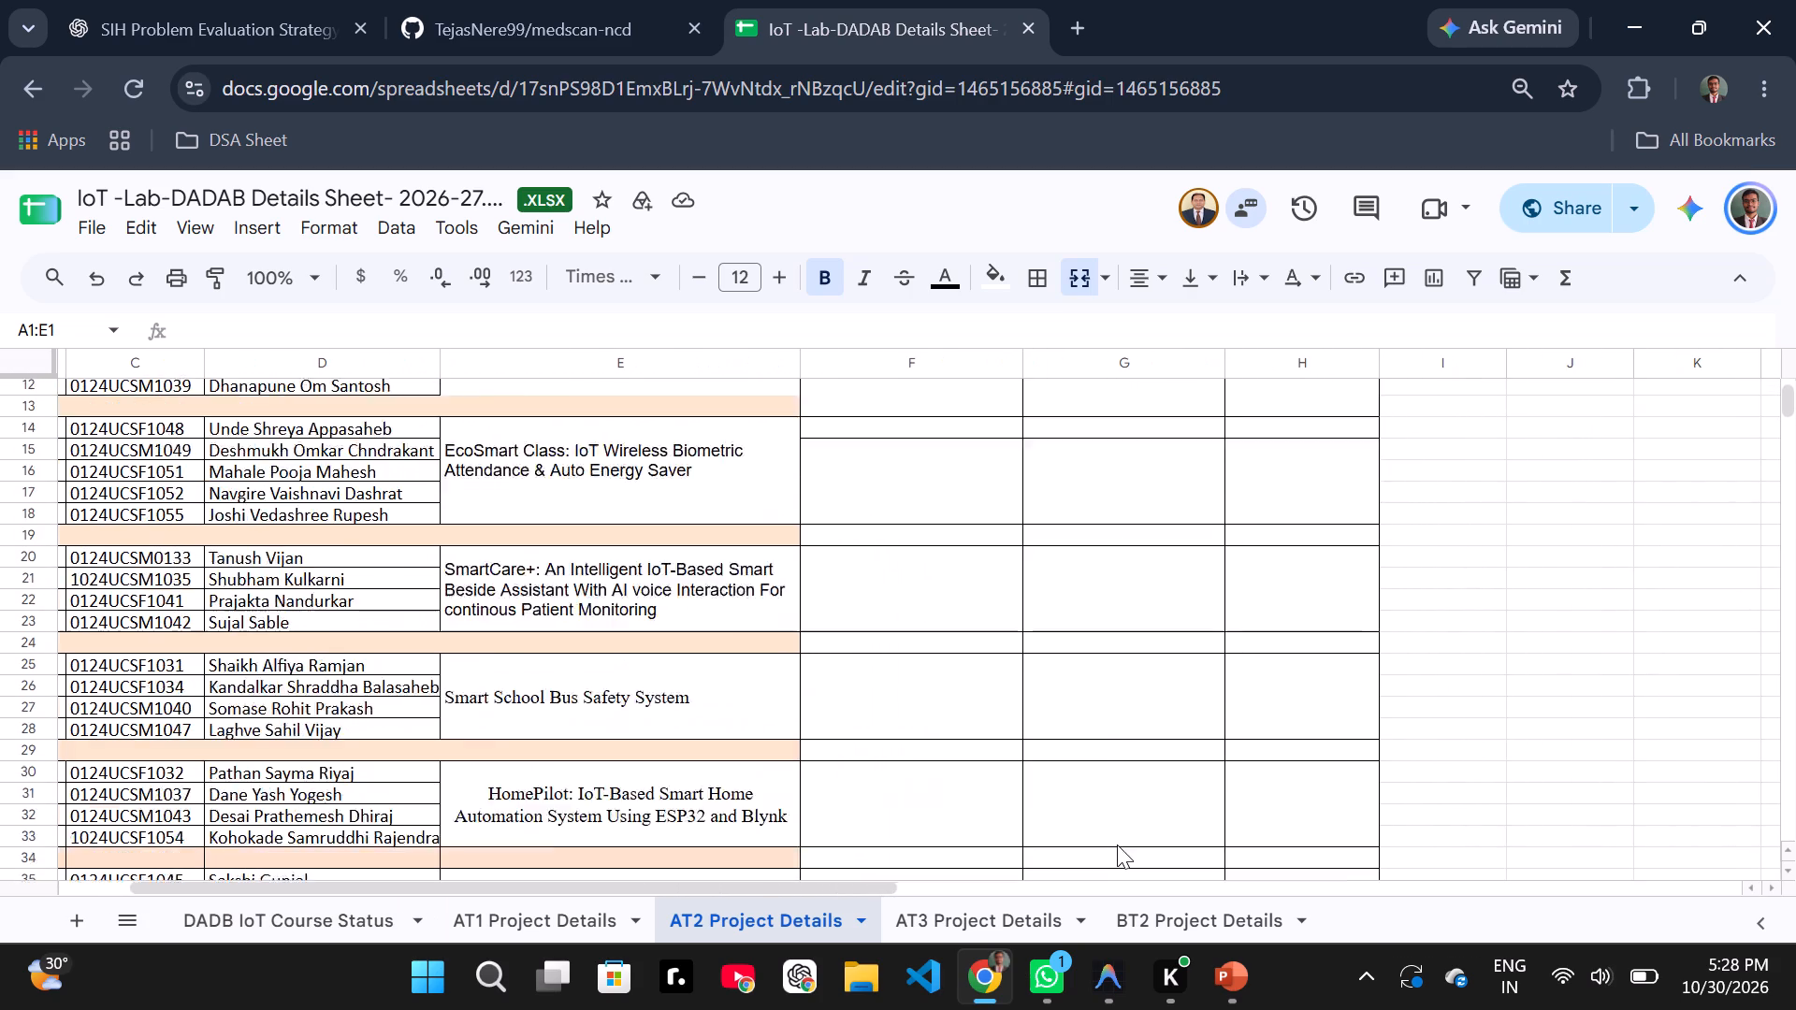
scroll(1117, 844, "up", 1)
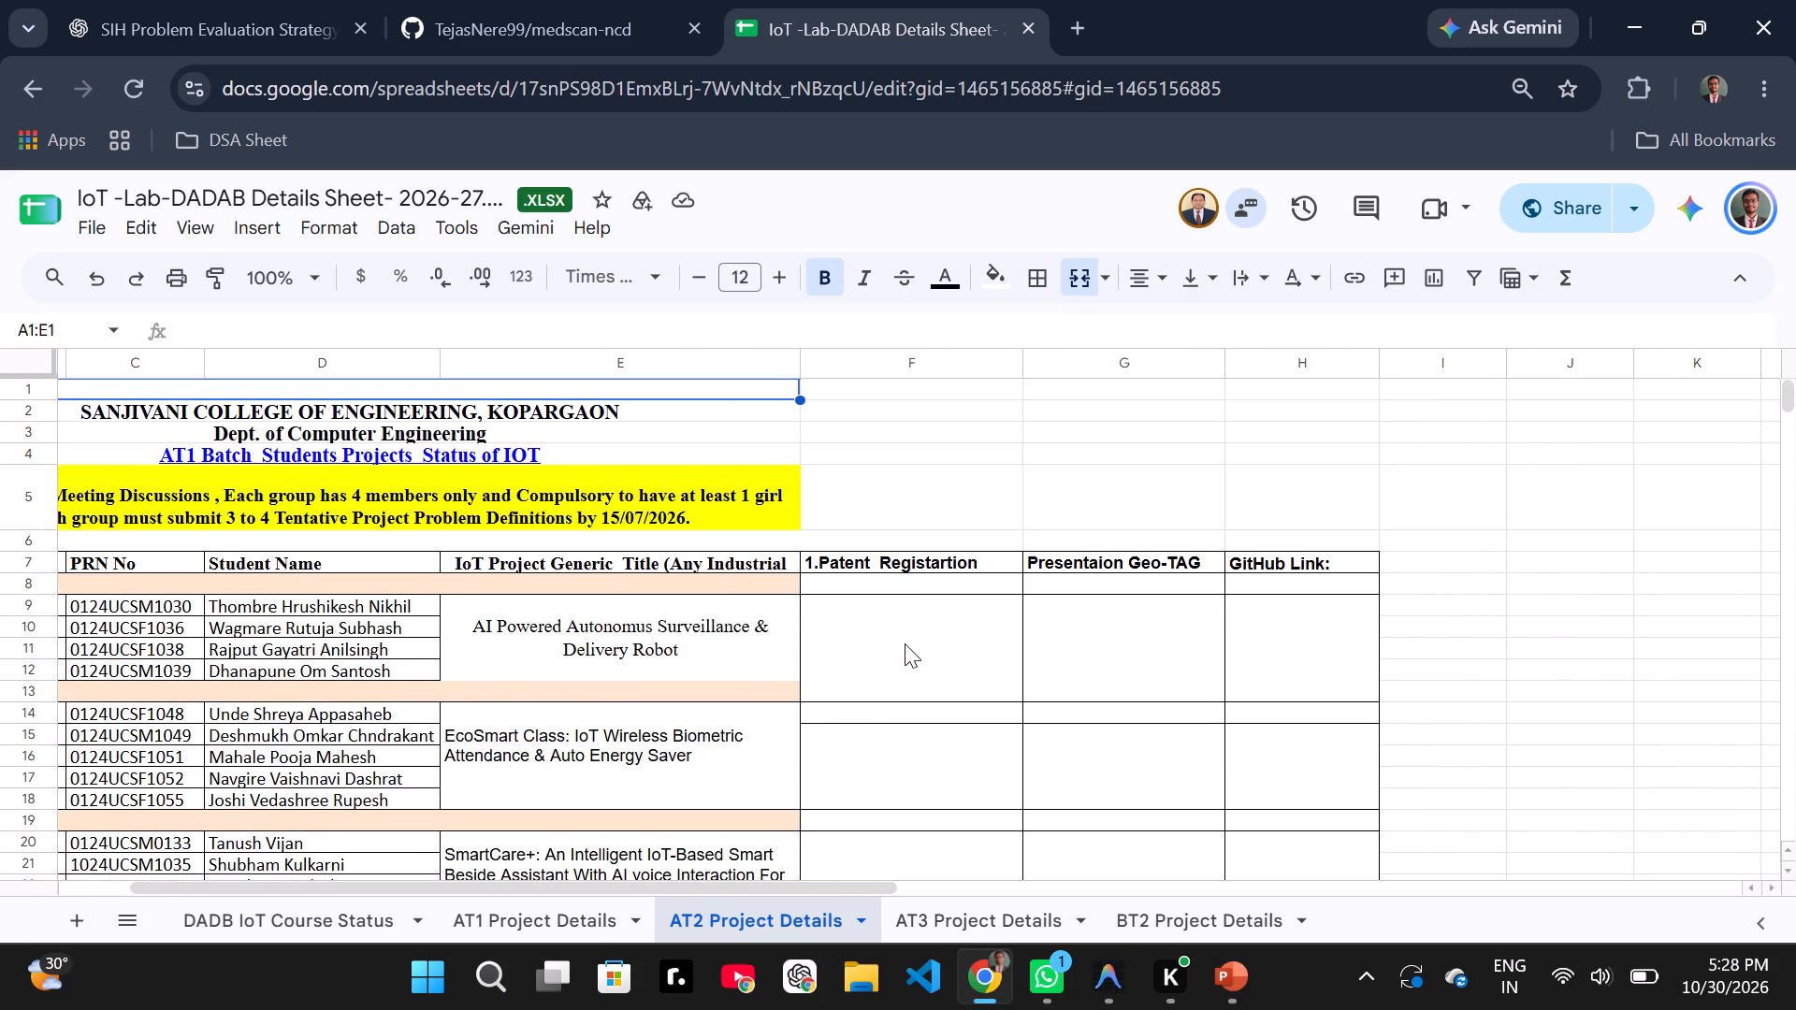
scroll(905, 643, "down", 1)
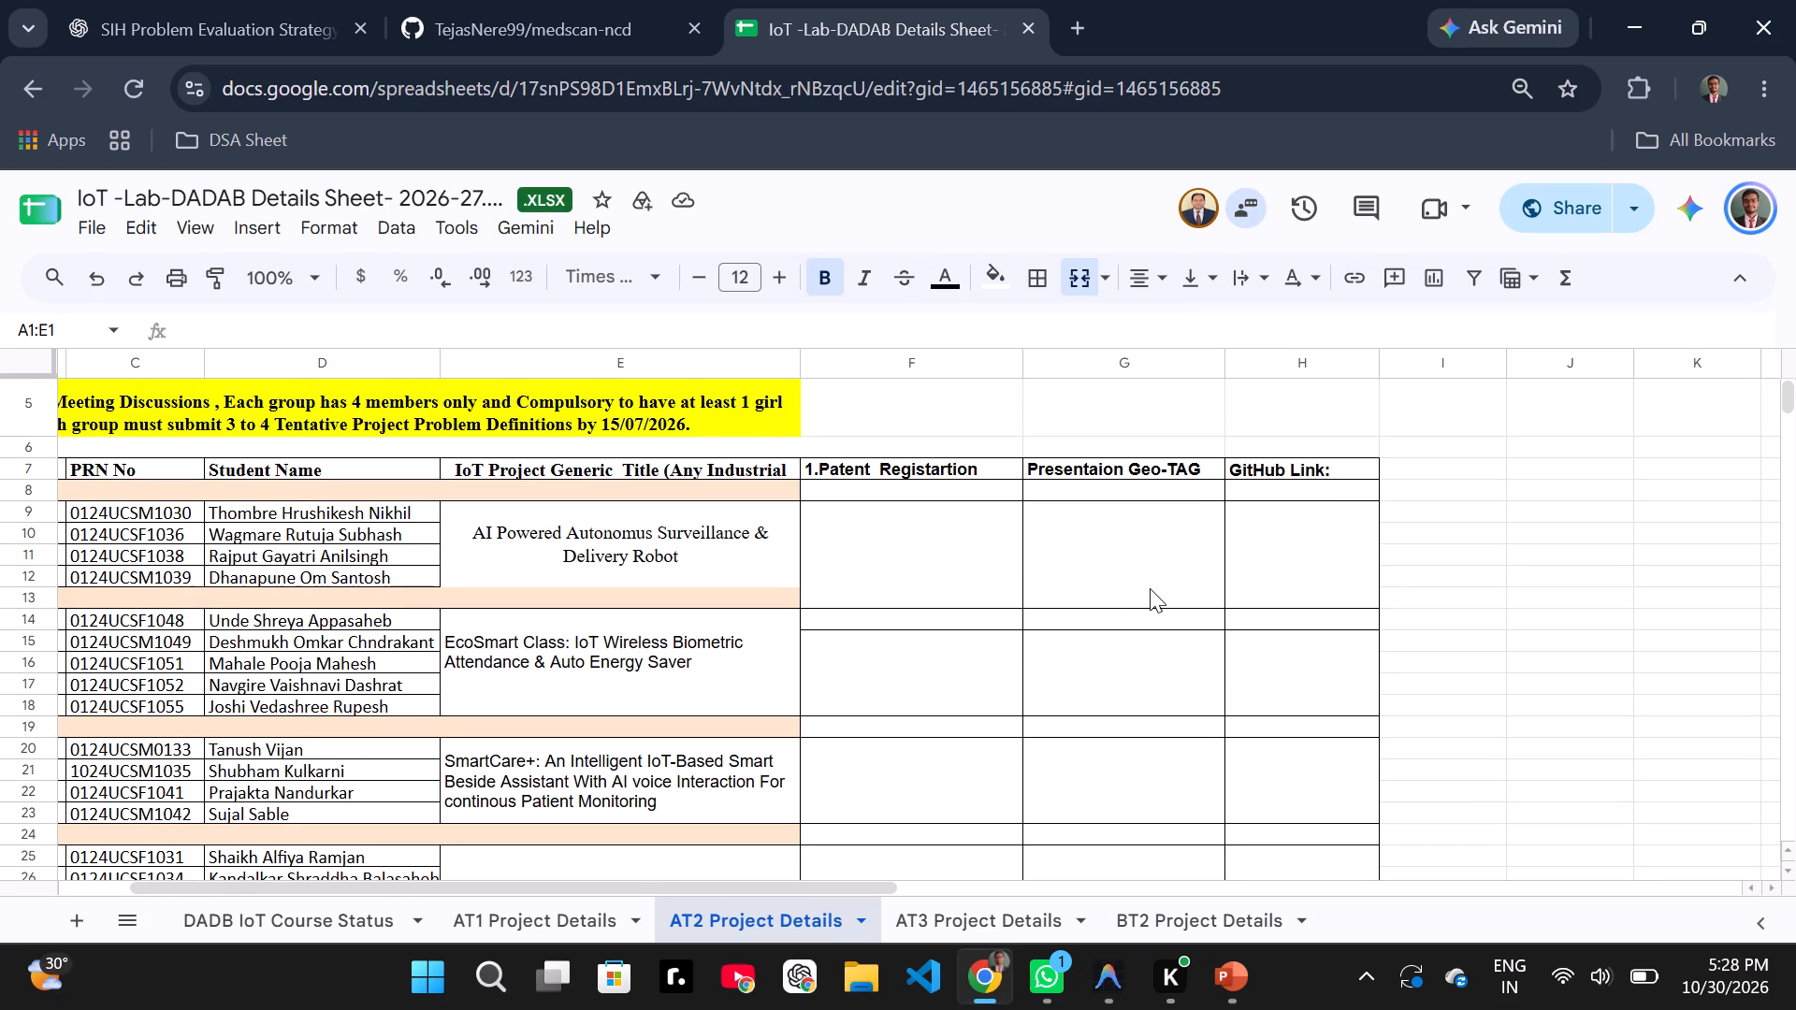
scroll(1150, 588, "down", 2)
scroll(1301, 586, "up", 2)
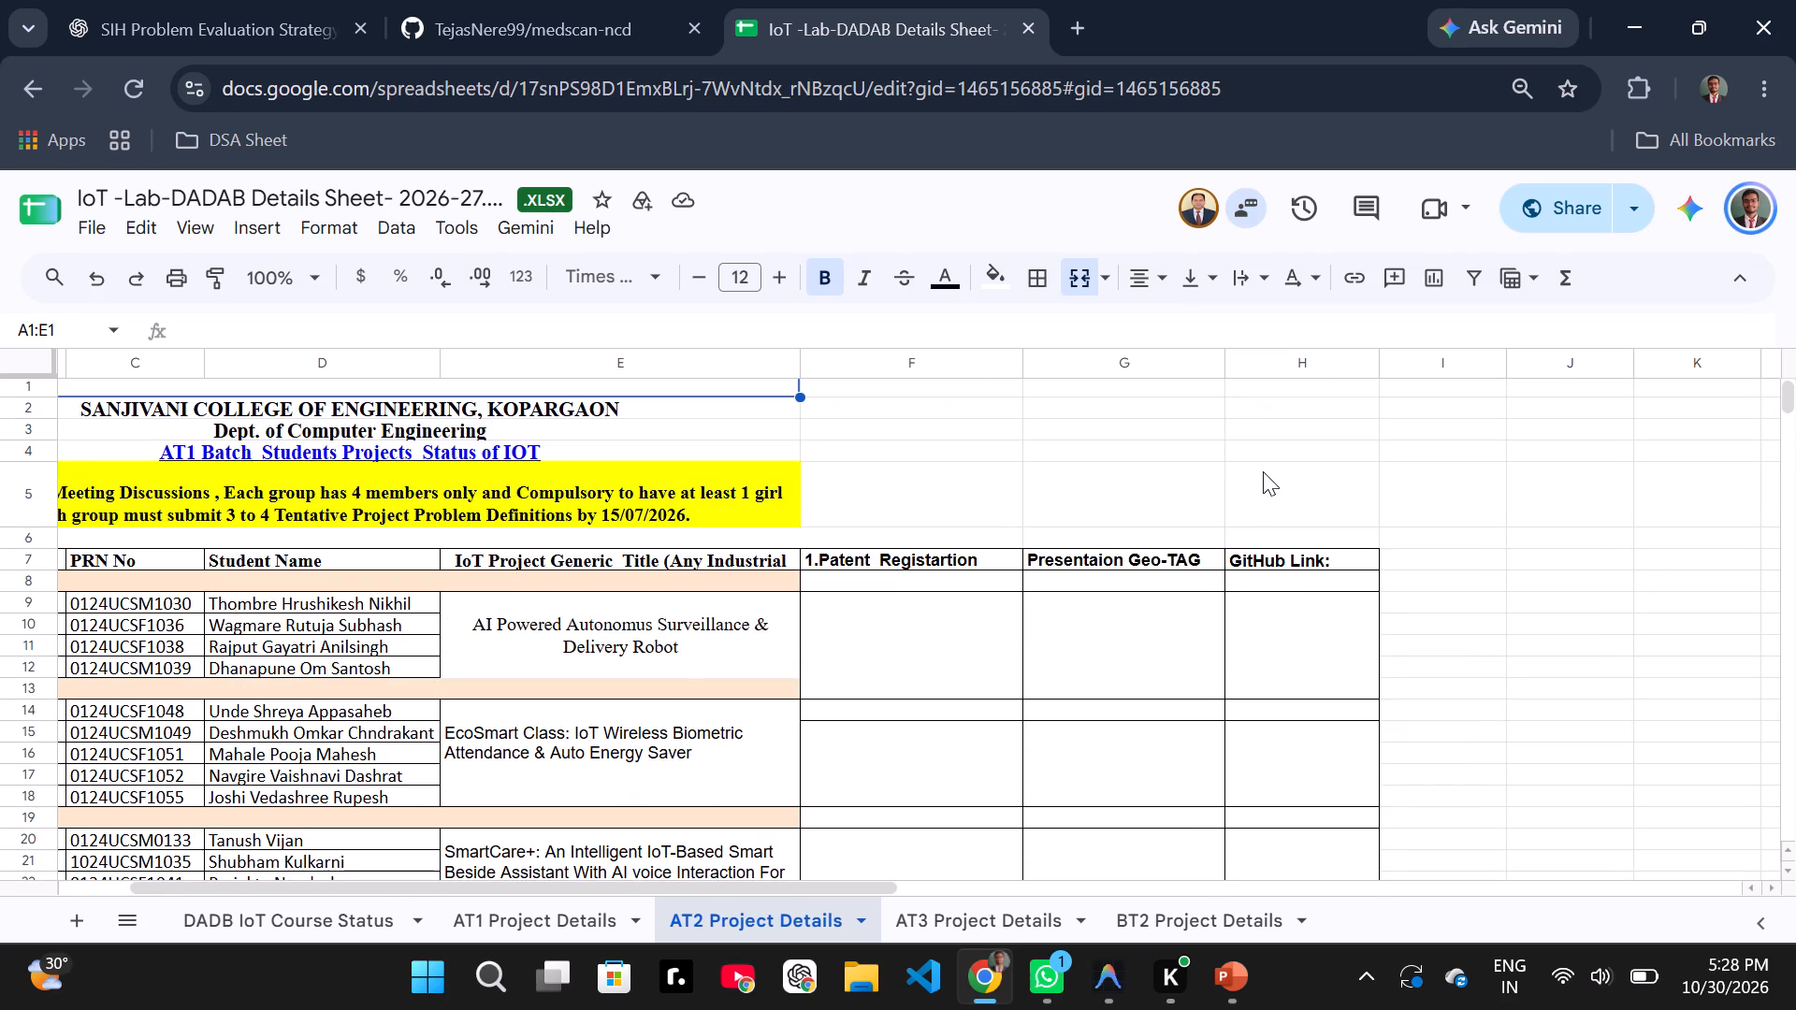
scroll(1263, 471, "down", 1)
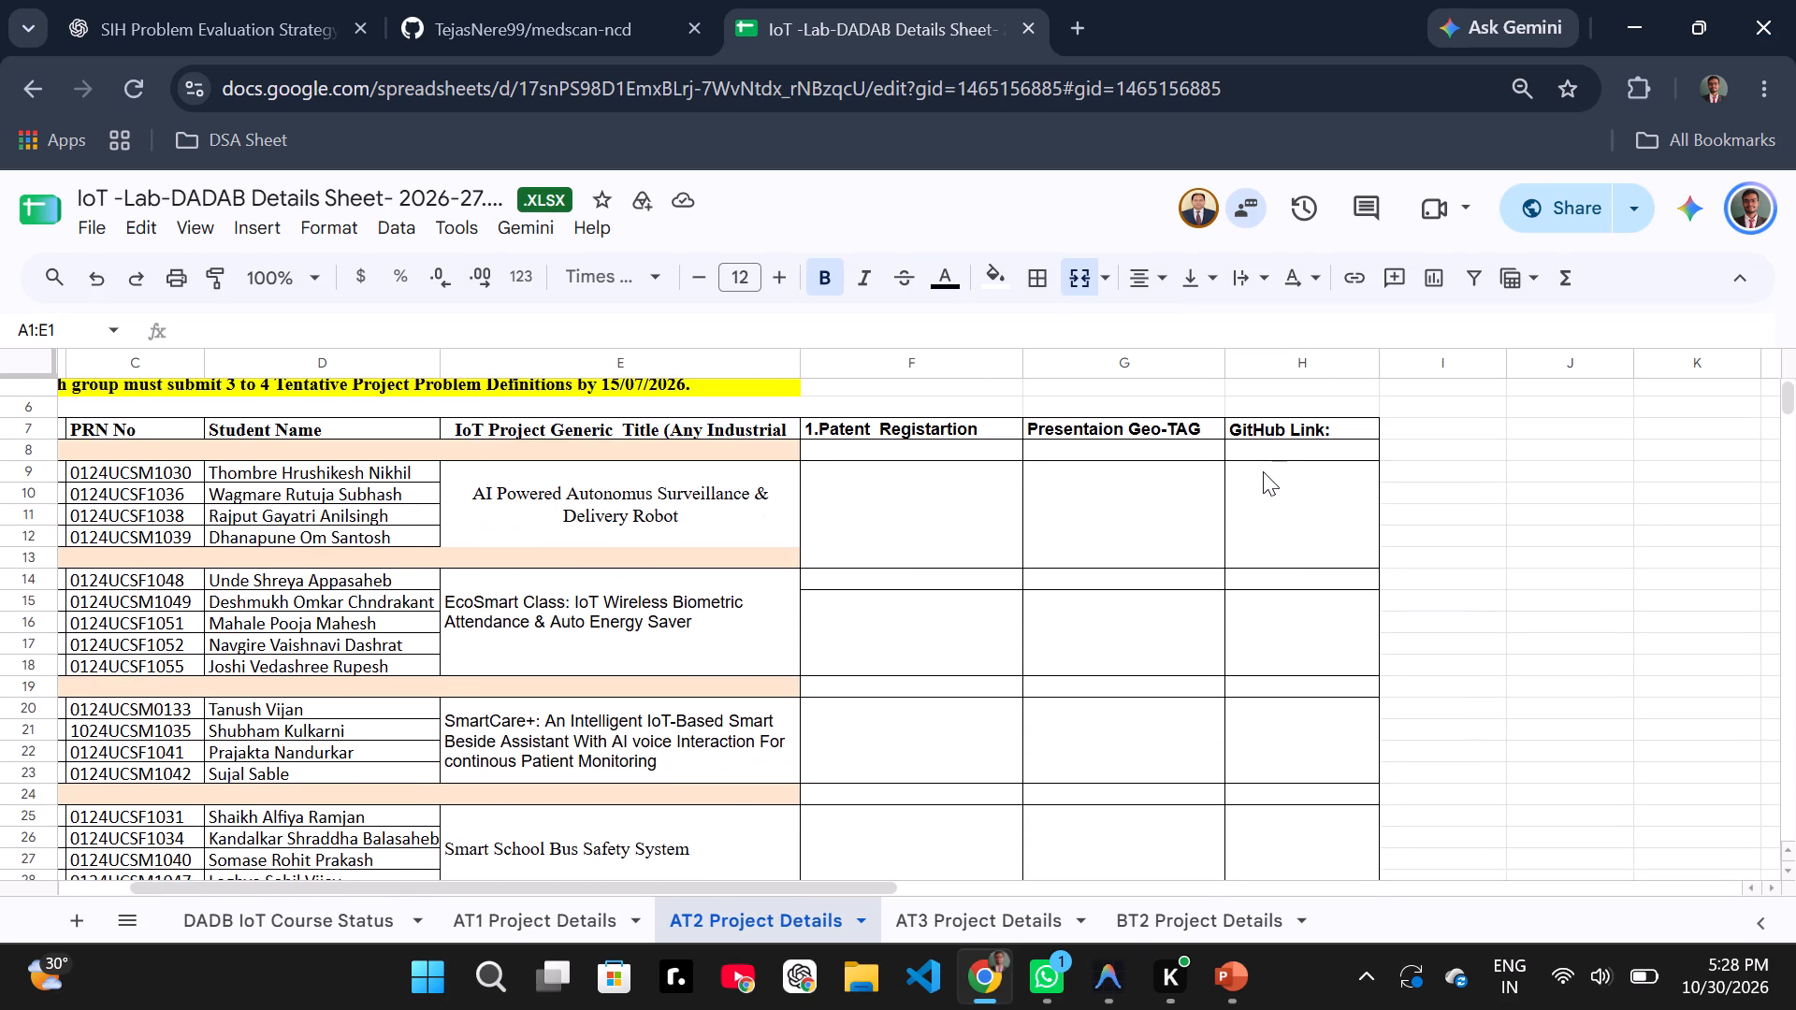
scroll(762, 581, "right", 5)
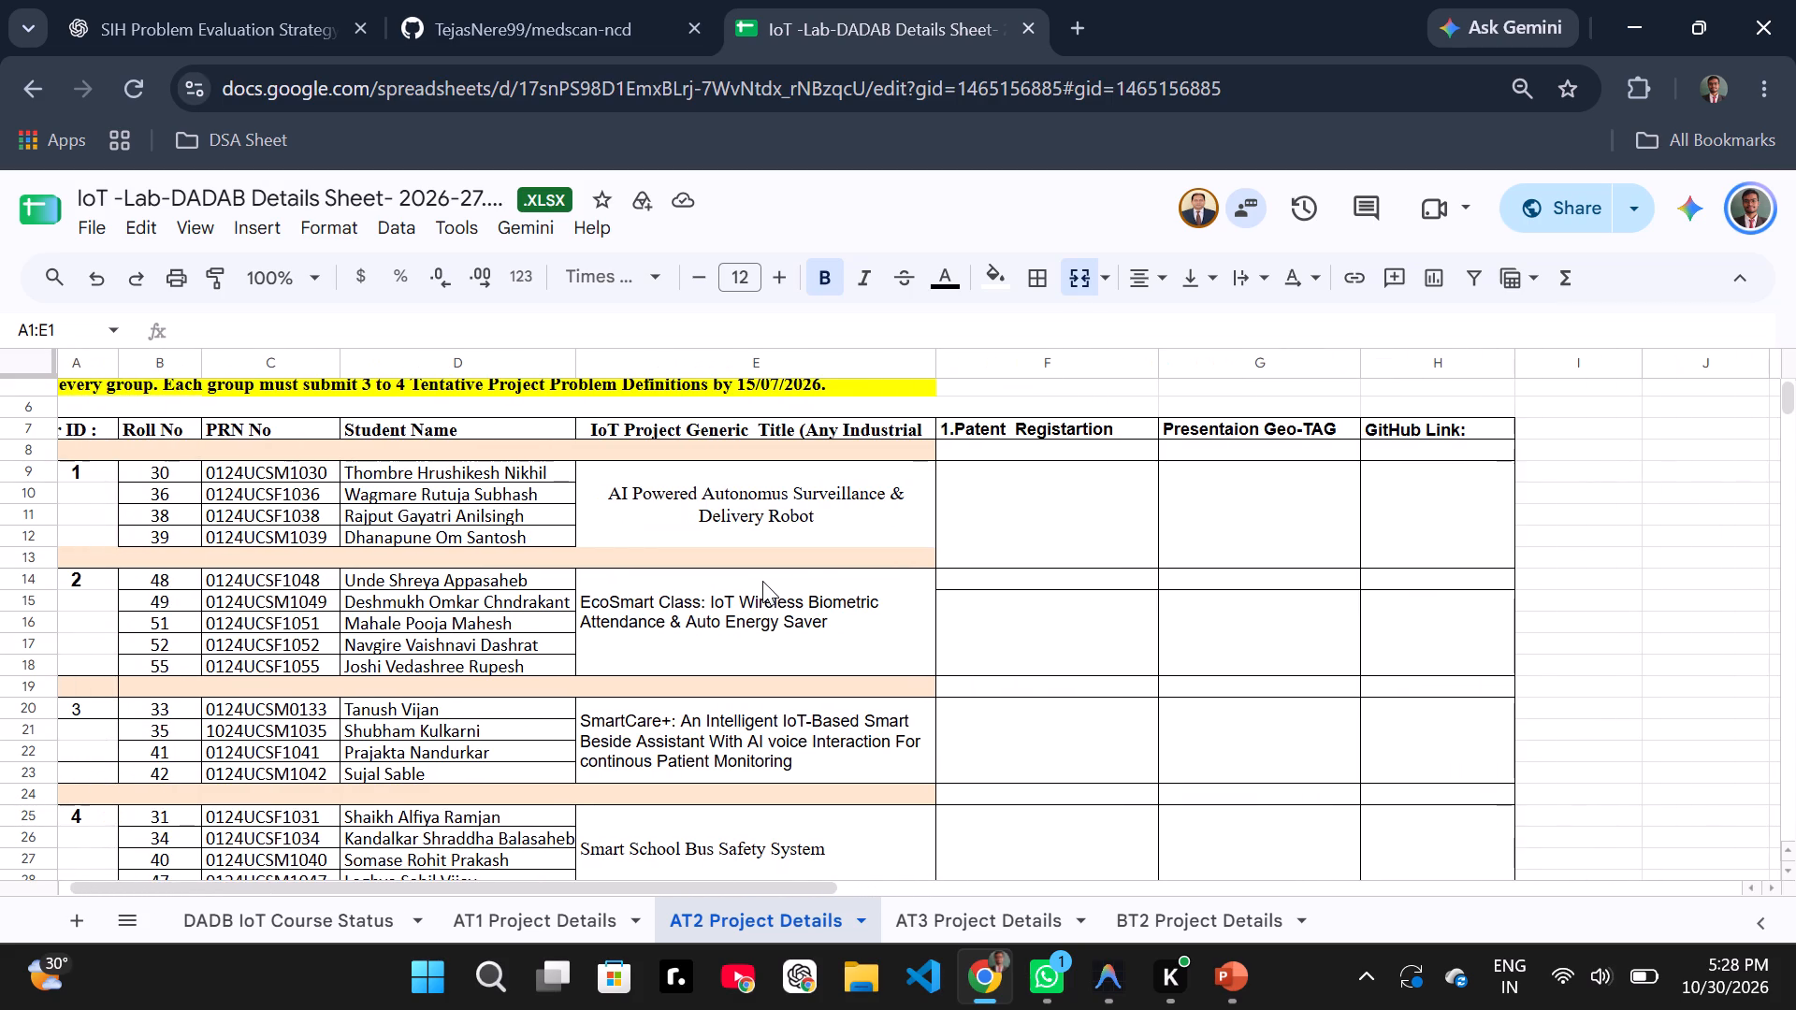
scroll(762, 581, "right", 5)
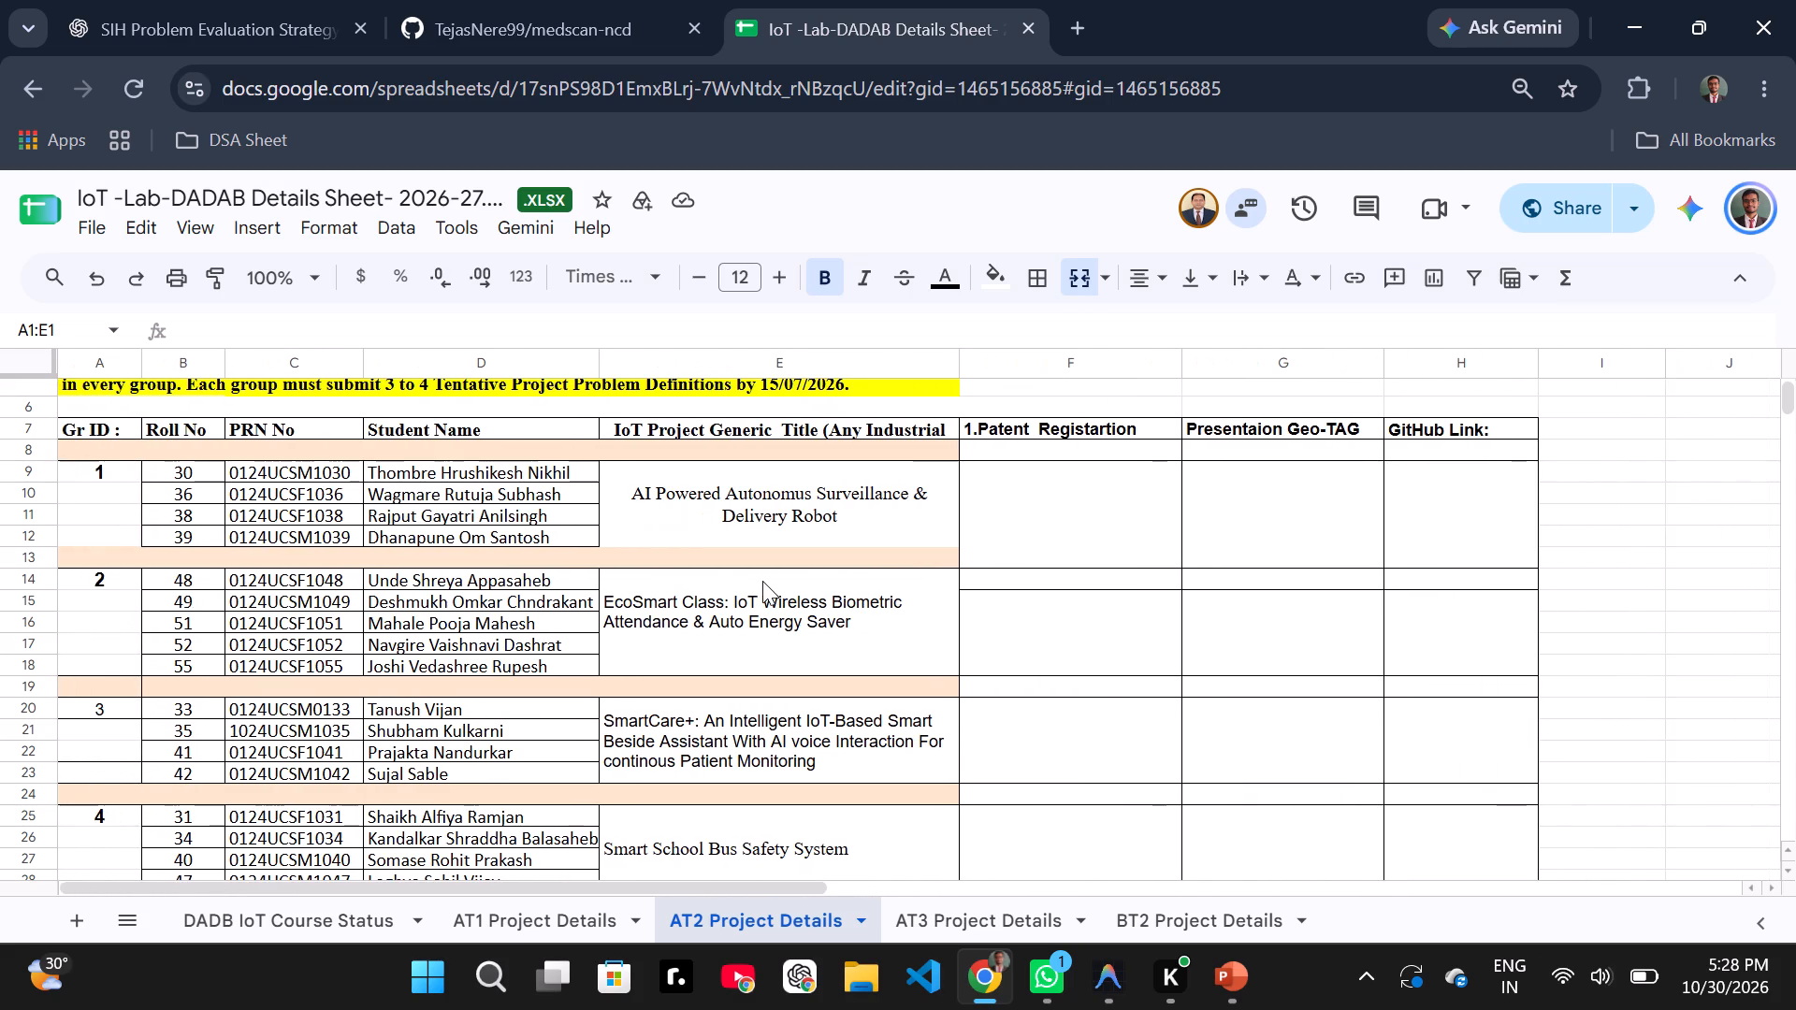
scroll(762, 581, "right", 1)
scroll(762, 581, "up", 1)
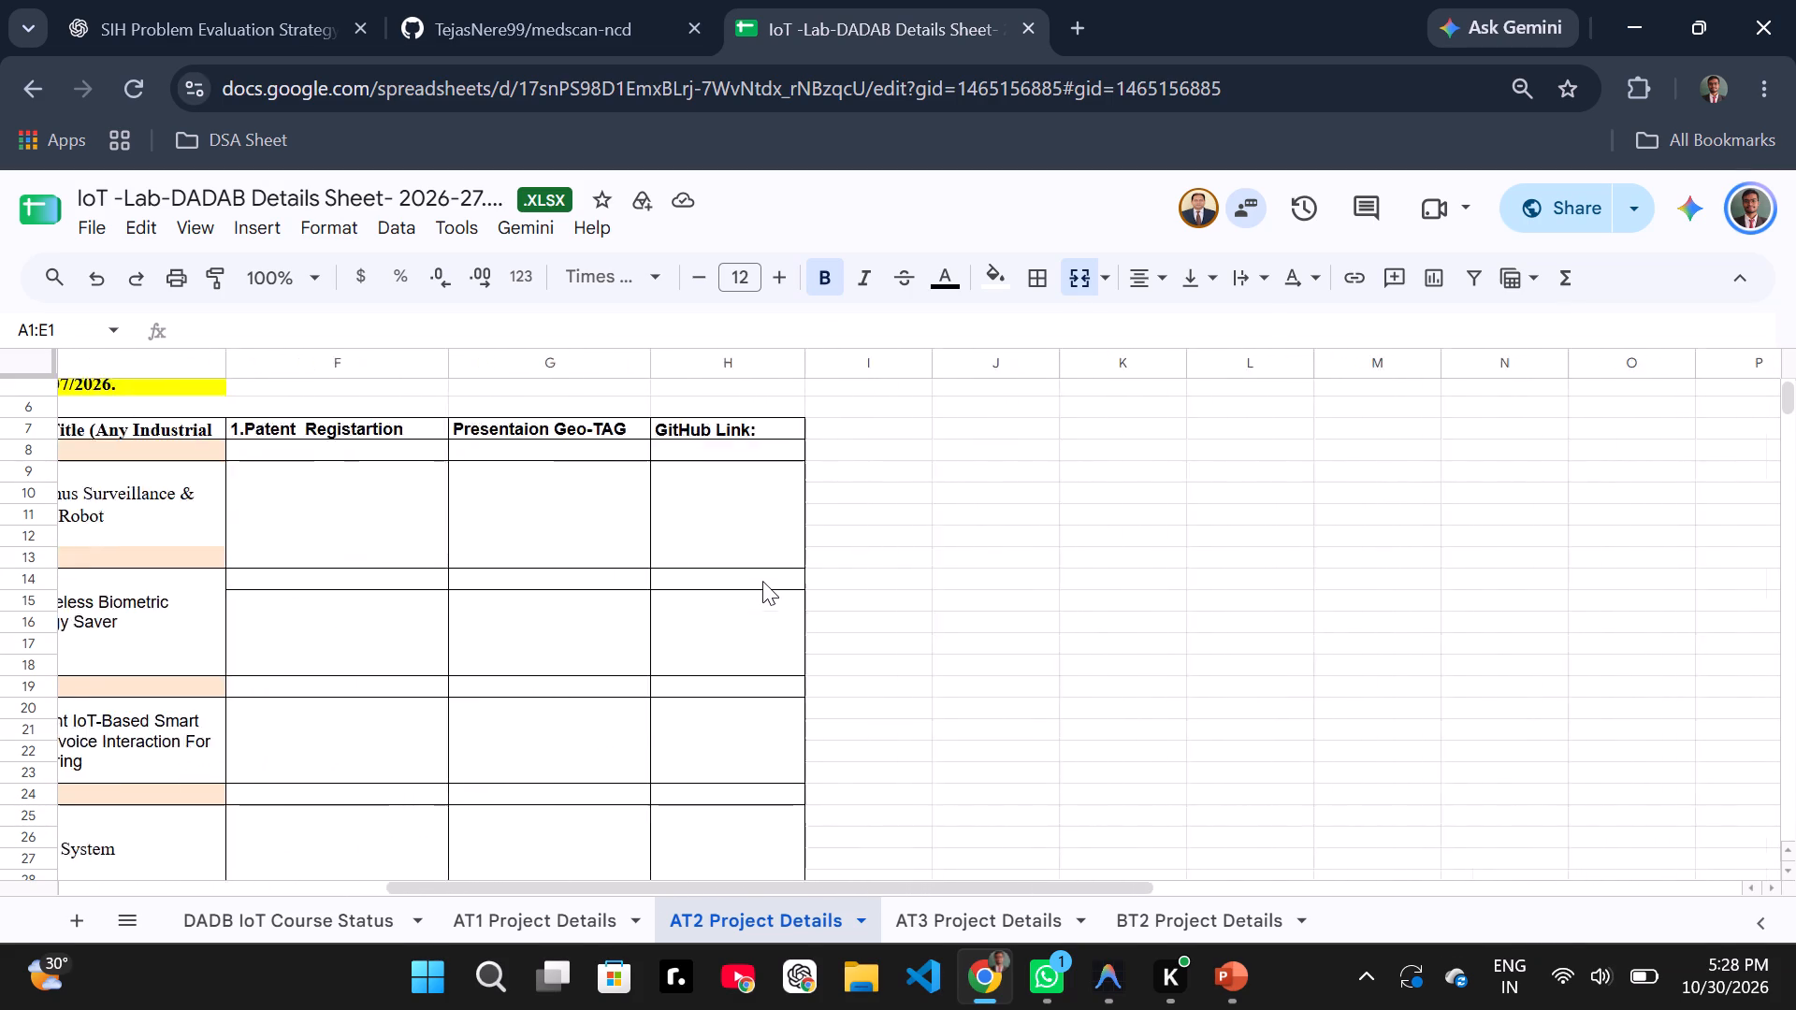
scroll(762, 581, "up", 1)
scroll(762, 581, "right", 3)
scroll(762, 581, "up", 1)
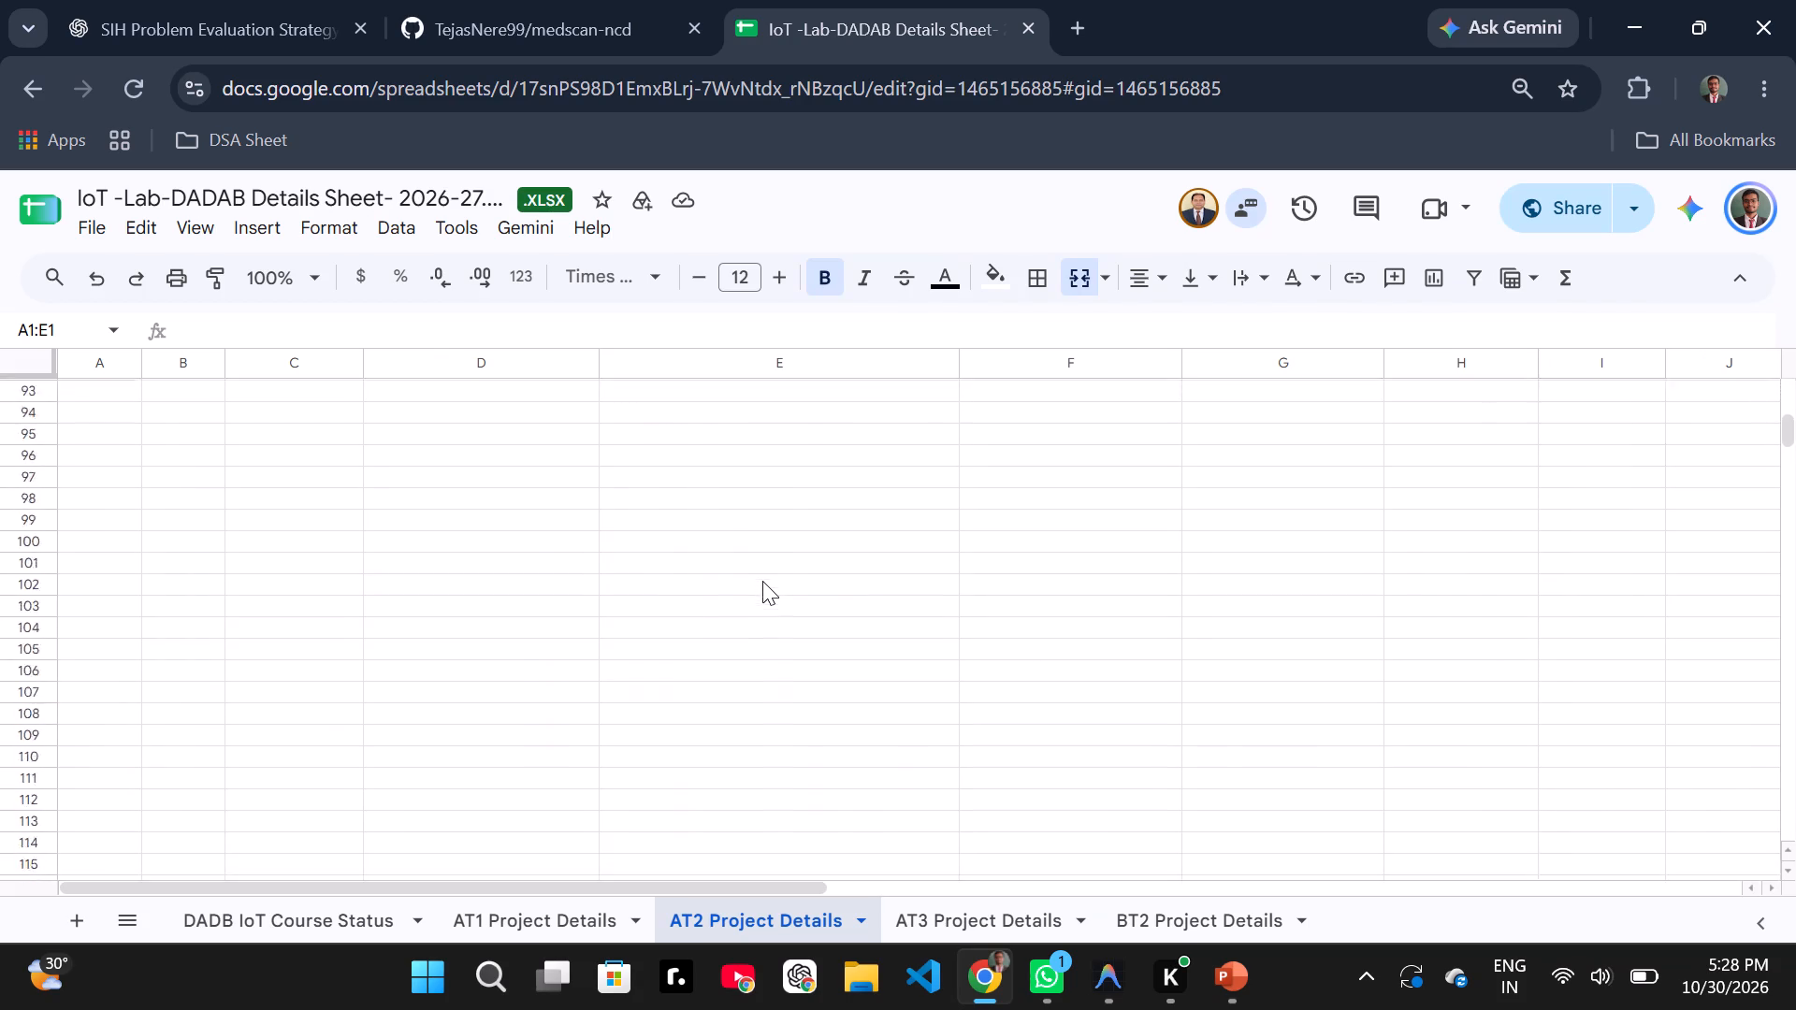
scroll(762, 581, "up", 7)
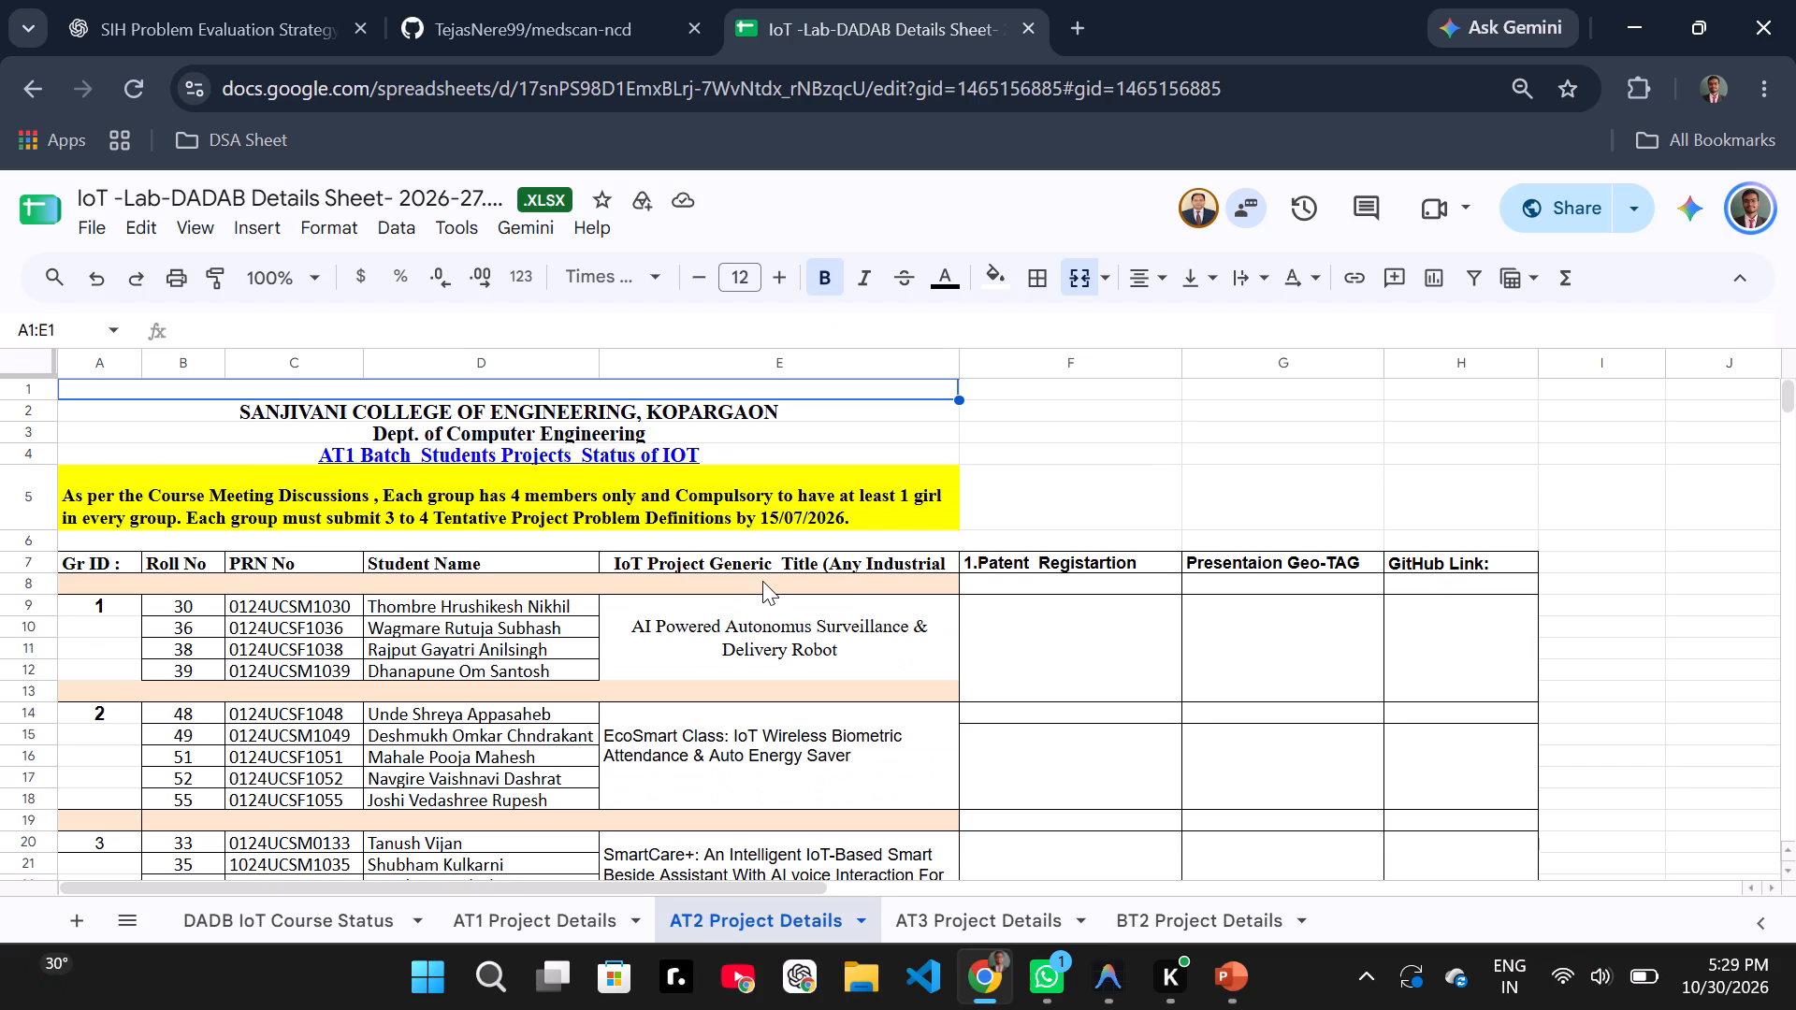
scroll(762, 581, "up", 1)
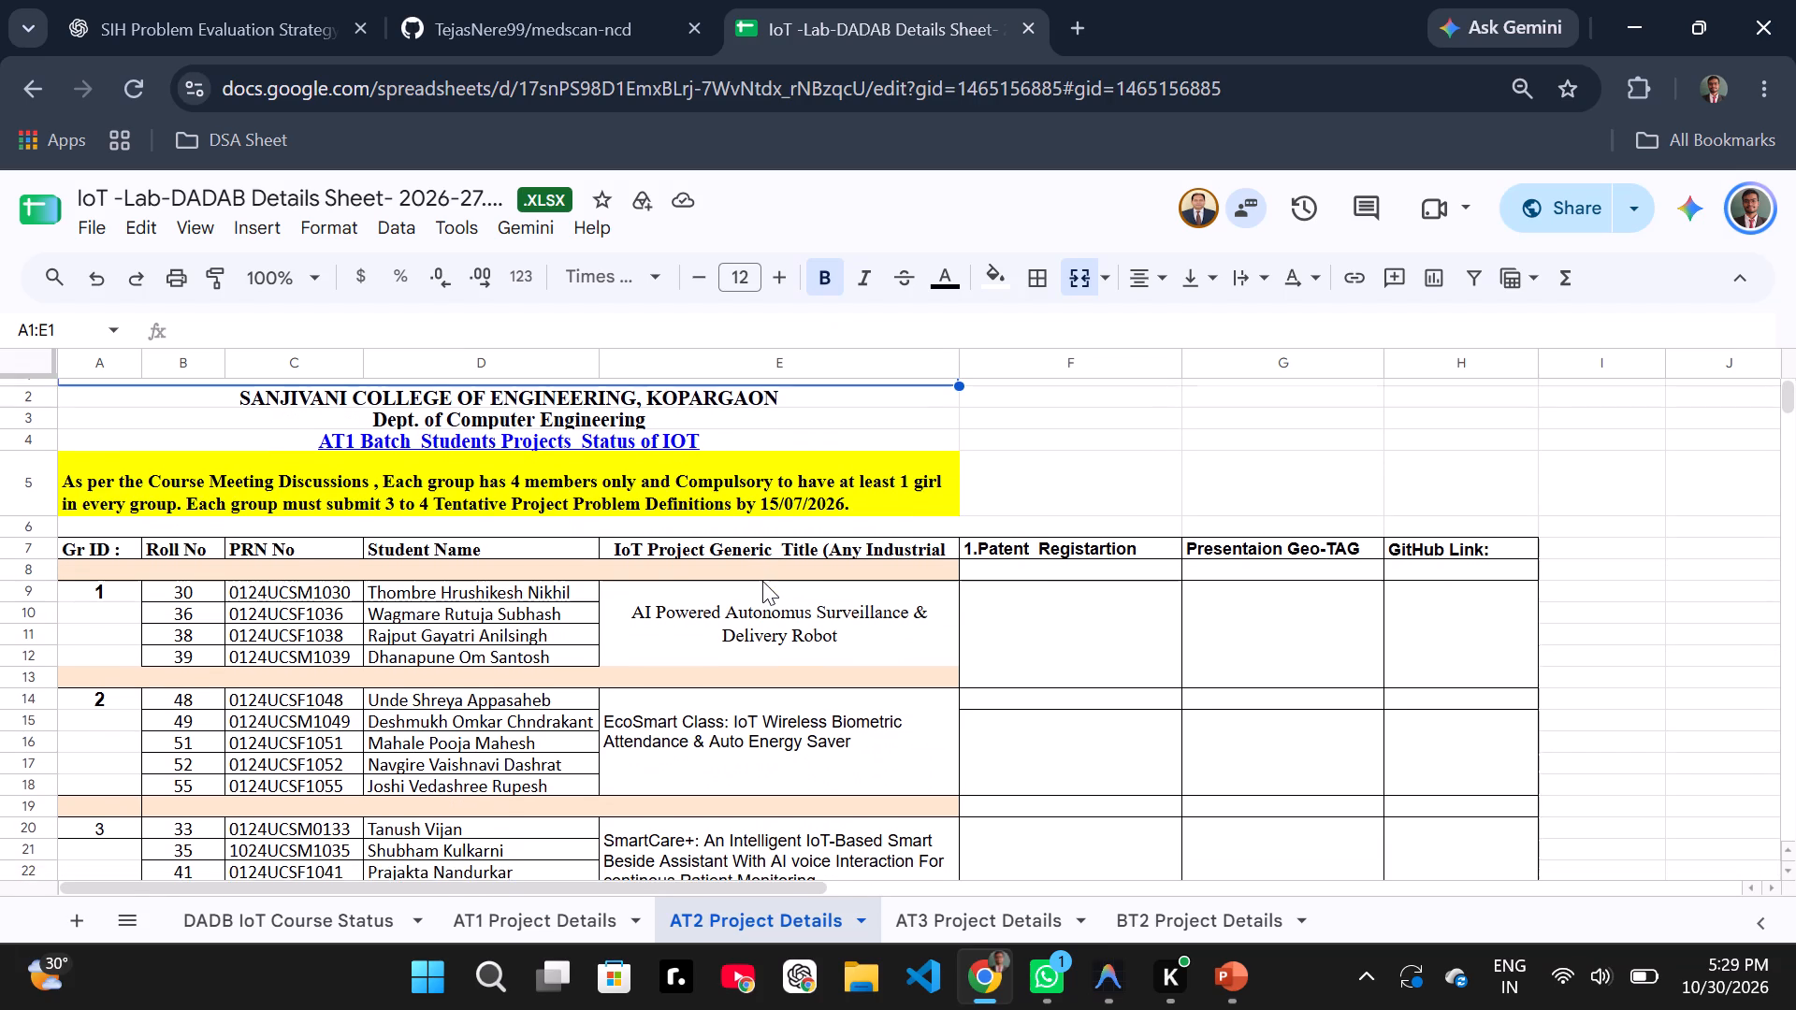
scroll(762, 581, "up", 1)
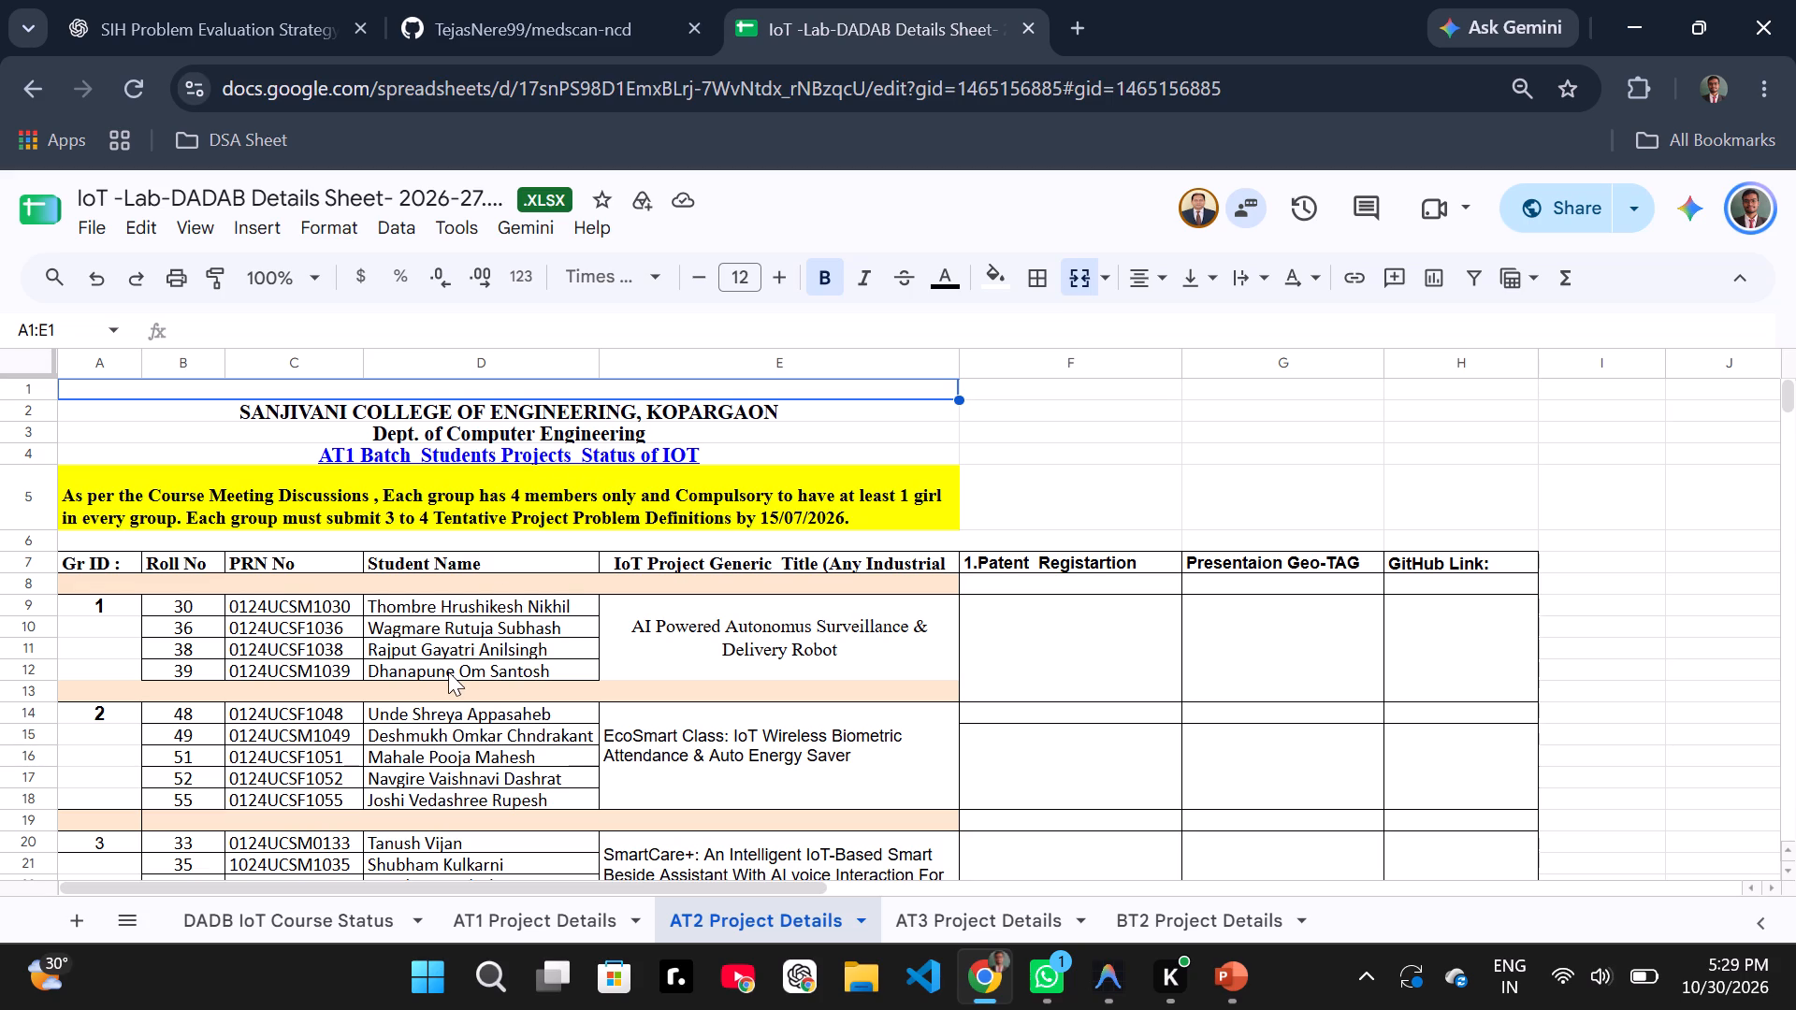
scroll(448, 671, "down", 2)
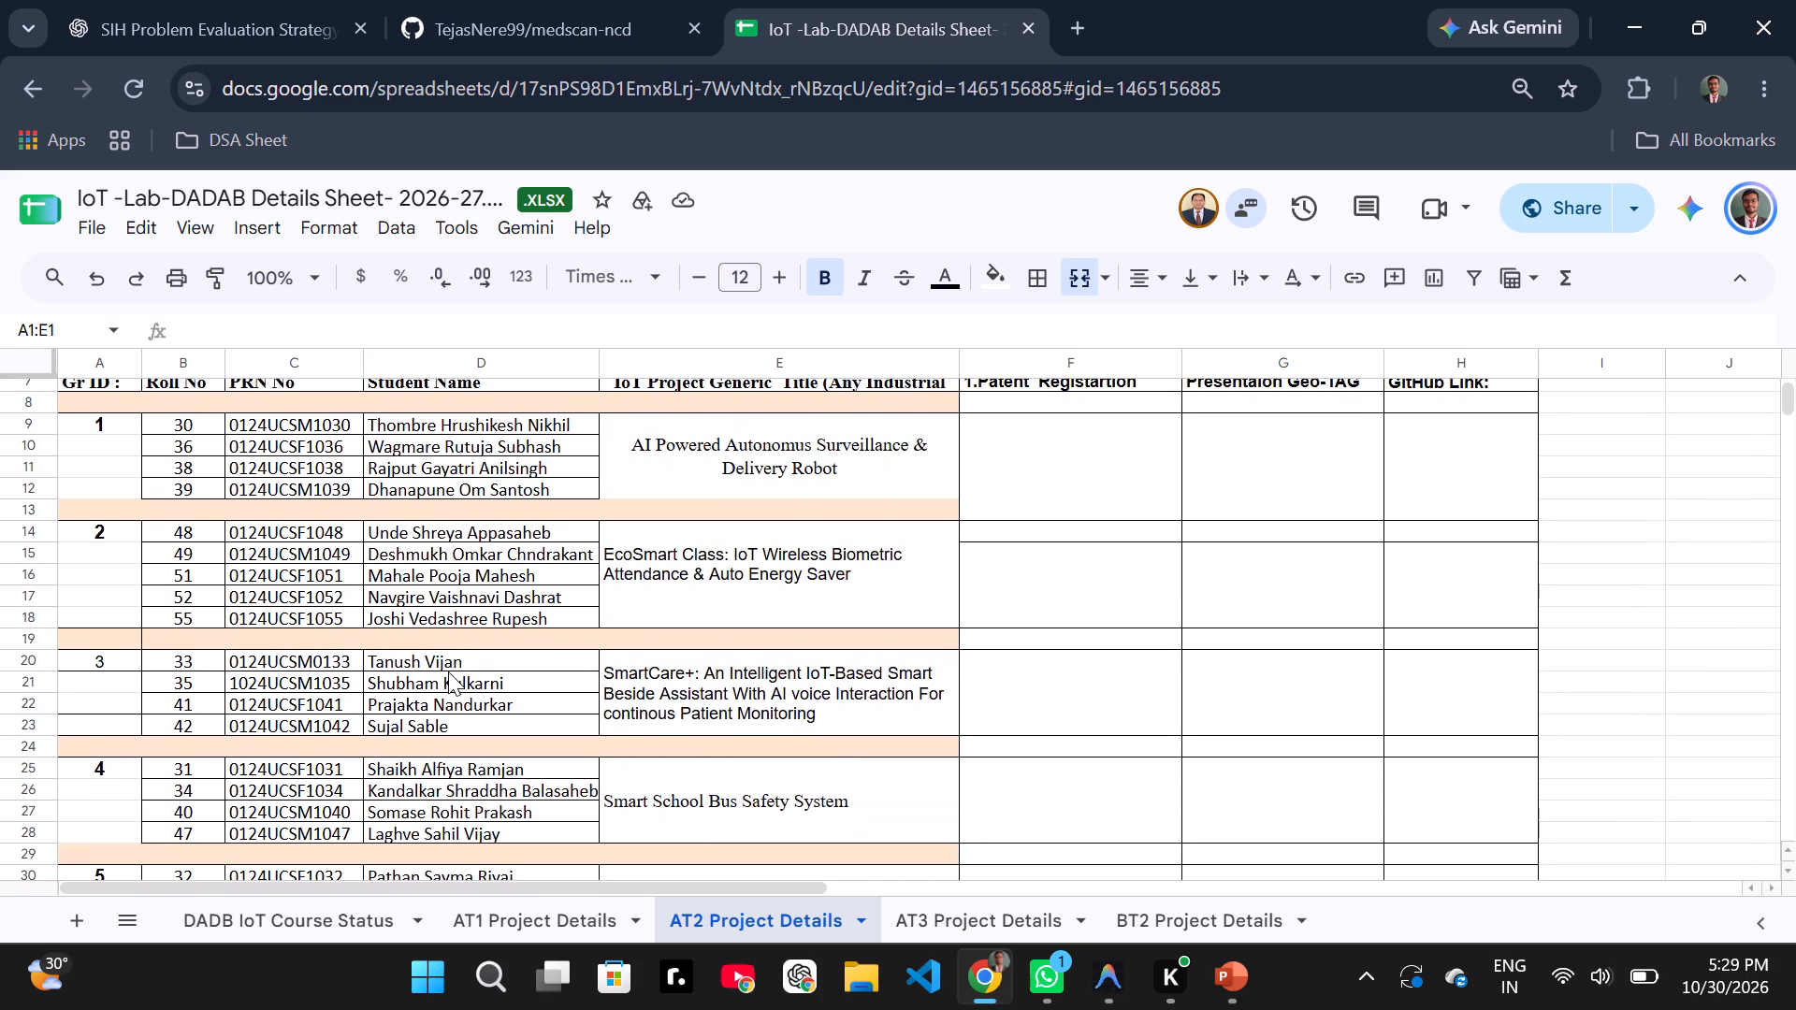
Review the top of the AT2 Project Details sheet and compare it with the AT1 Project Details sheet.
scroll(448, 671, "down", 5)
scroll(448, 671, "up", 7)
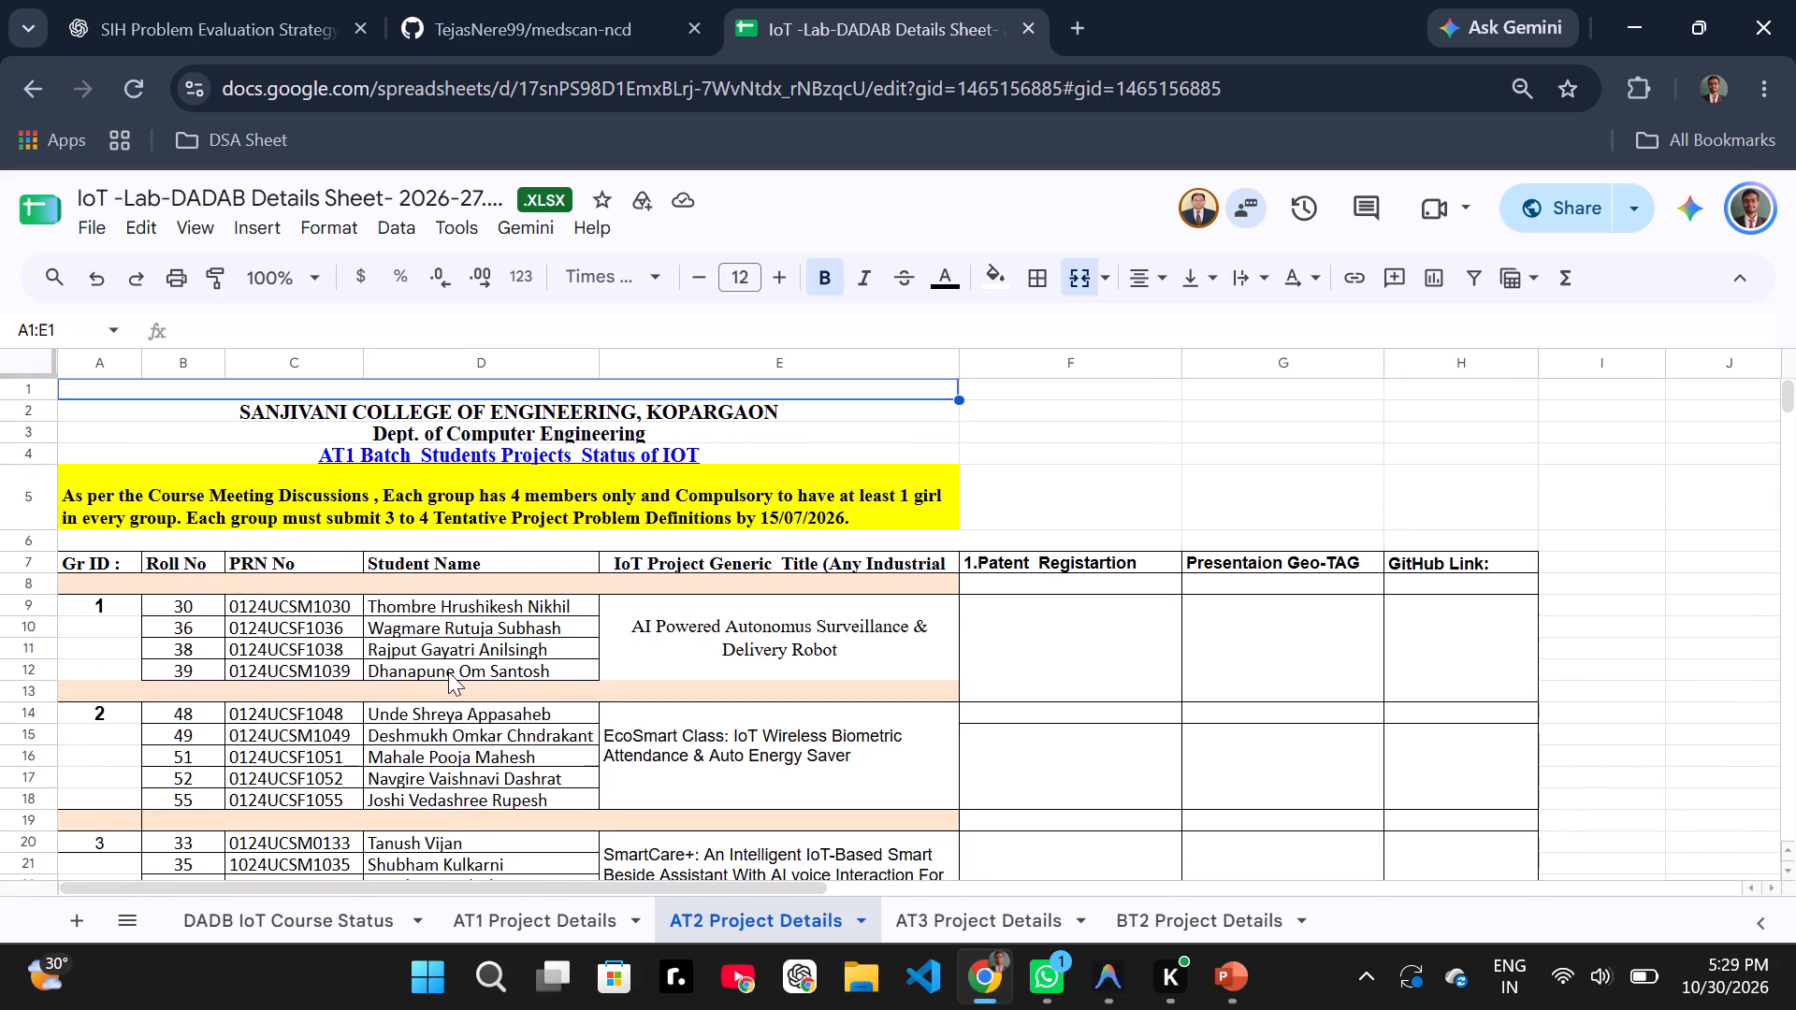
scroll(448, 671, "right", 1)
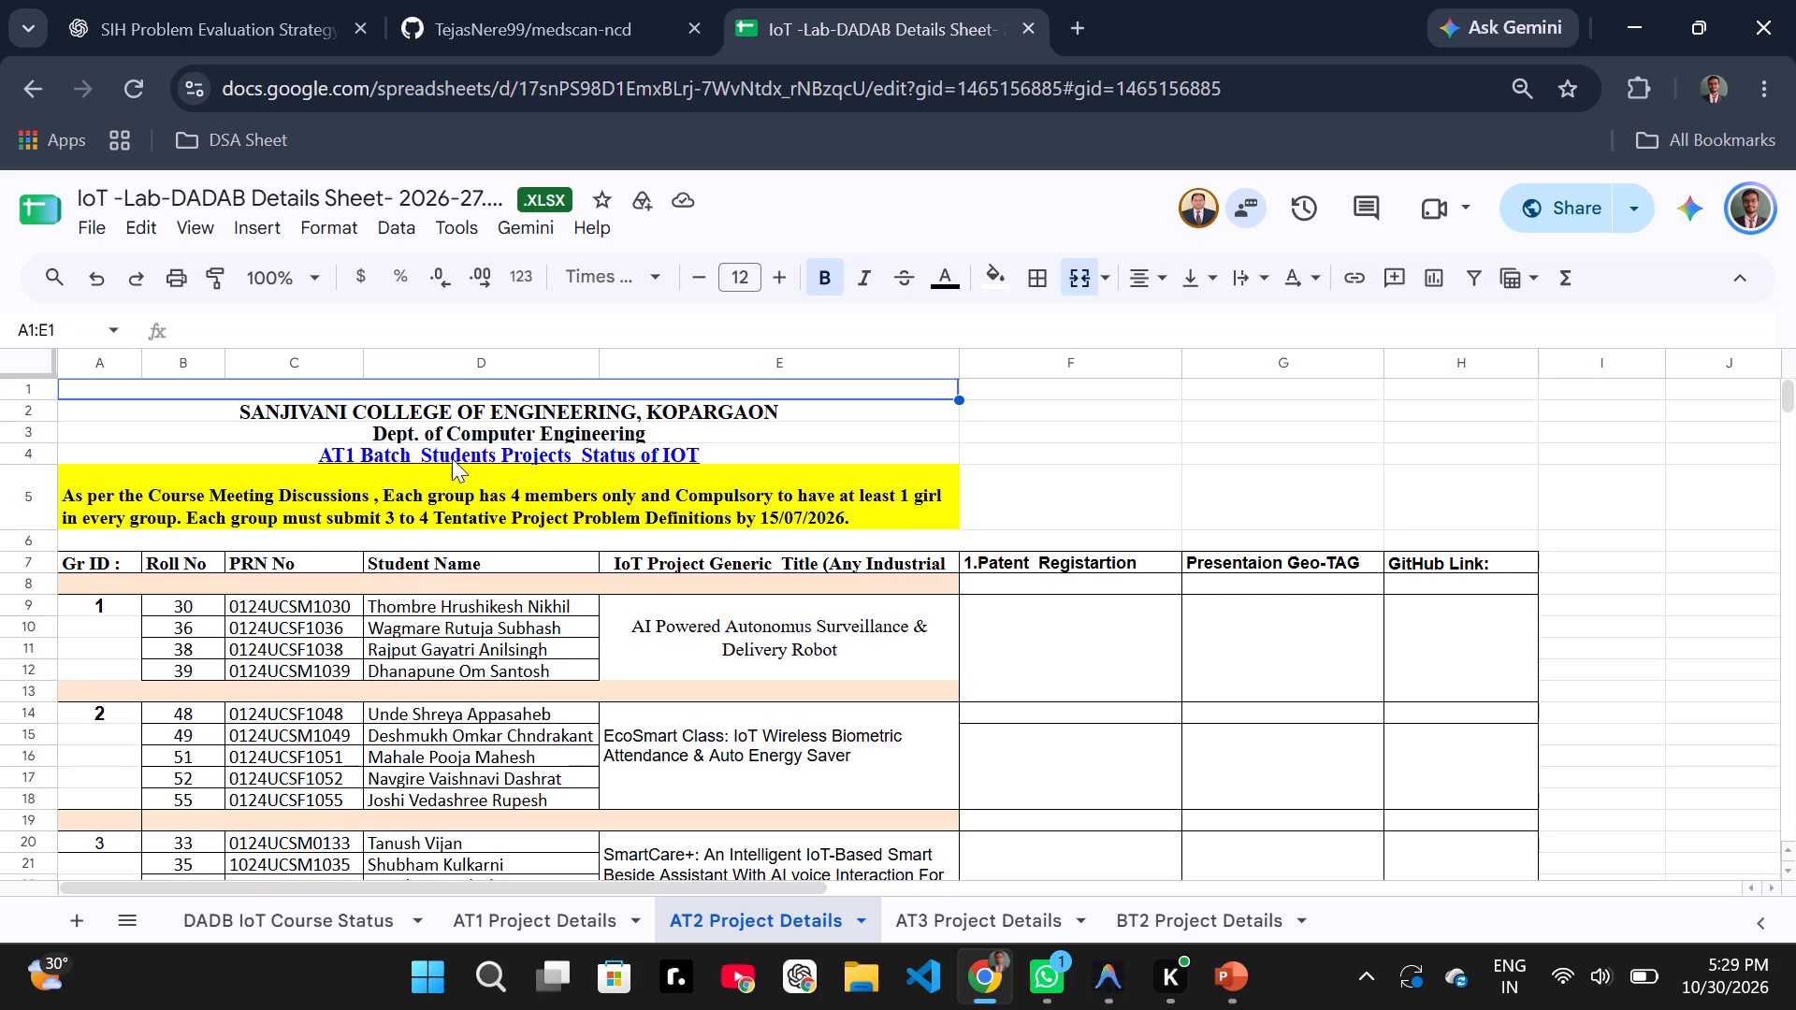
scroll(205, 541, "right", 4)
left_click(476, 911)
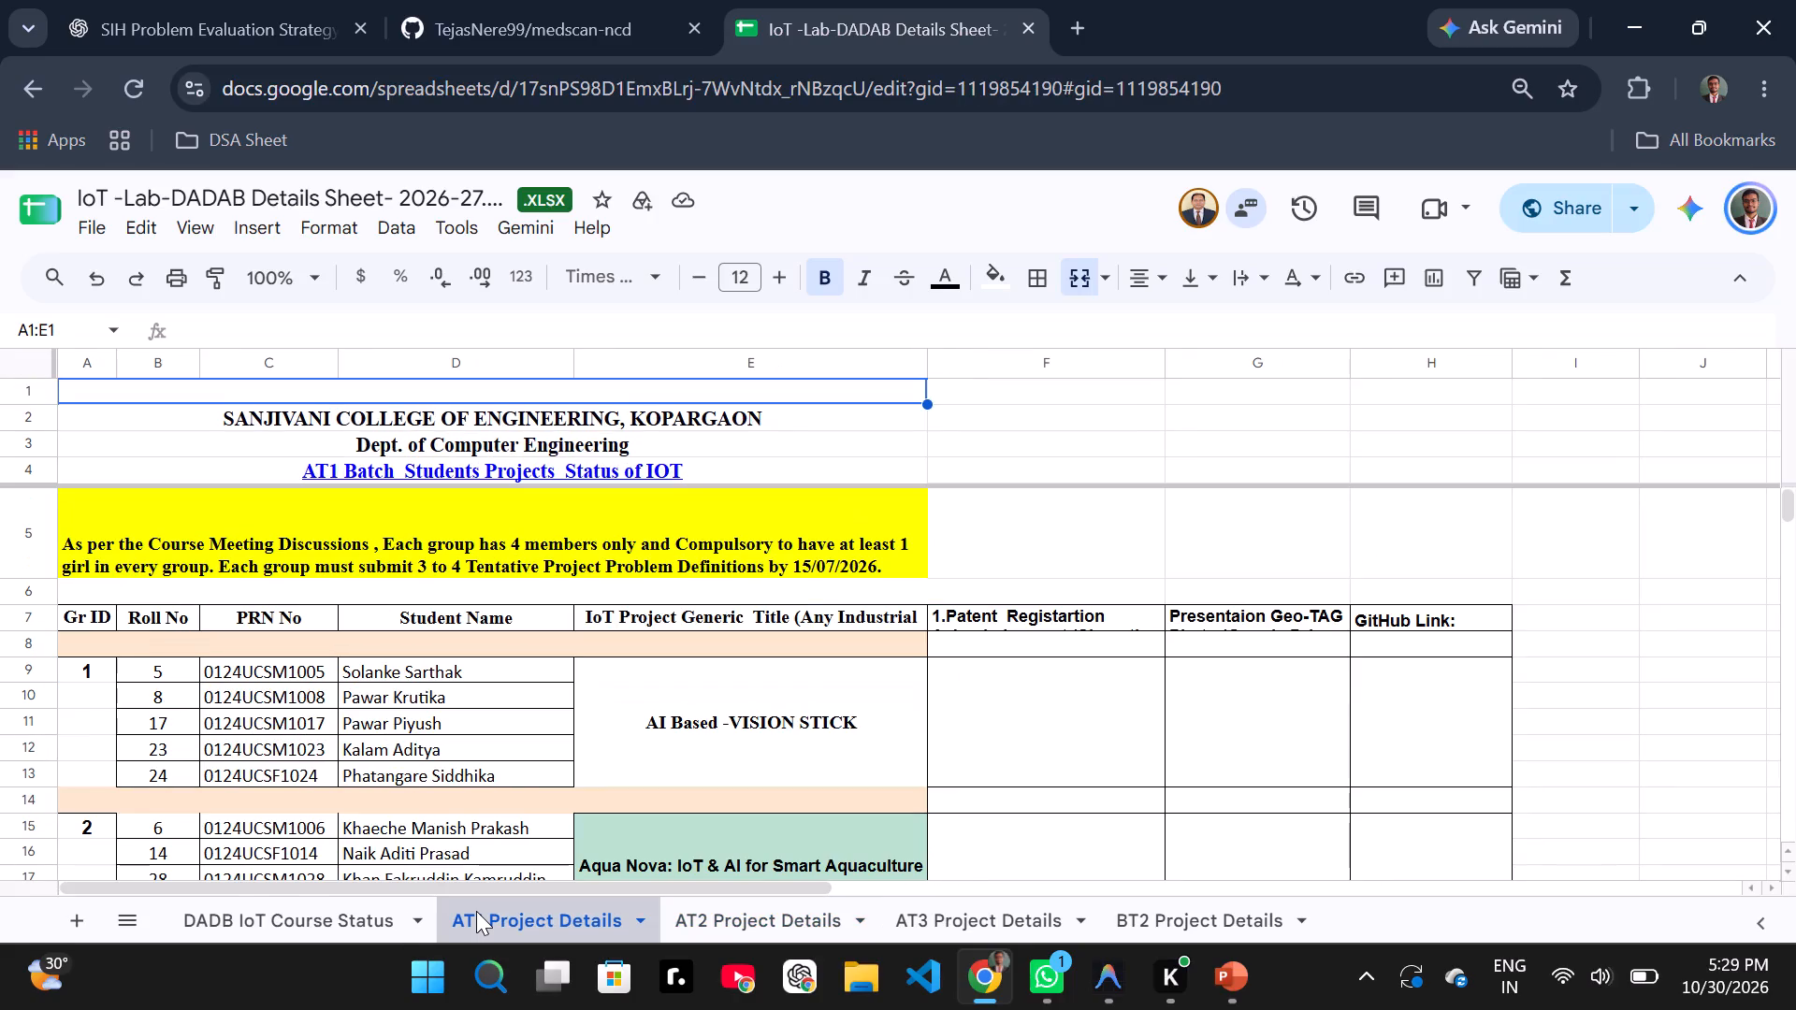
Return to the DADB IoT Course Status sheet and examine roll number 42's entry, proof link and score, plus the AT-1 batch rows.
left_click(338, 917)
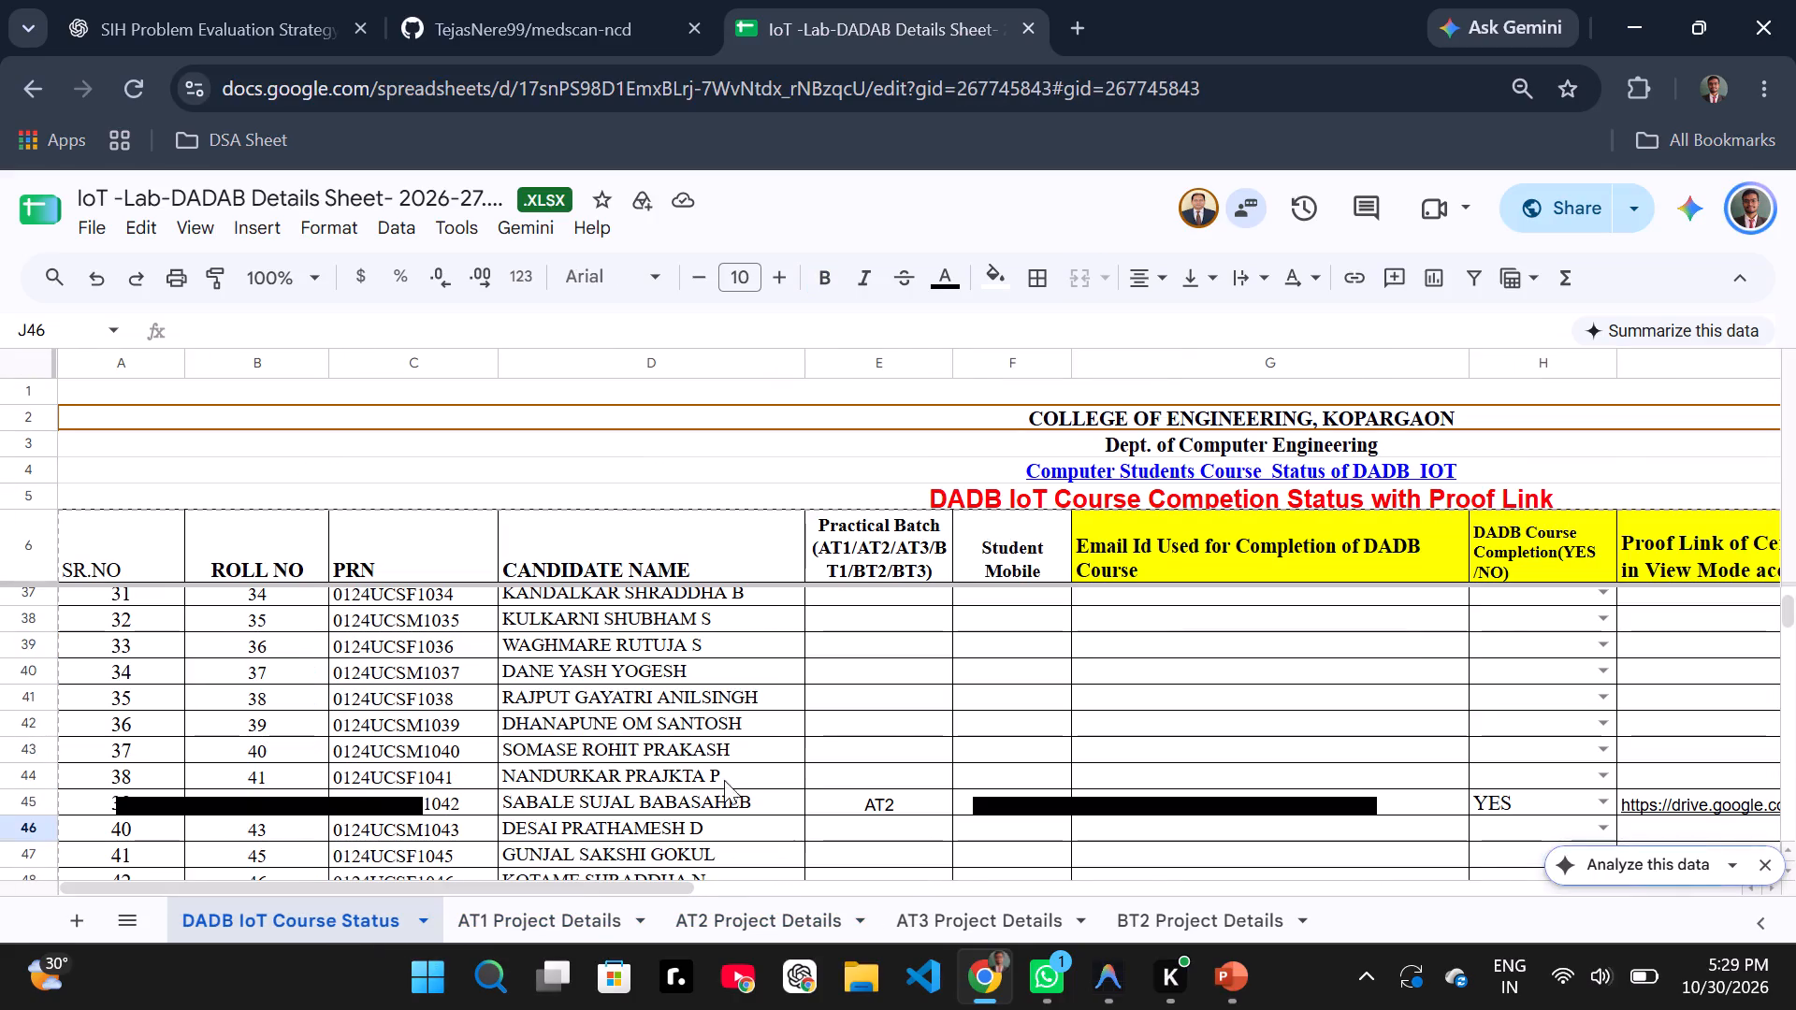
scroll(992, 718, "left", 5)
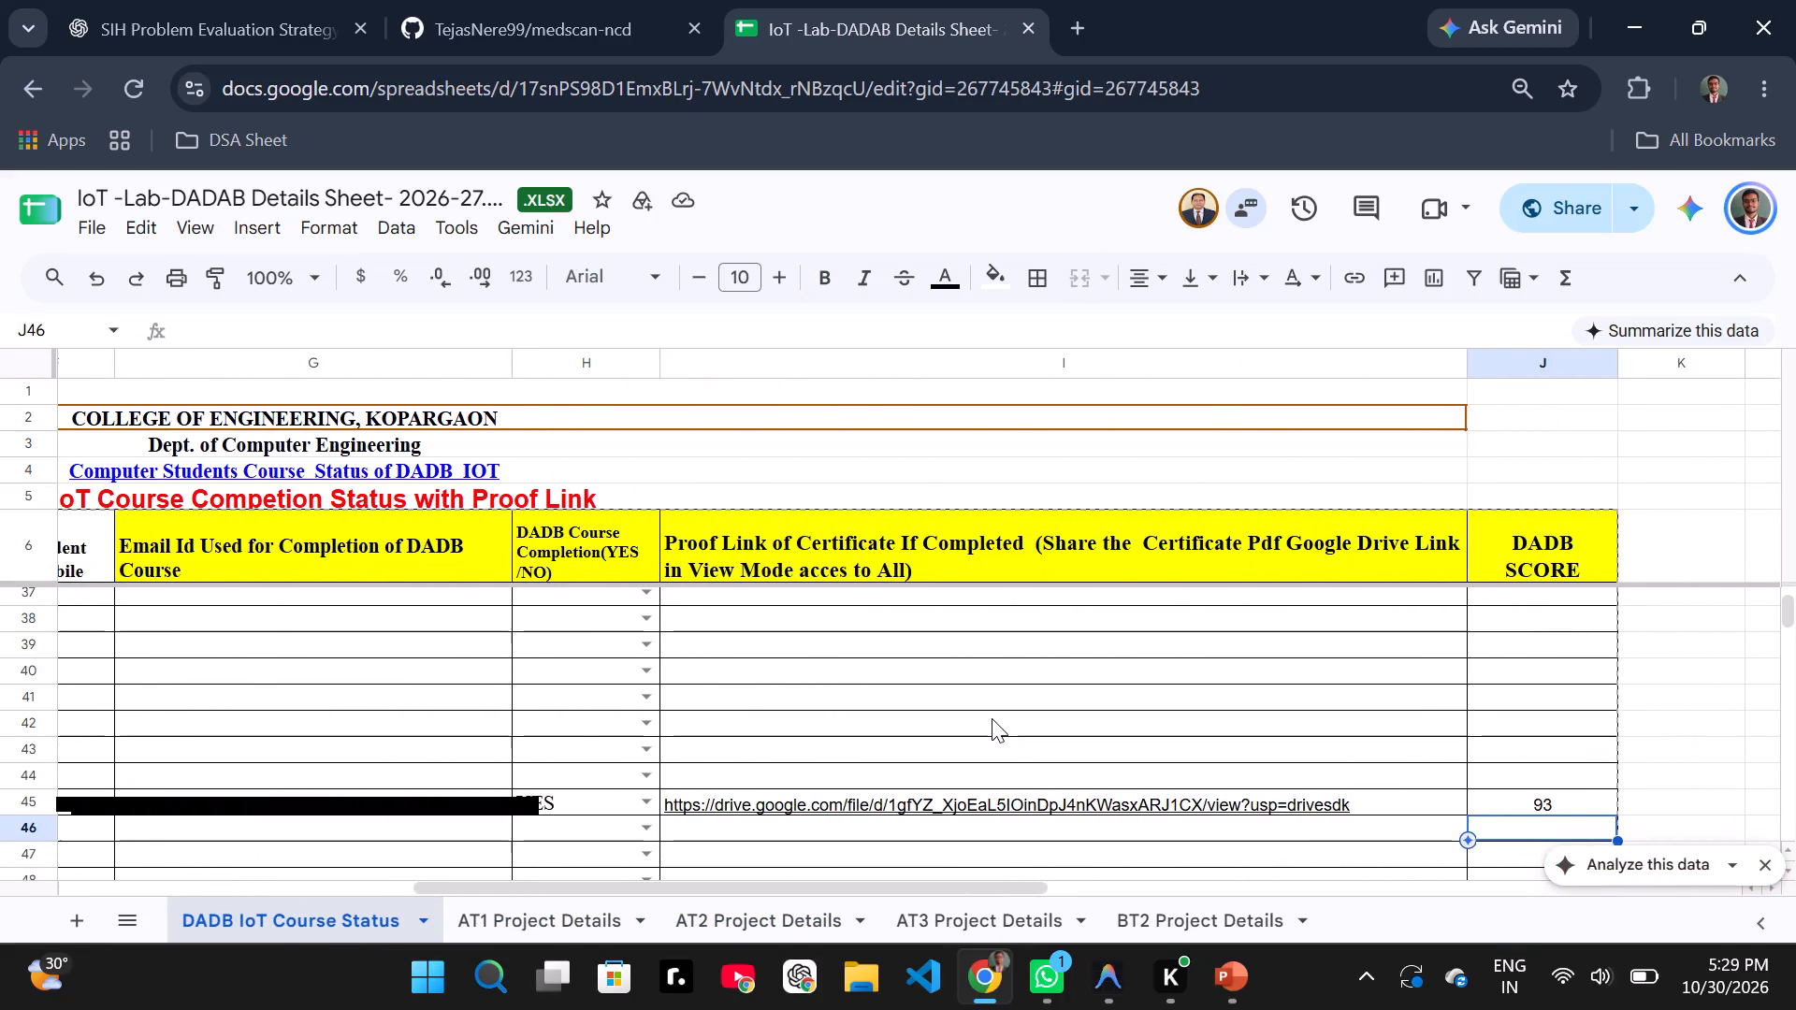
scroll(992, 718, "left", 1)
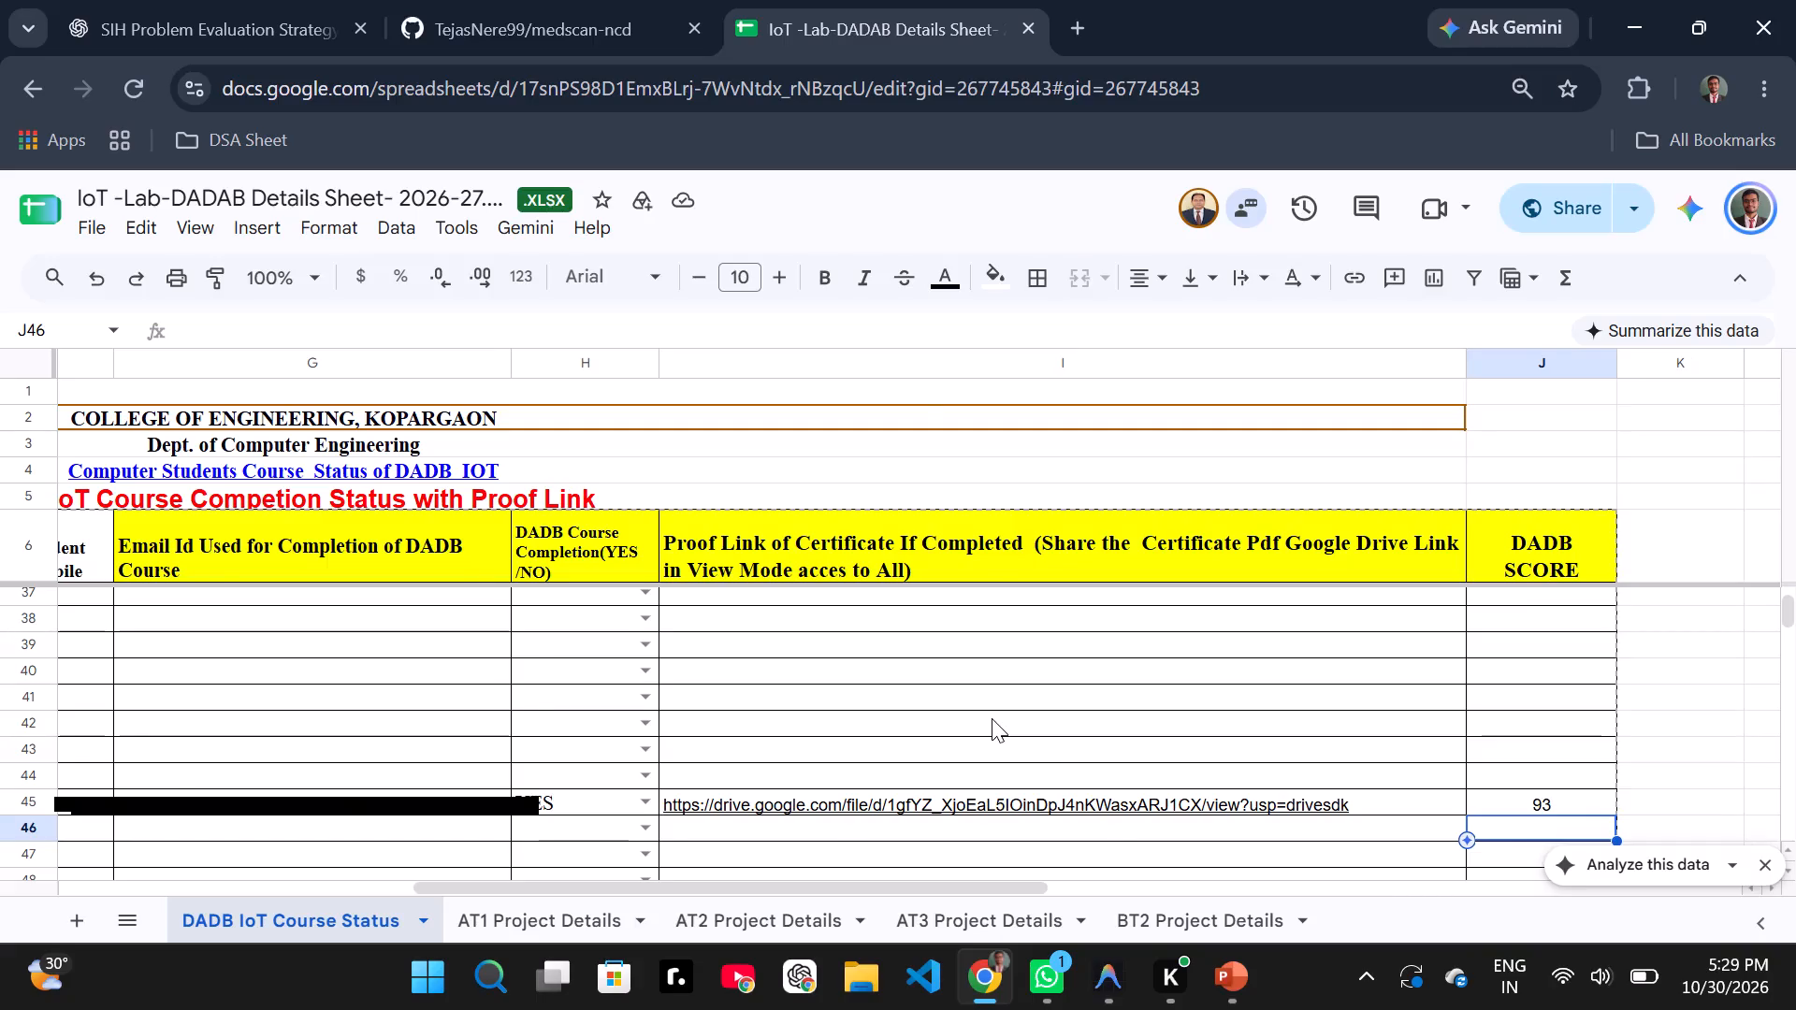
scroll(992, 718, "right", 3)
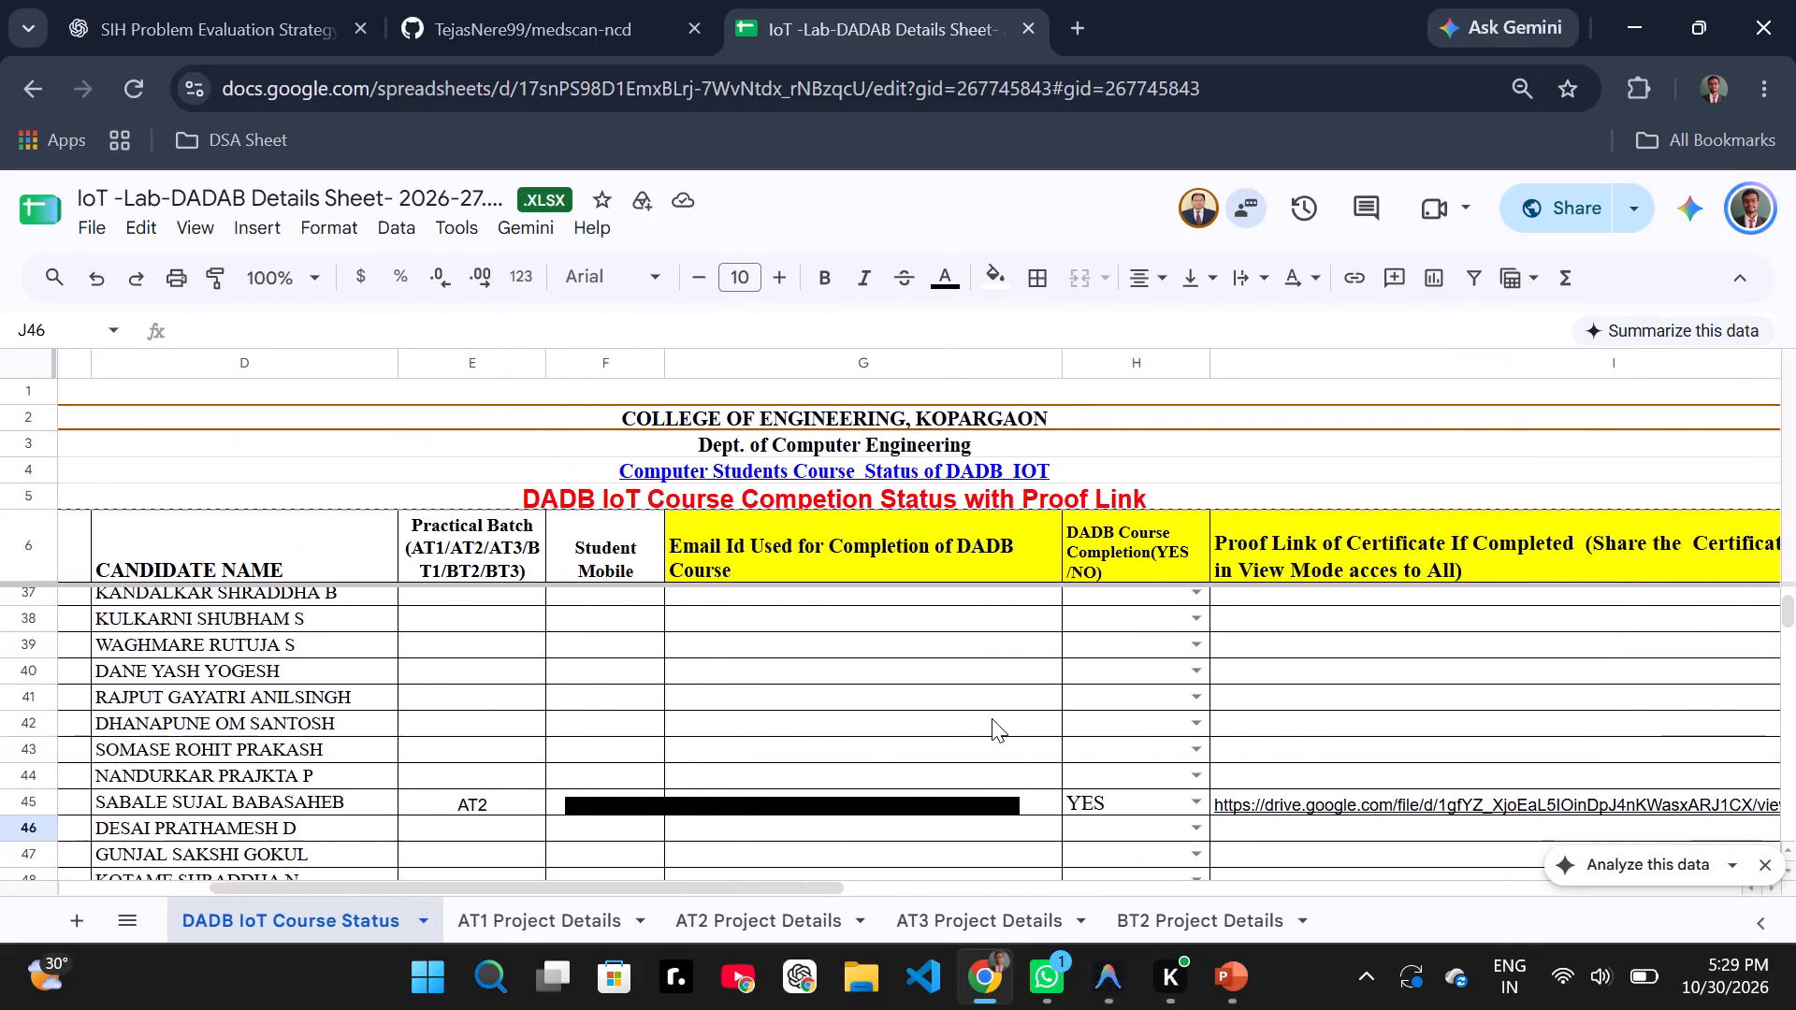
scroll(992, 718, "right", 1)
scroll(542, 782, "up", 2)
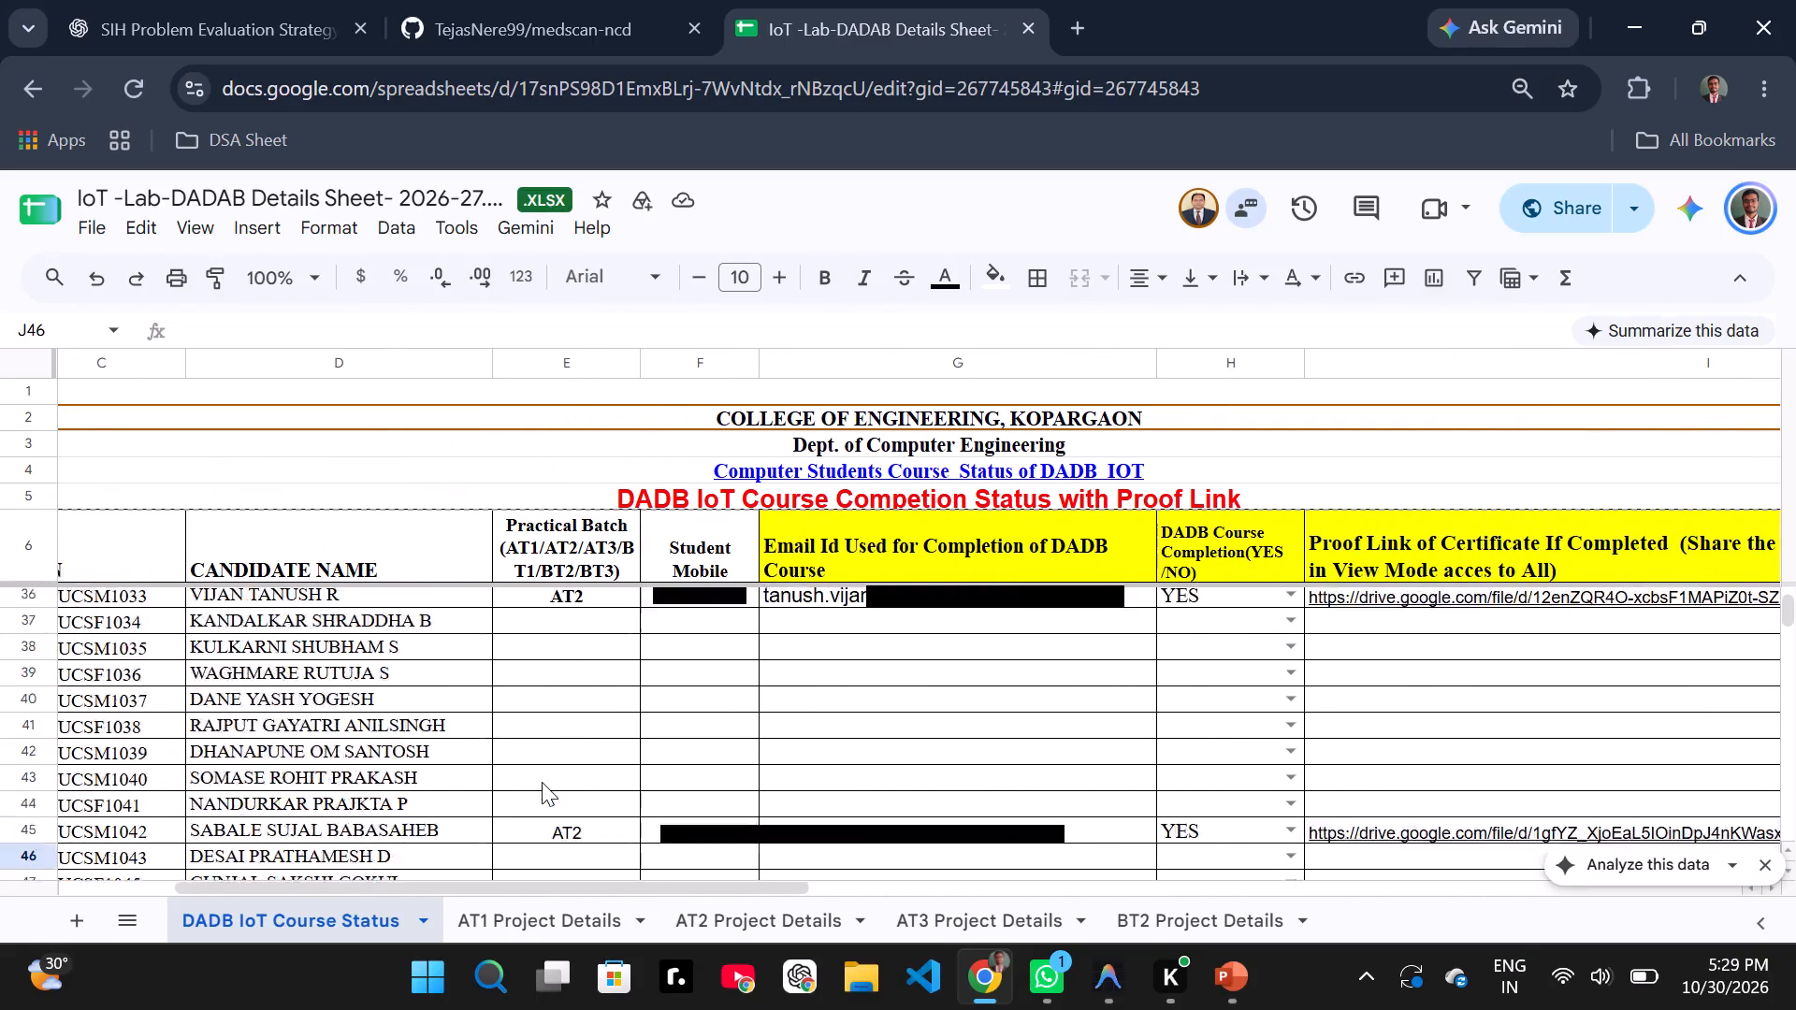
scroll(542, 782, "up", 6)
scroll(910, 592, "up", 1)
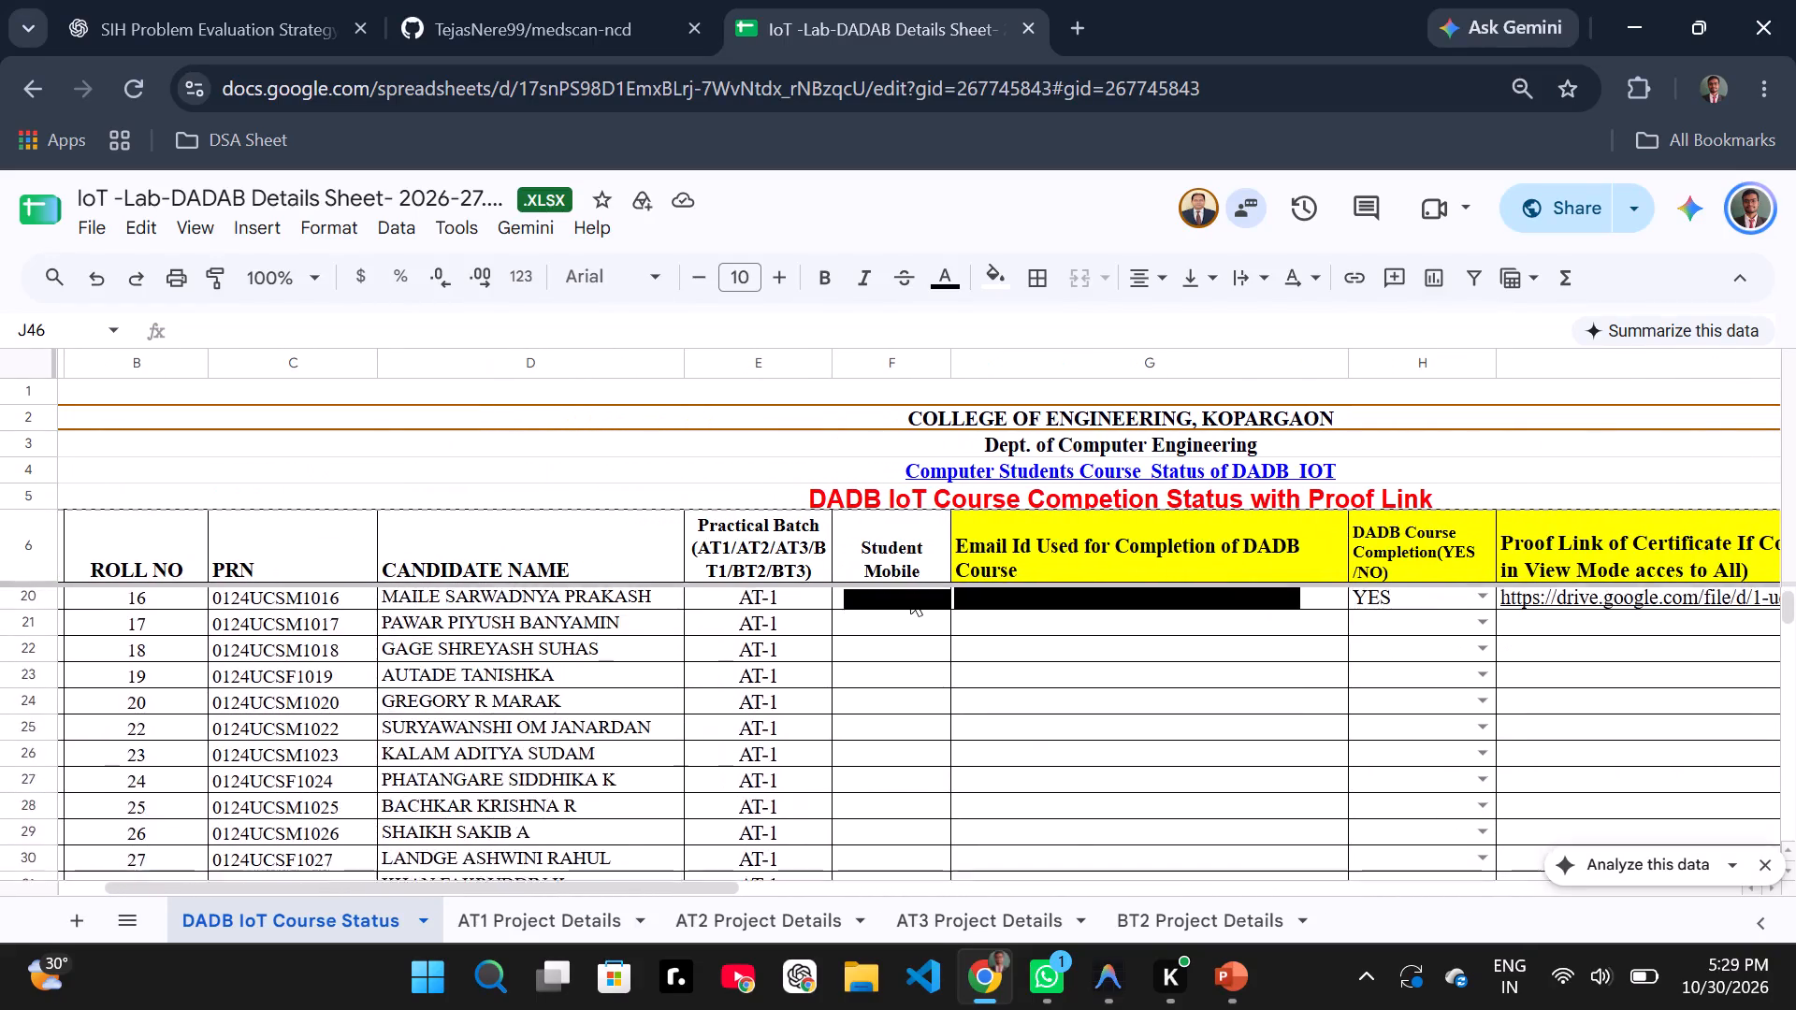
scroll(910, 592, "up", 4)
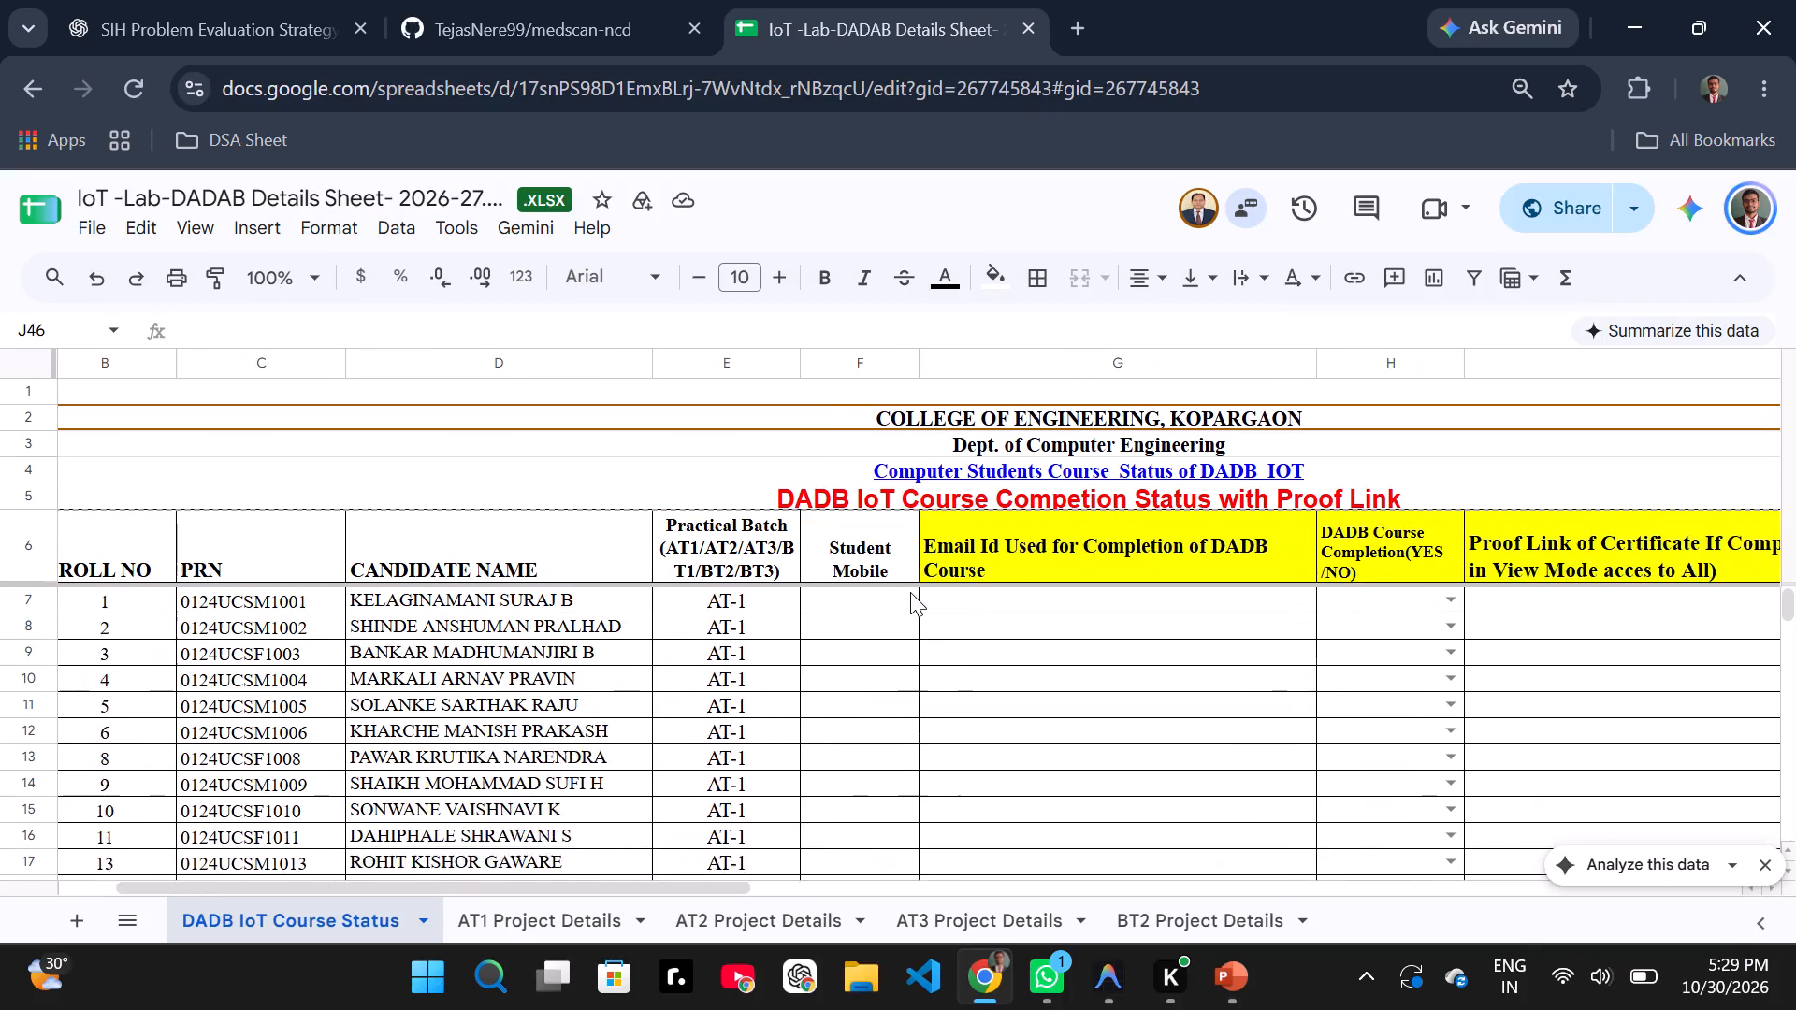
scroll(860, 711, "down", 1)
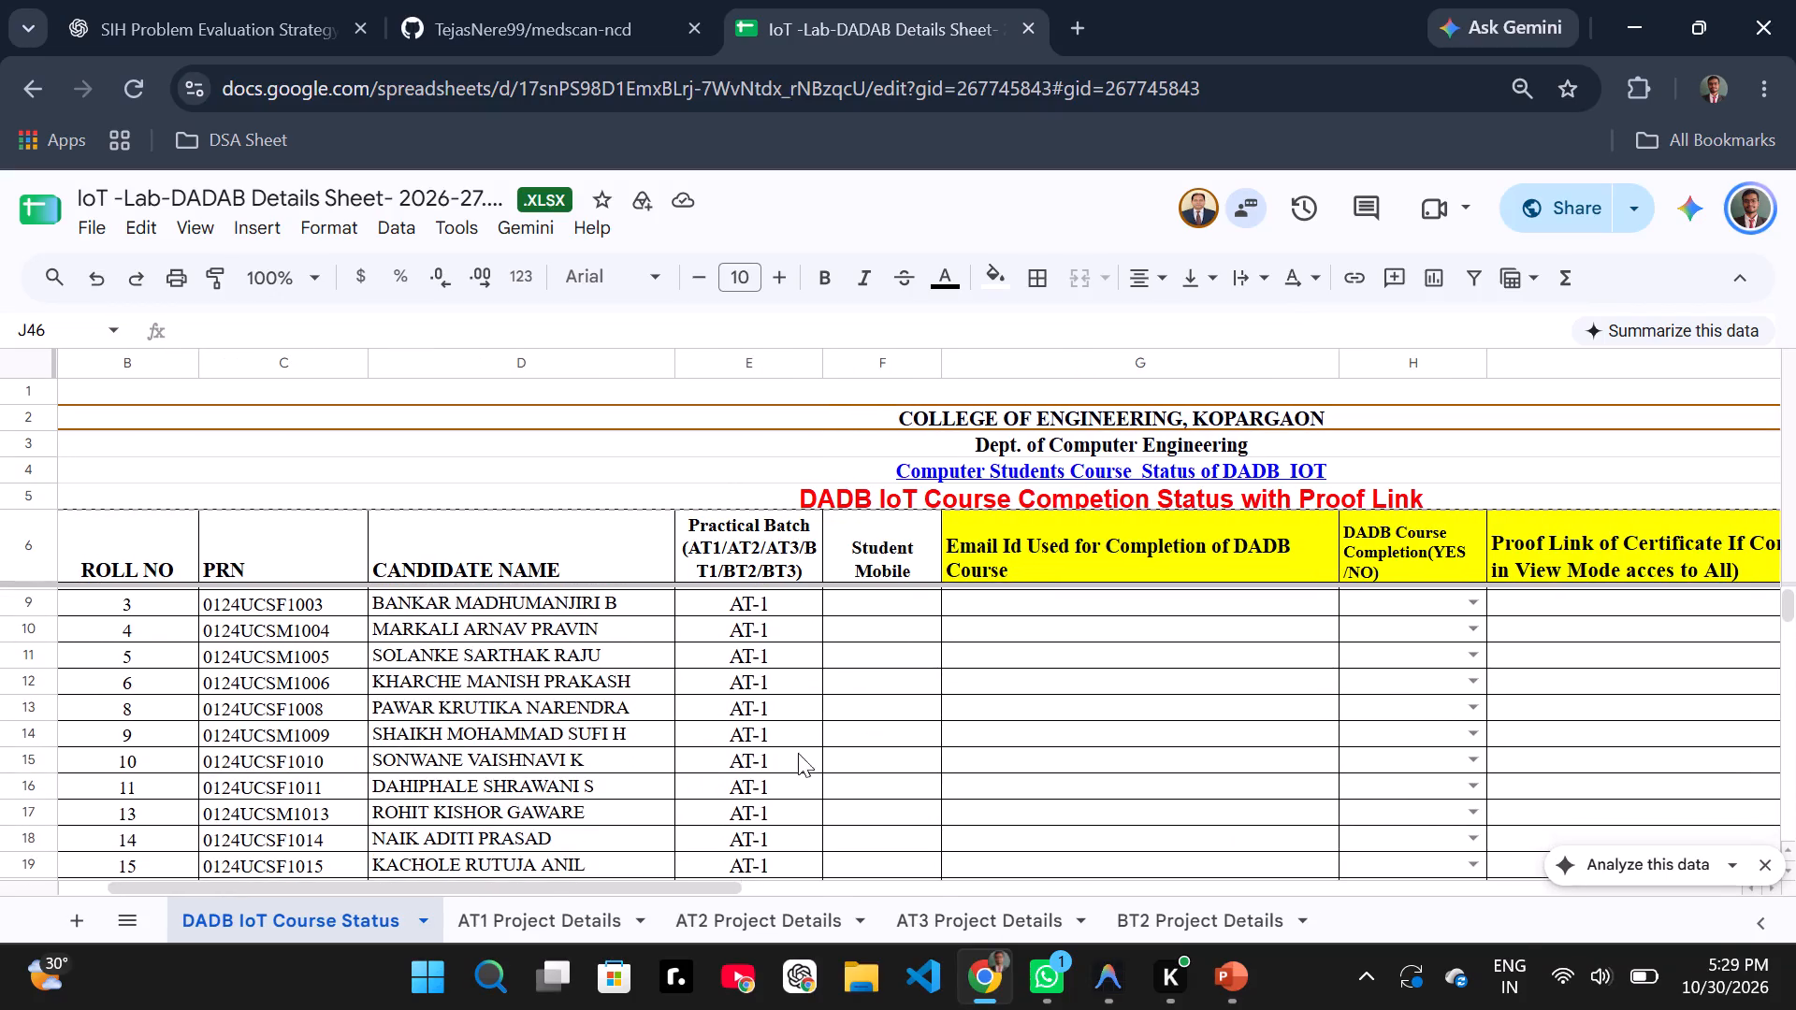
Look through the AT-1 batch rows of the DADB IoT Course Status sheet, checking the student mobile, email and course completion columns.
left_click(870, 805)
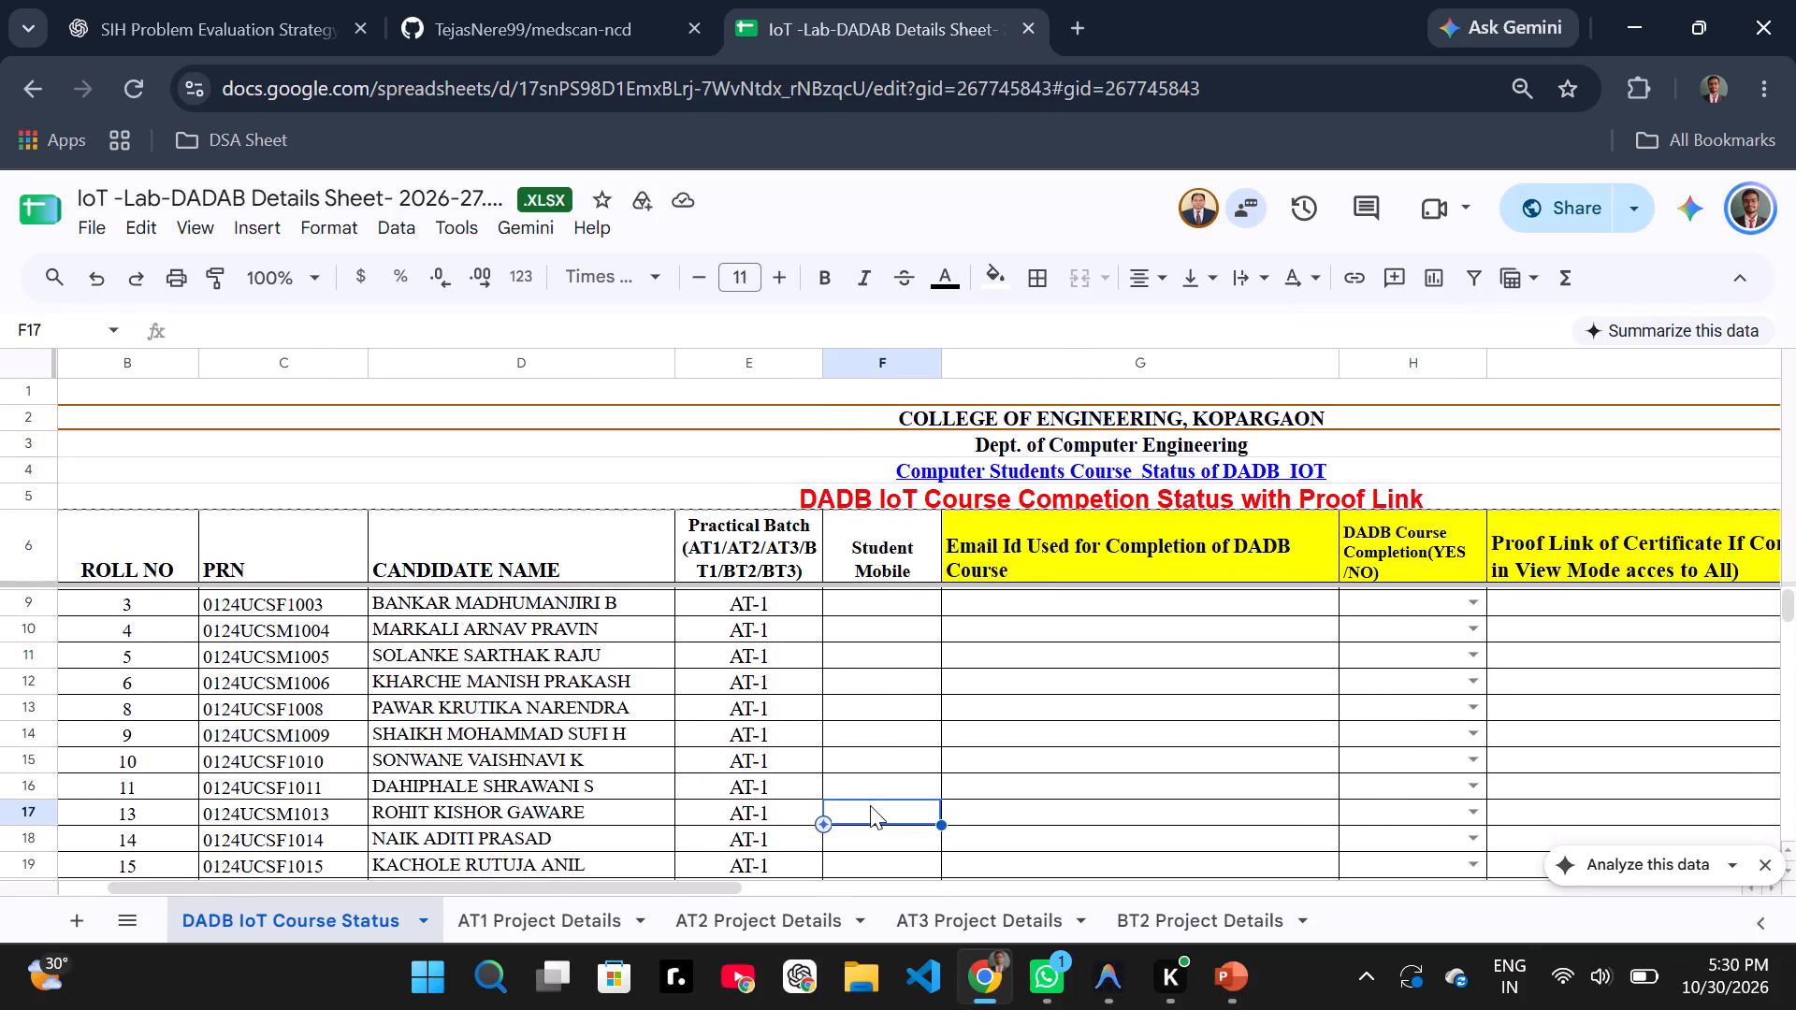
scroll(870, 805, "down", 1)
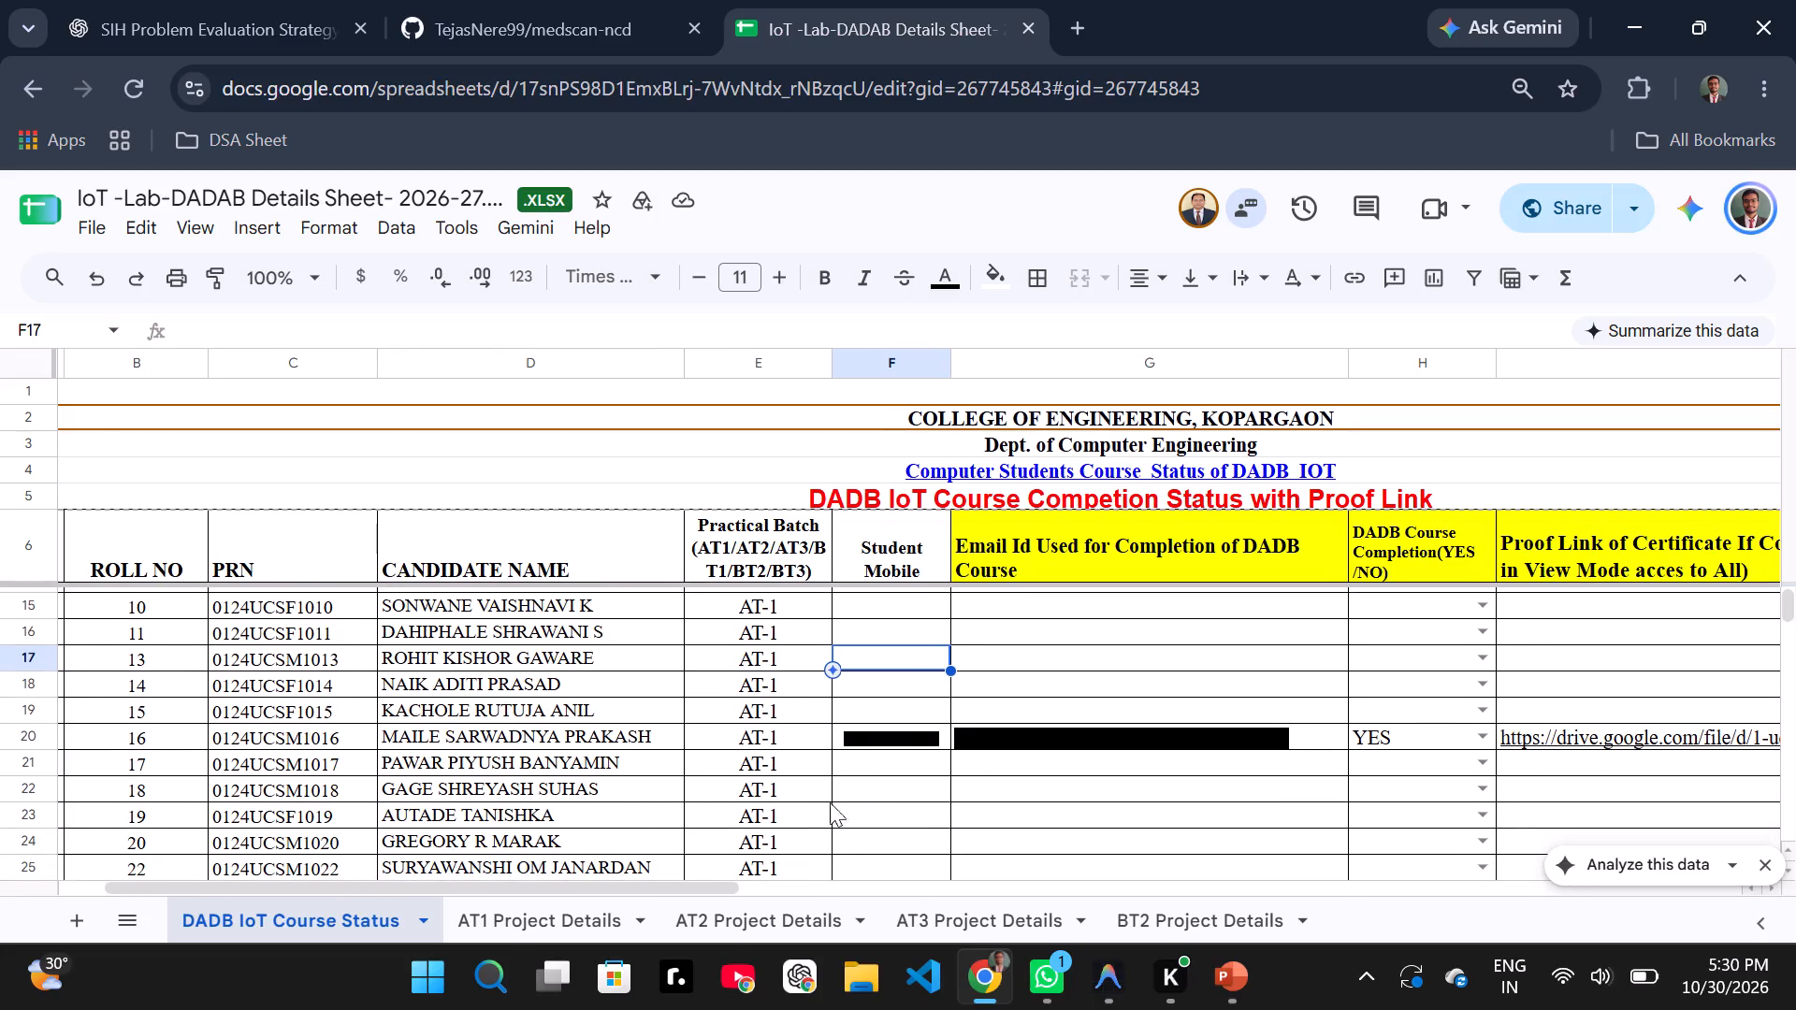
scroll(767, 815, "down", 2)
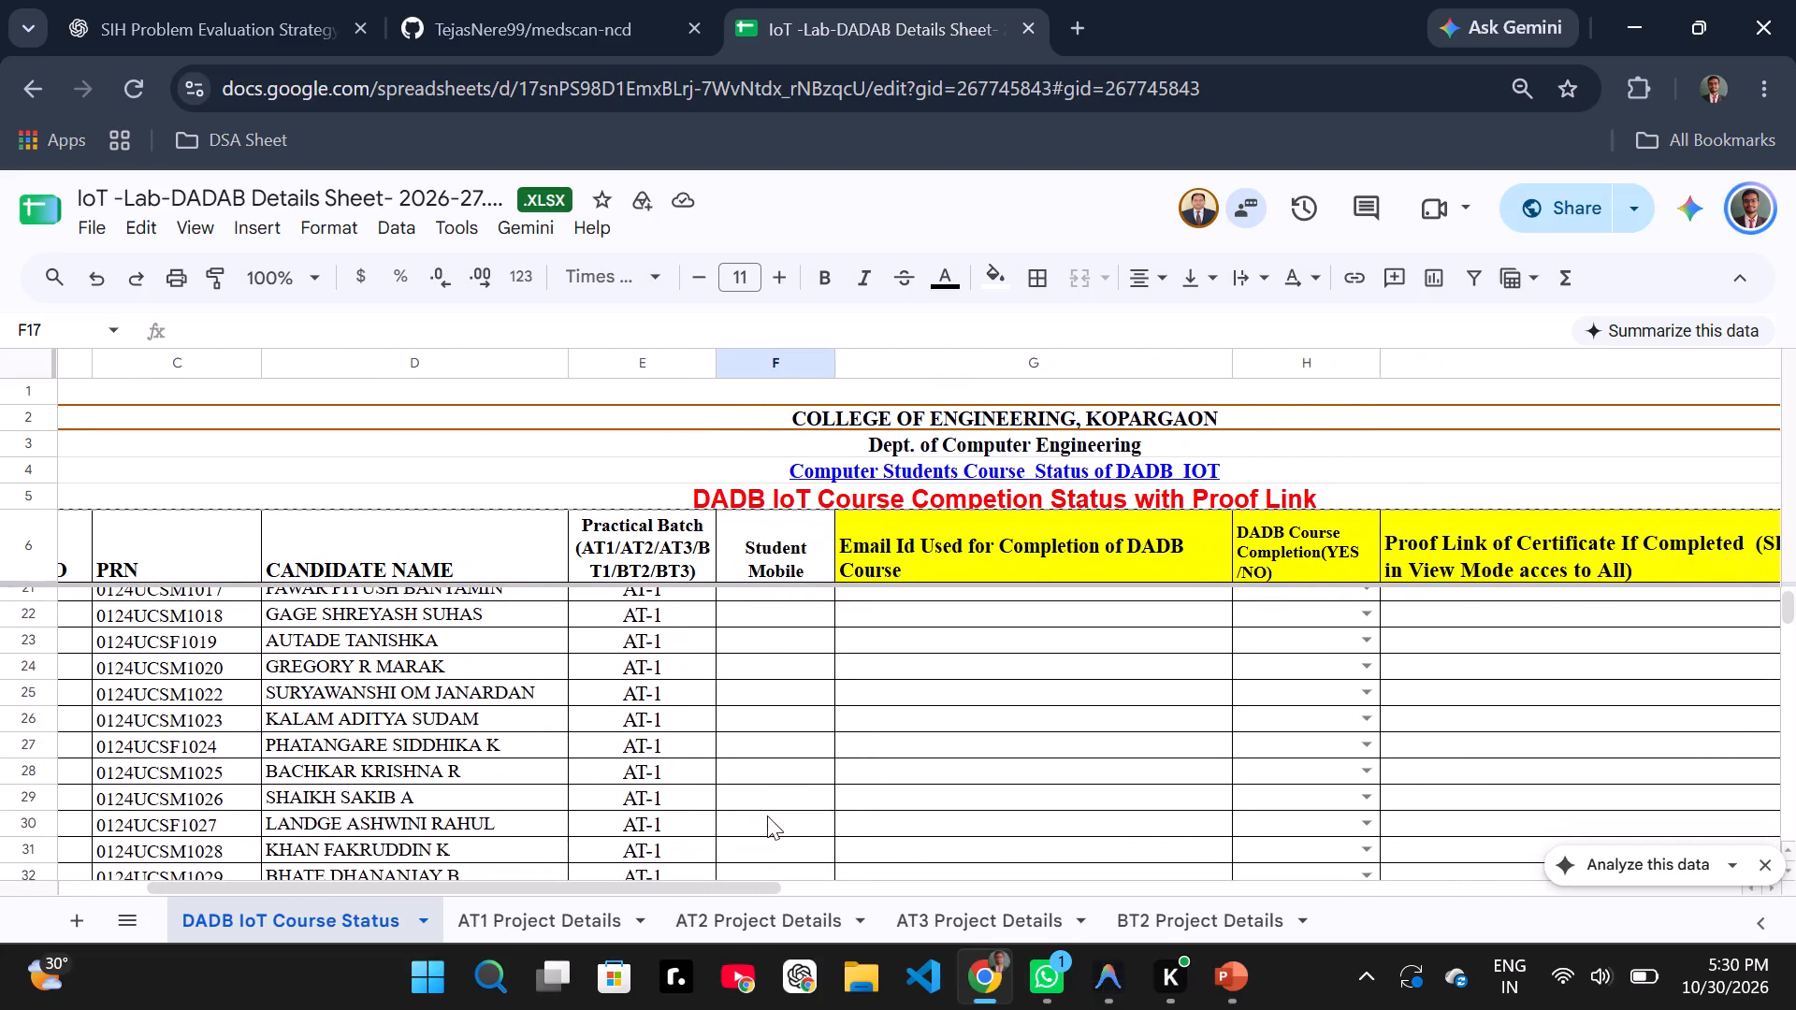
left_click(738, 743)
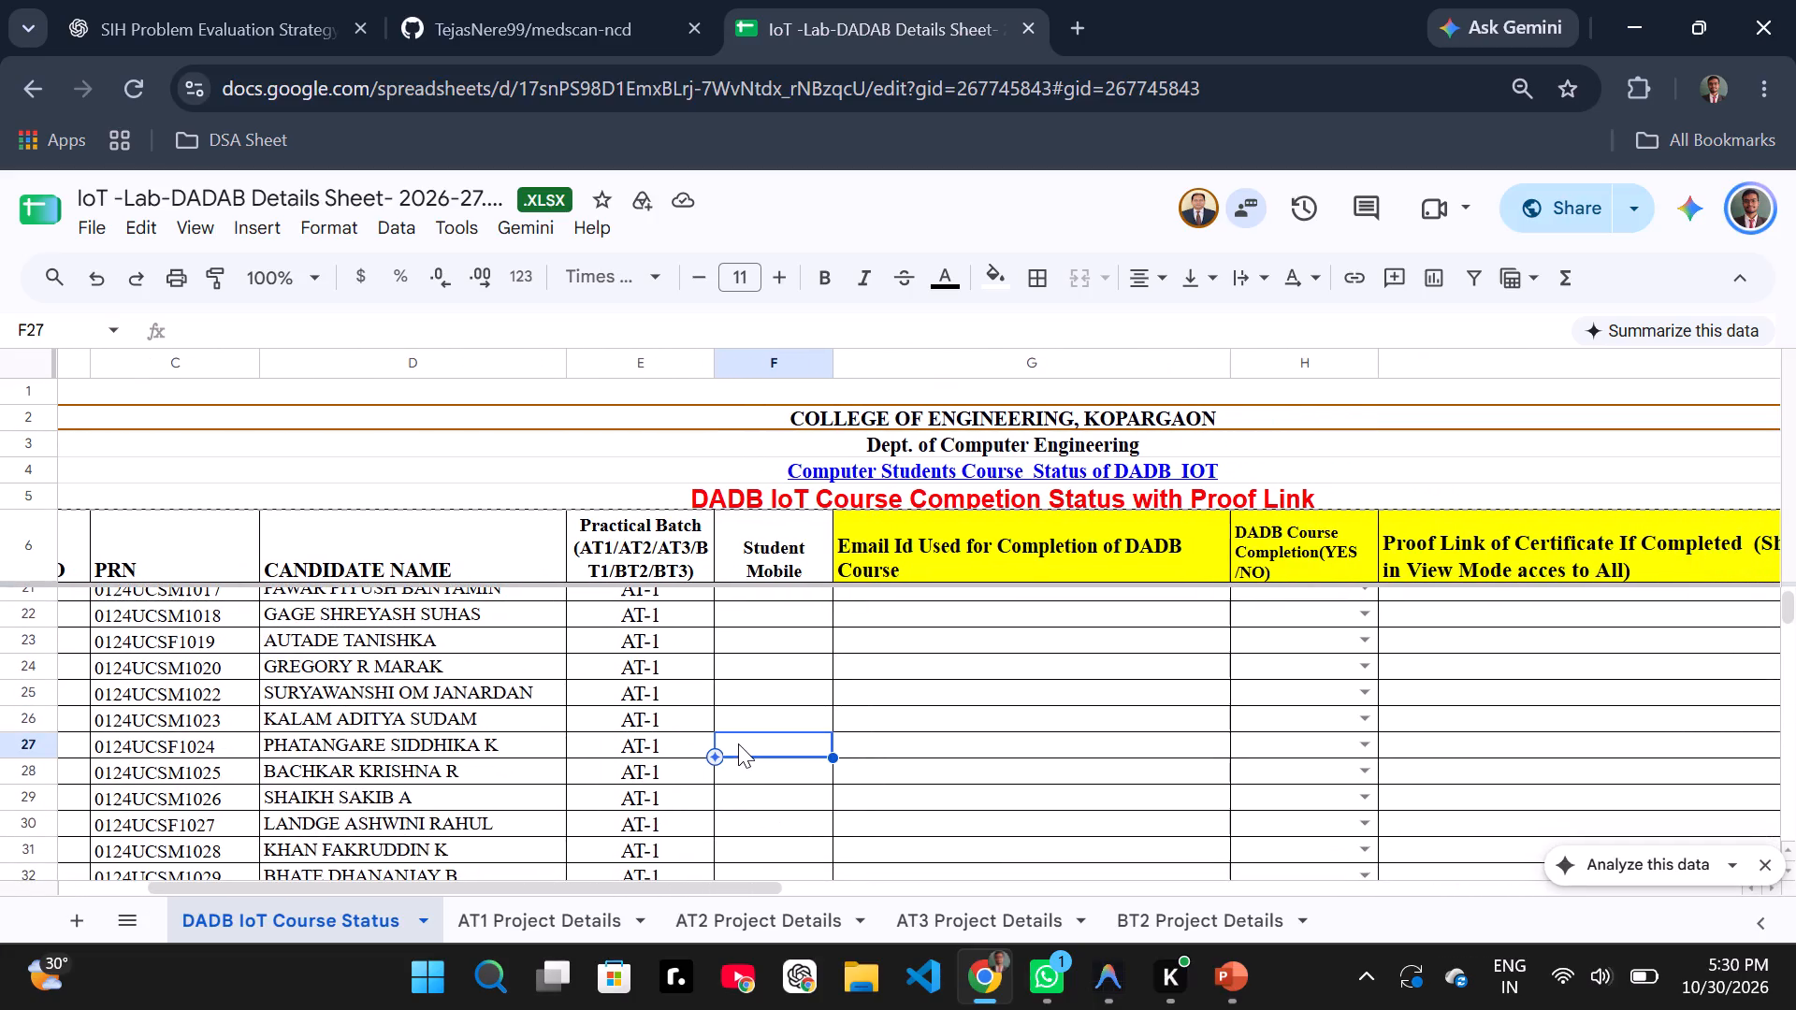
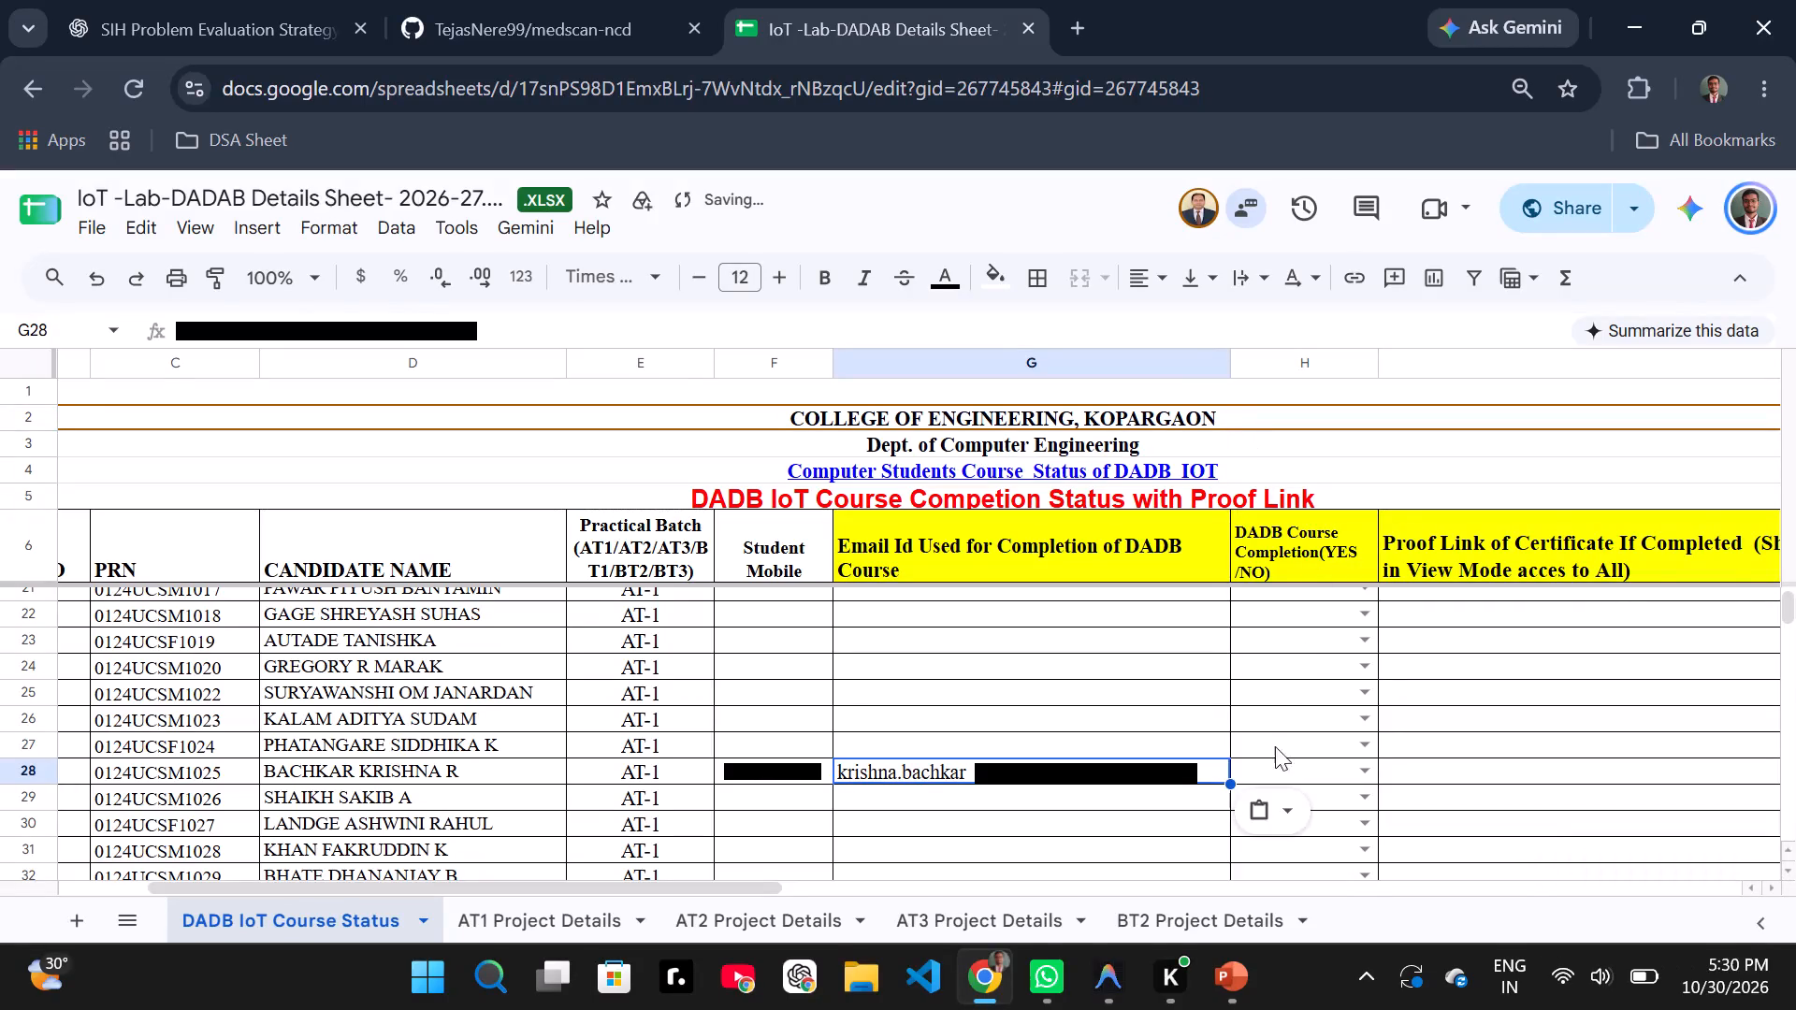
Set the DADB Course Completion status to YES for the AT-1 student in row 28, and go to that row's proof link cell.
left_click(1266, 778)
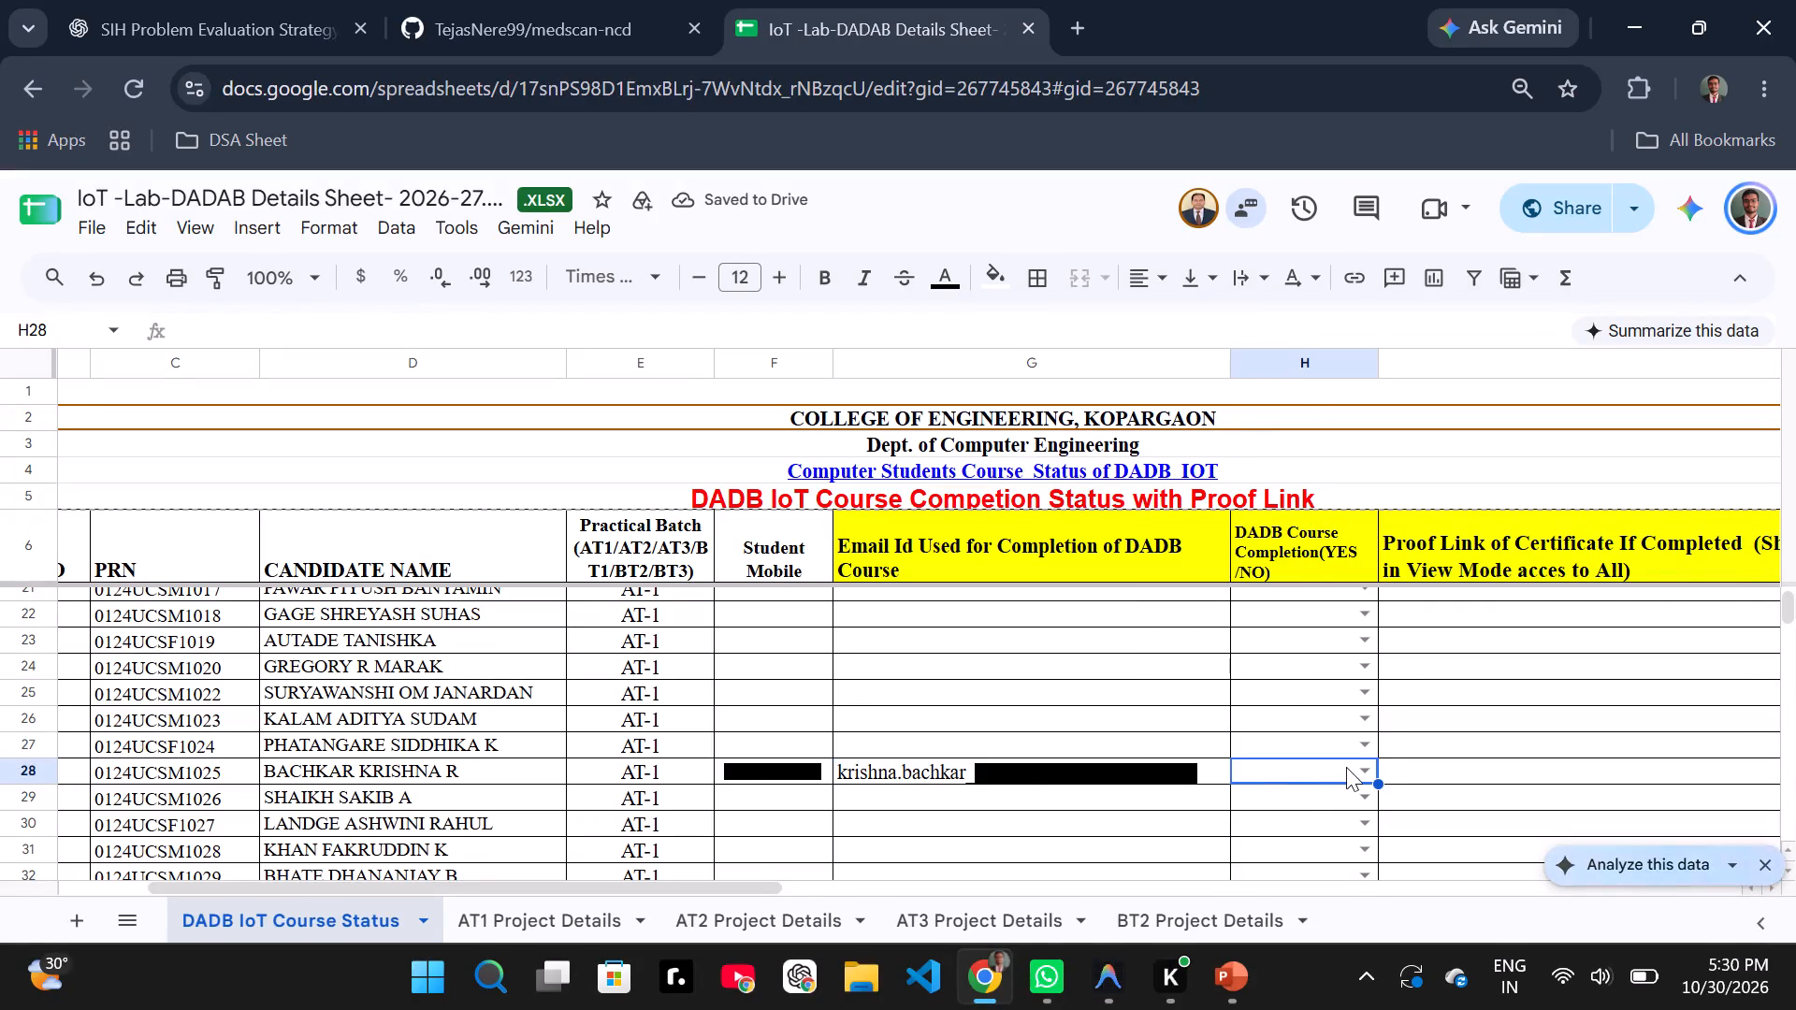
left_click(1374, 772)
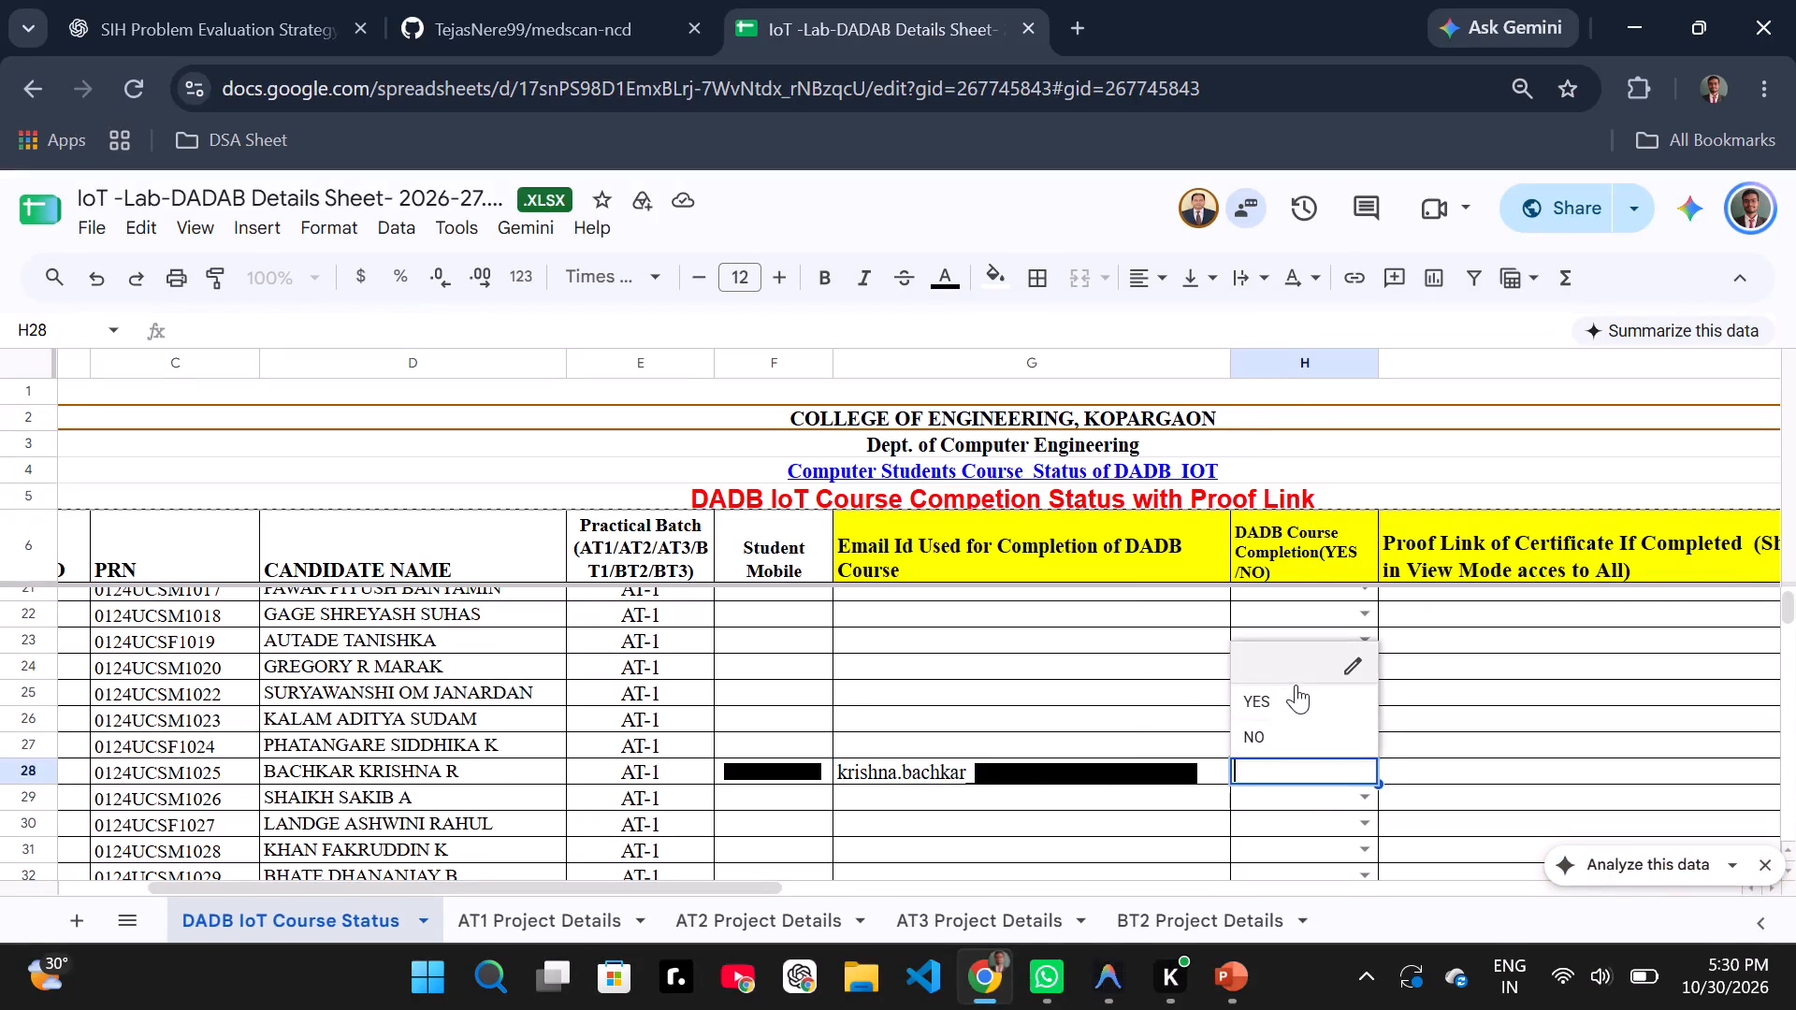
left_click(1295, 711)
left_click(1435, 778)
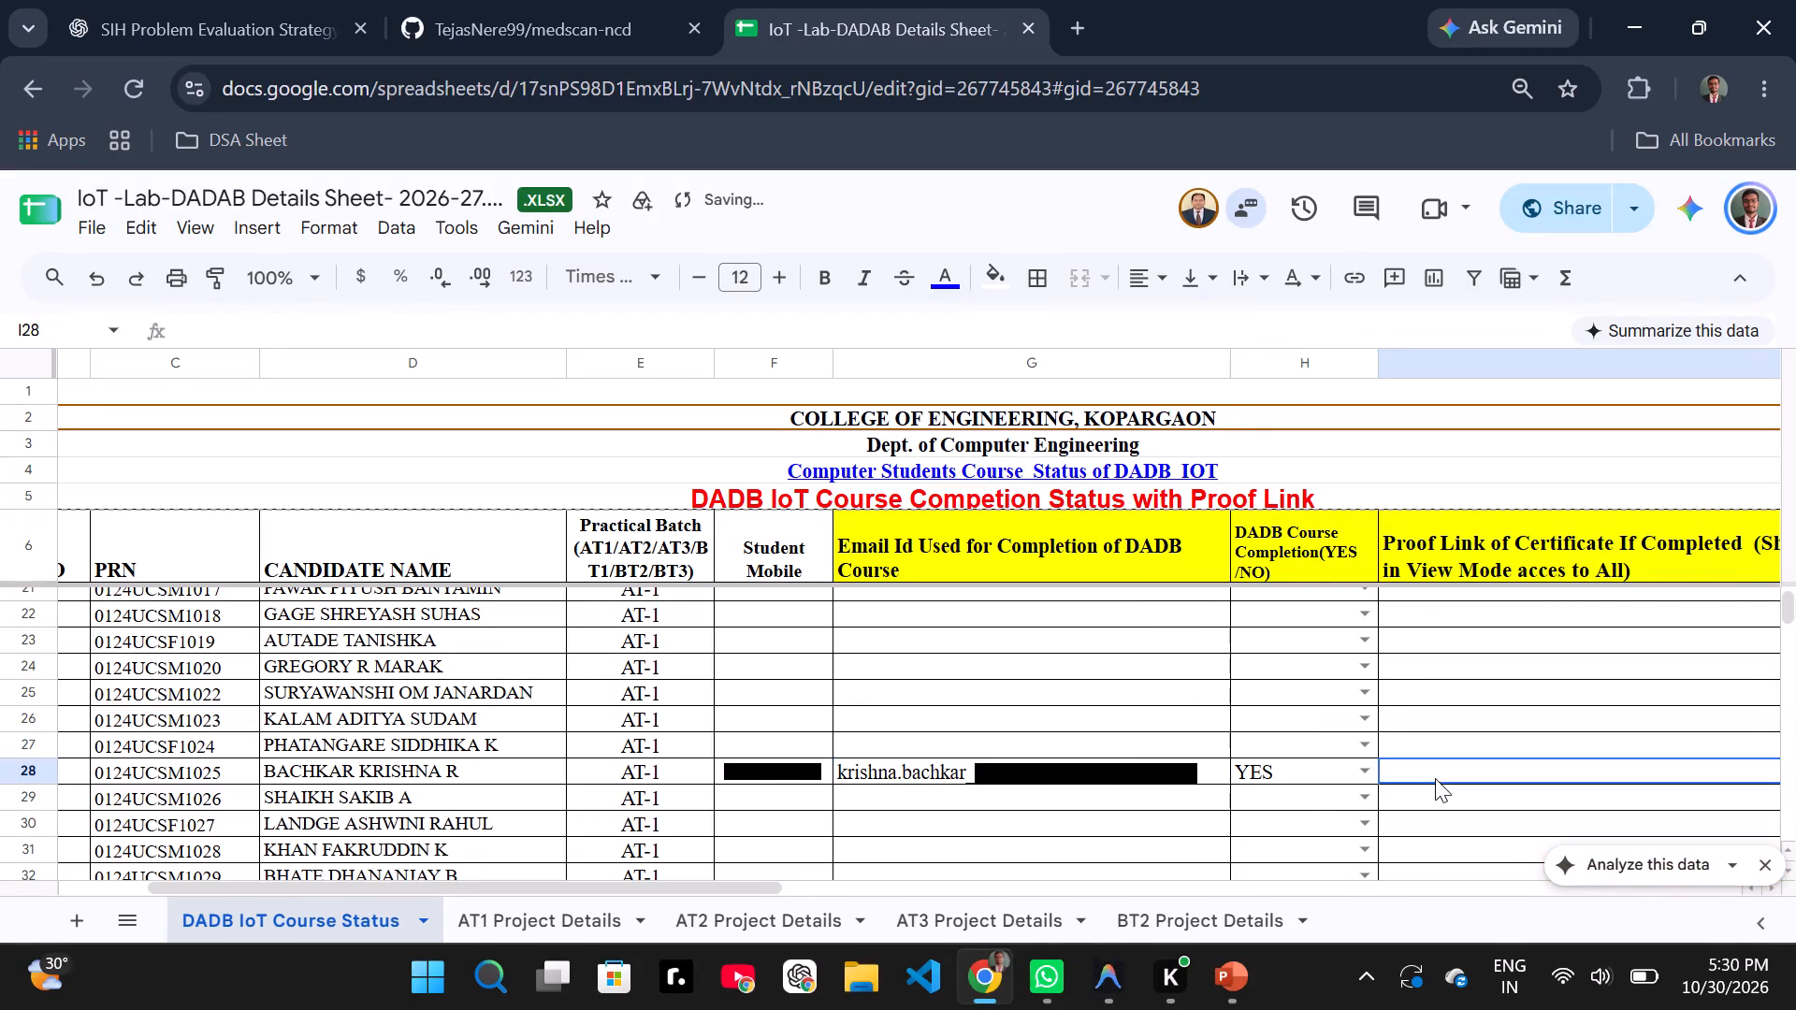
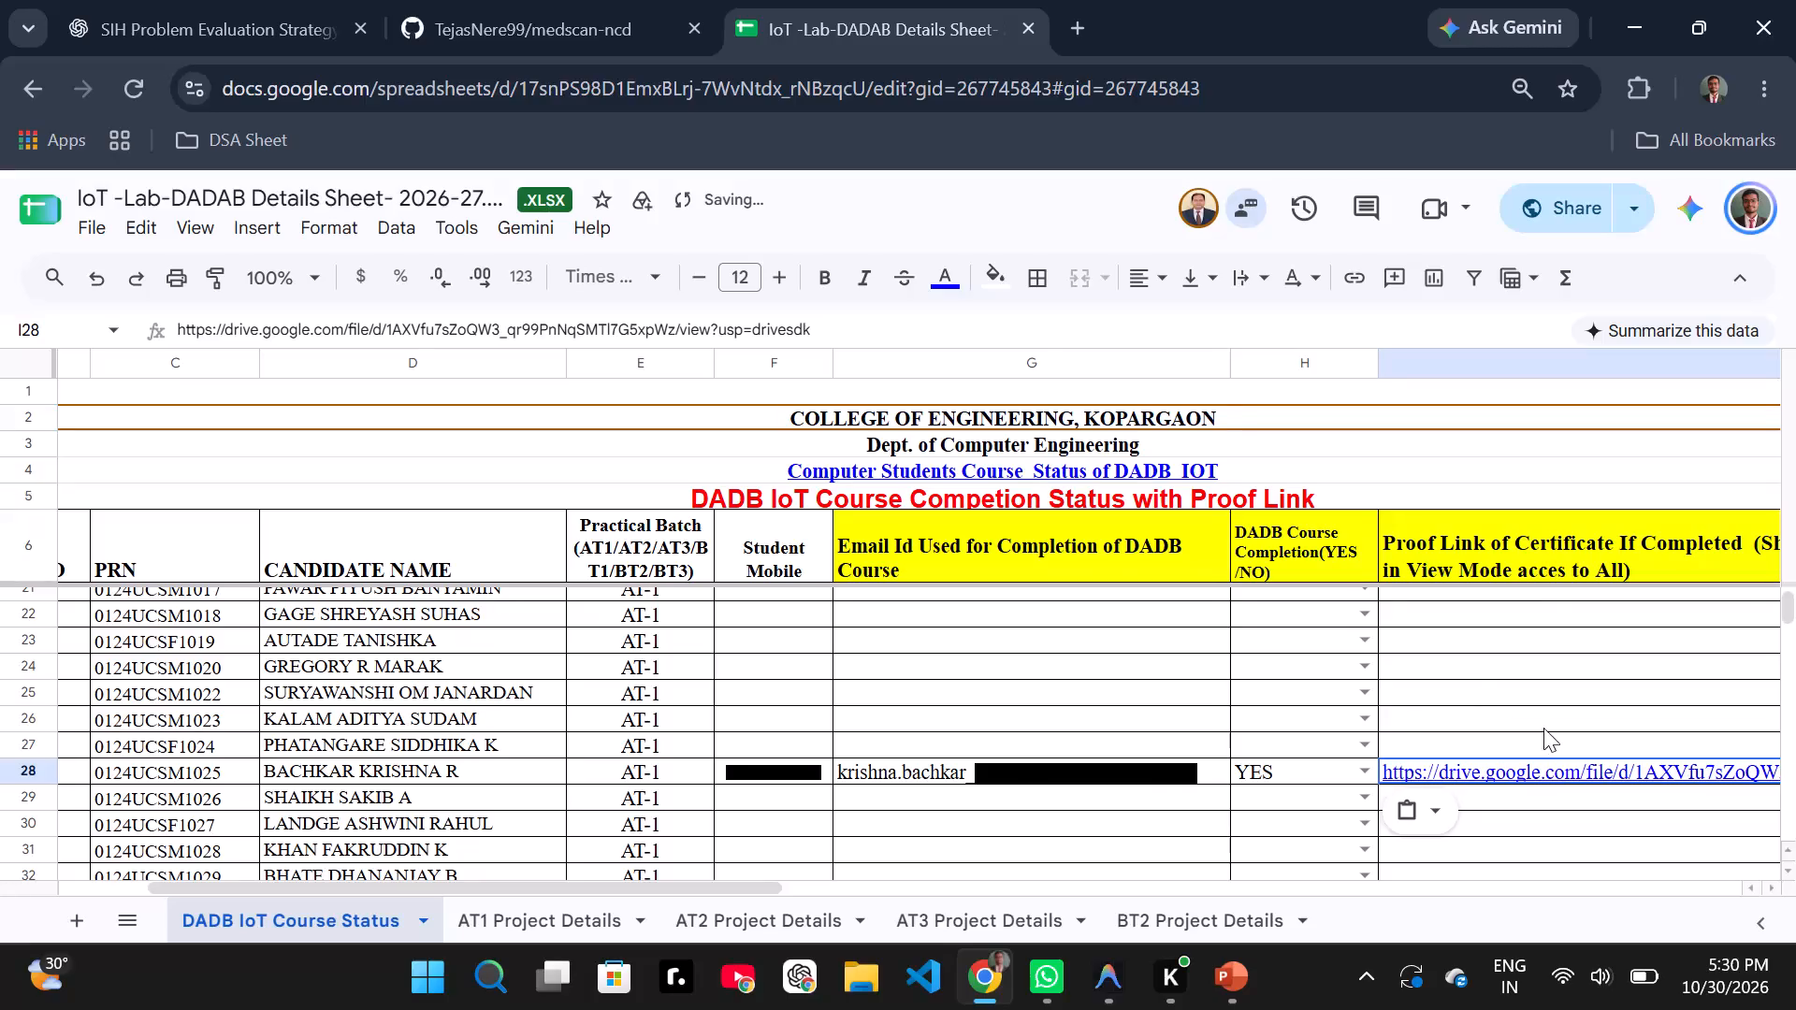
Examine the AT-1 batch rows' course completion, proof link and DADB score columns in the DADB IoT Course Status sheet.
scroll(1543, 728, "left", 6)
scroll(1392, 770, "up", 1)
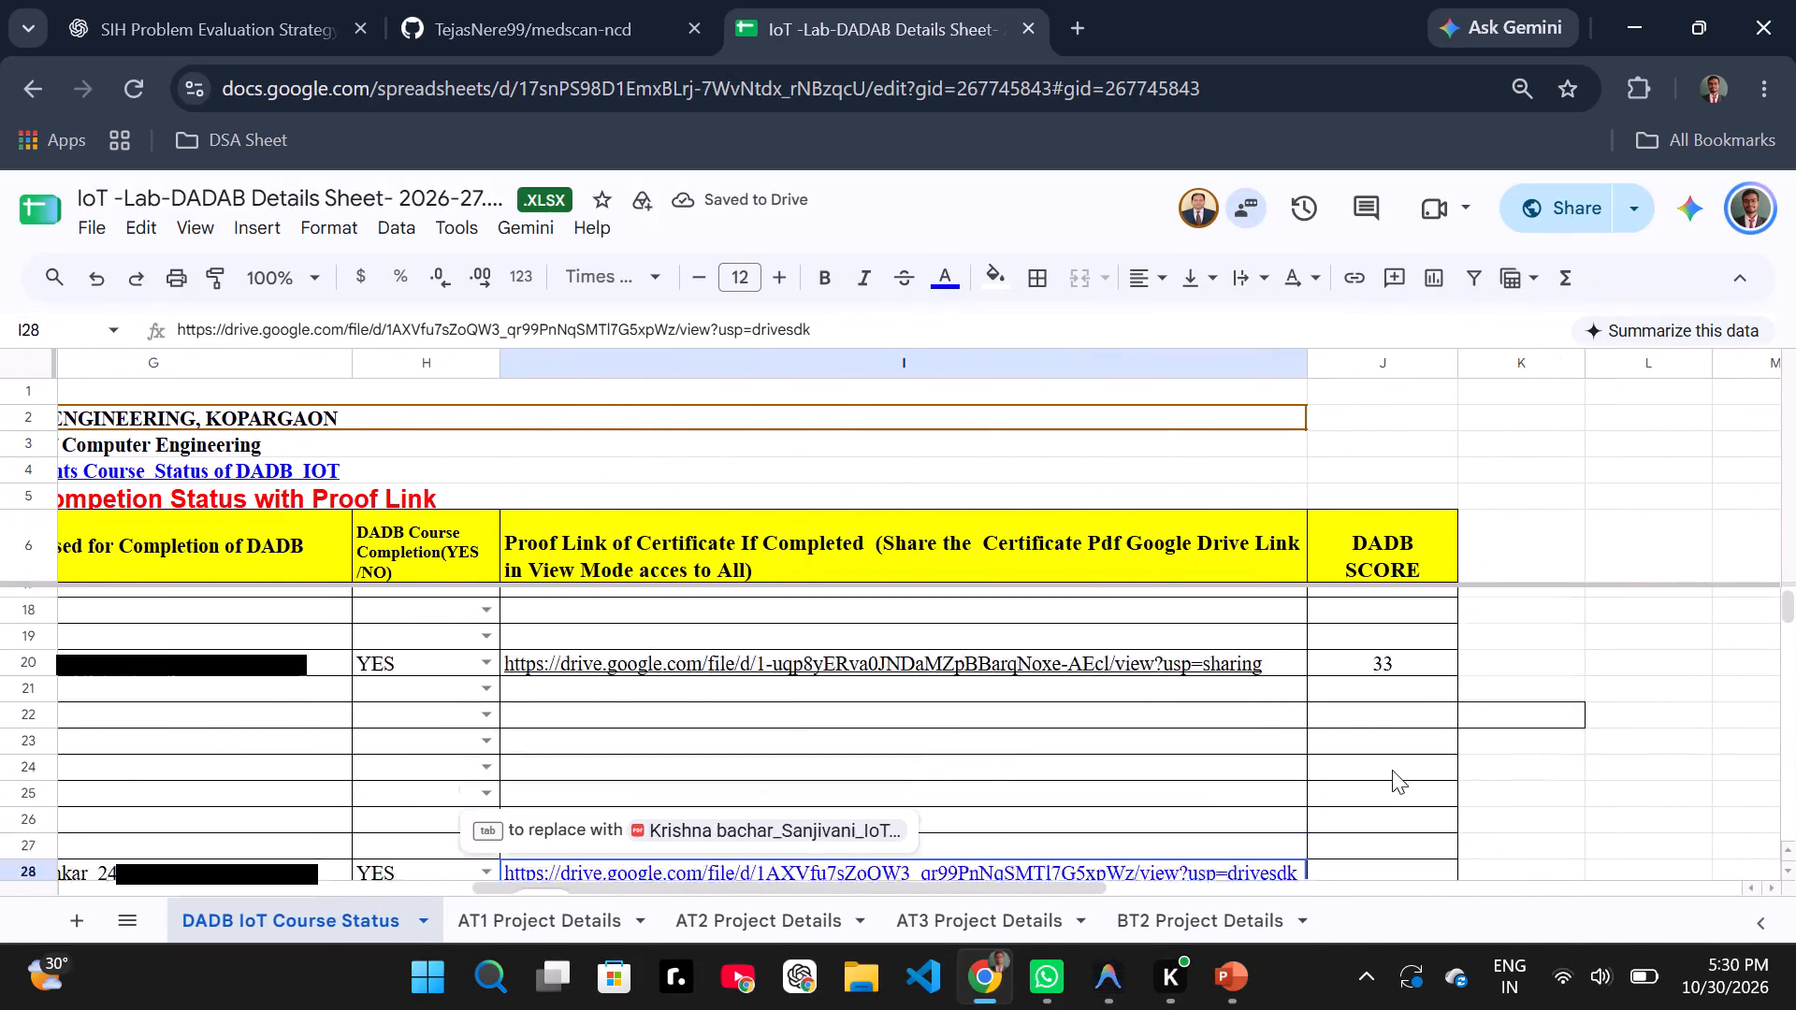
scroll(1392, 770, "up", 3)
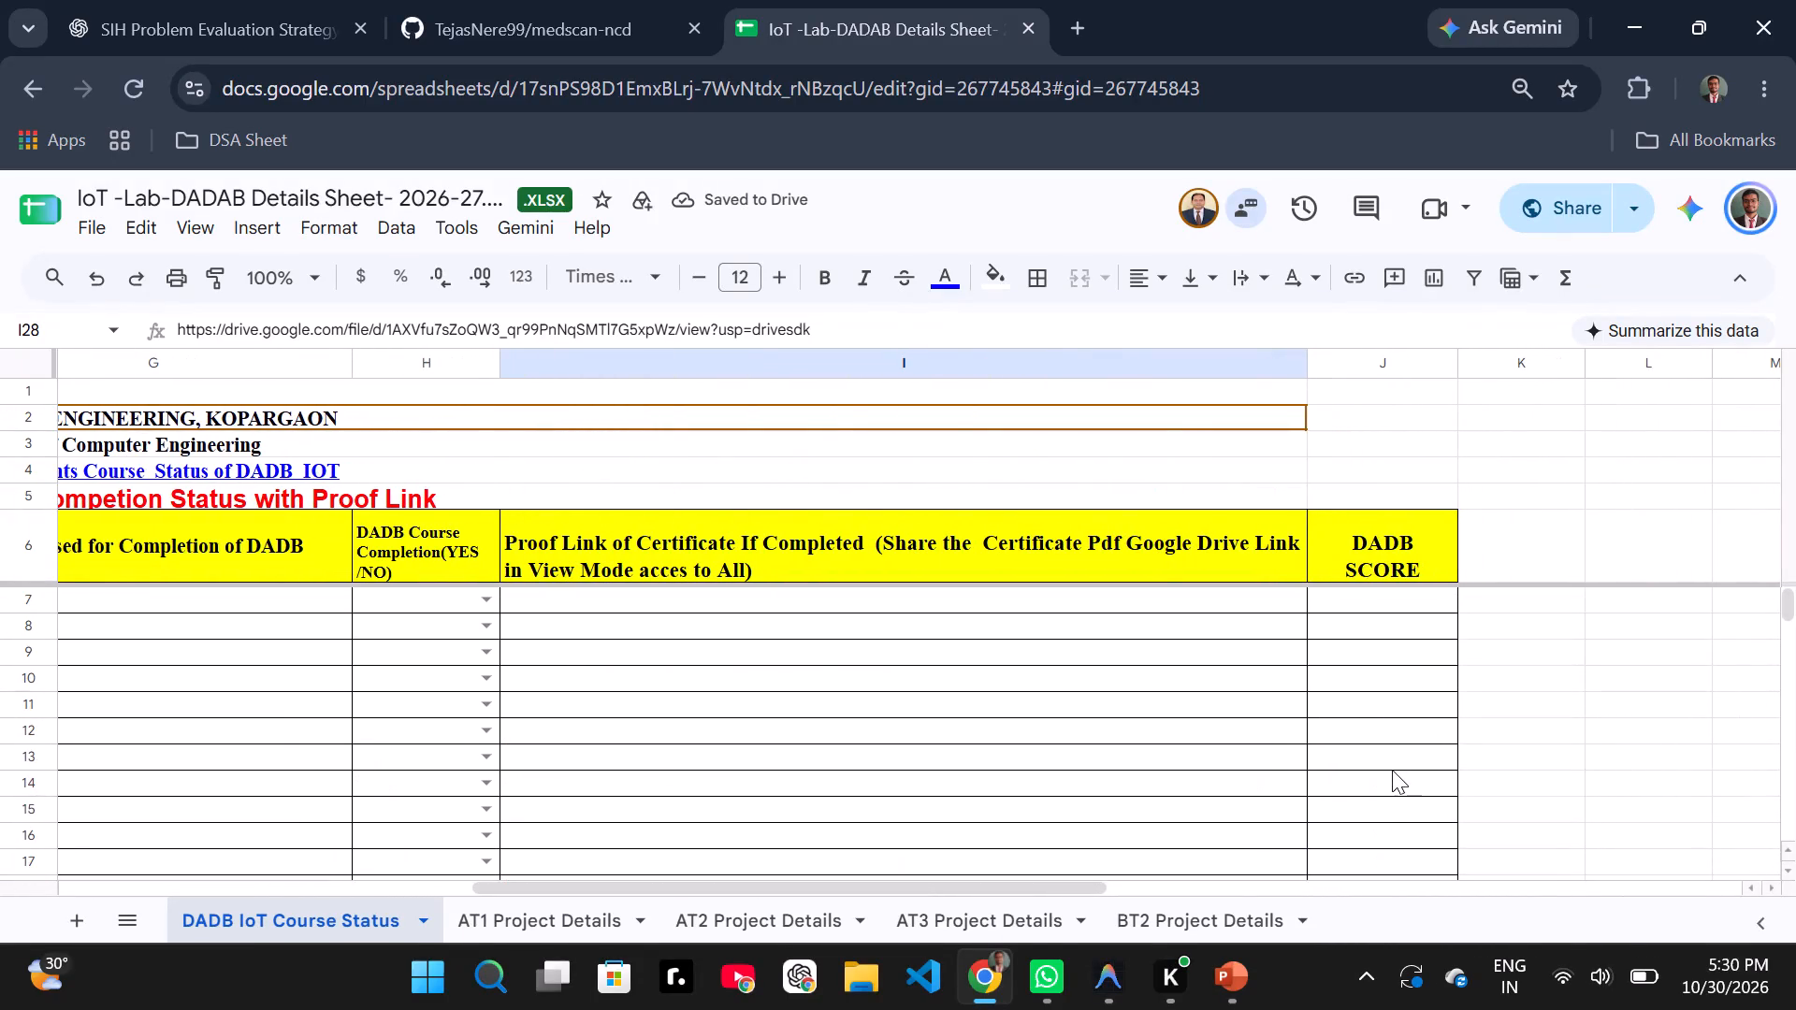
scroll(1392, 770, "up", 1)
scroll(1392, 770, "down", 1)
scroll(1392, 770, "up", 1)
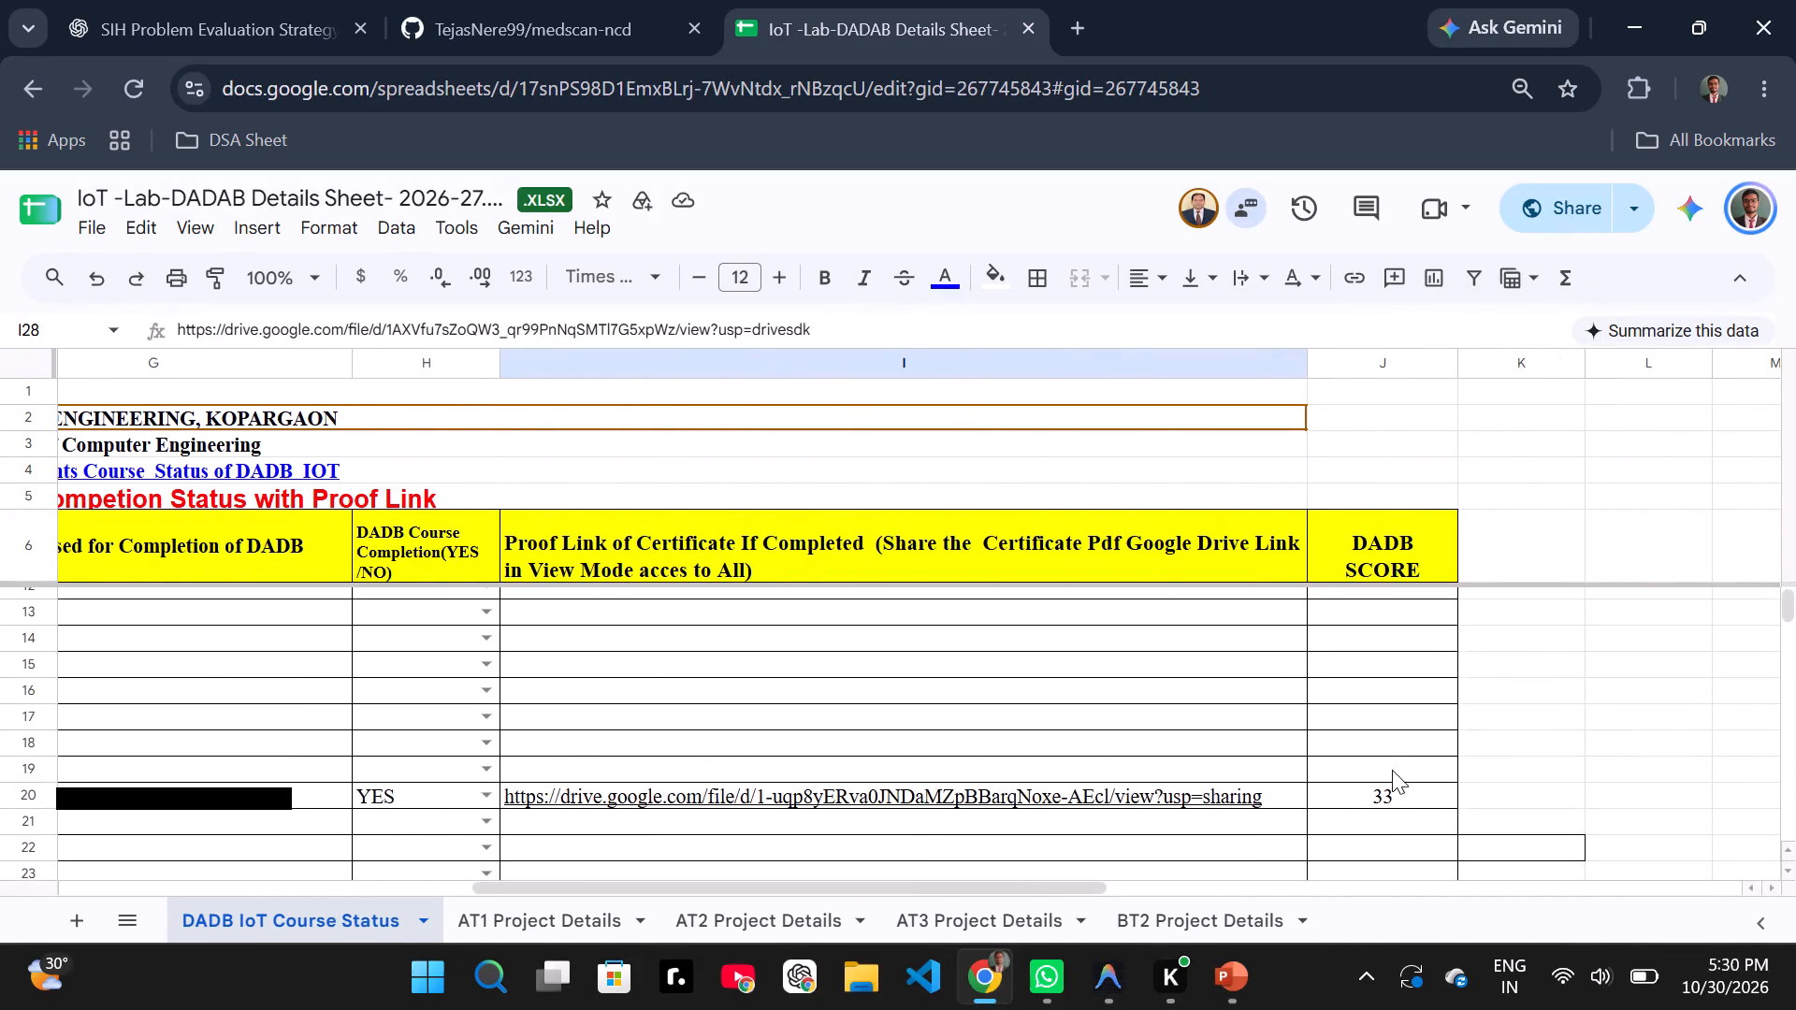
scroll(1392, 770, "down", 1)
scroll(1392, 770, "up", 1)
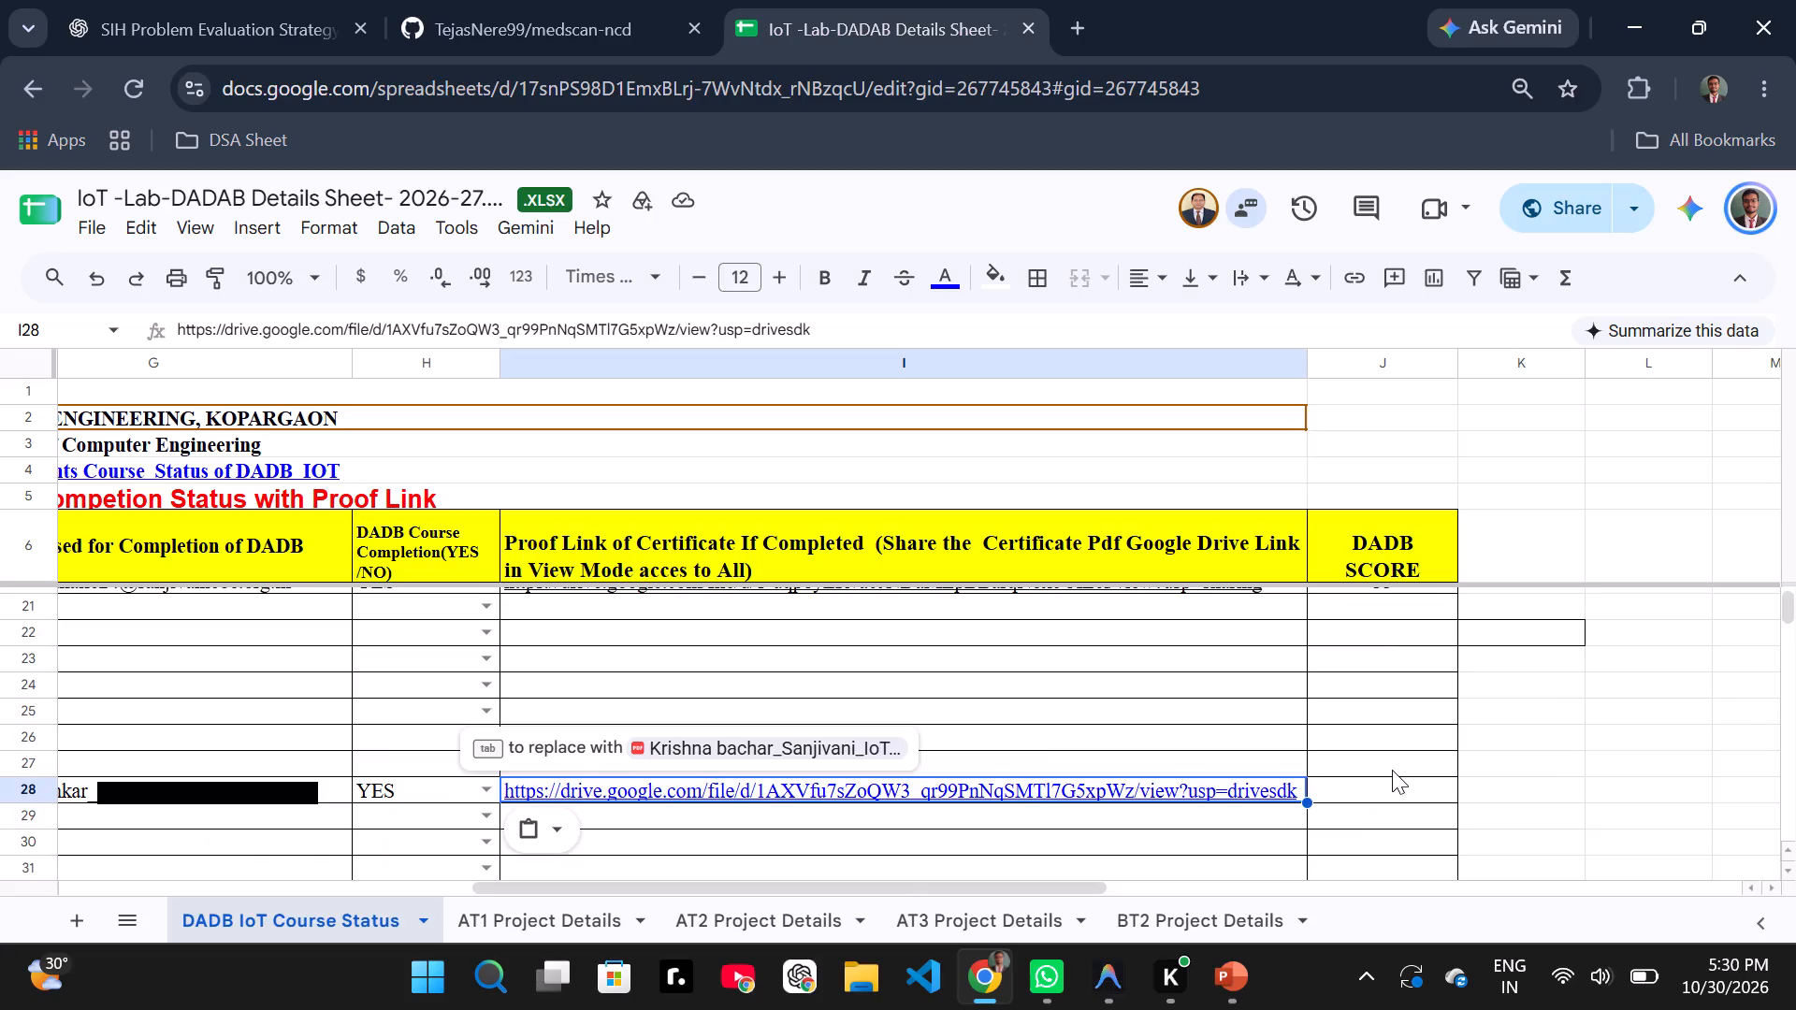
scroll(1392, 770, "up", 3)
scroll(1392, 770, "right", 1)
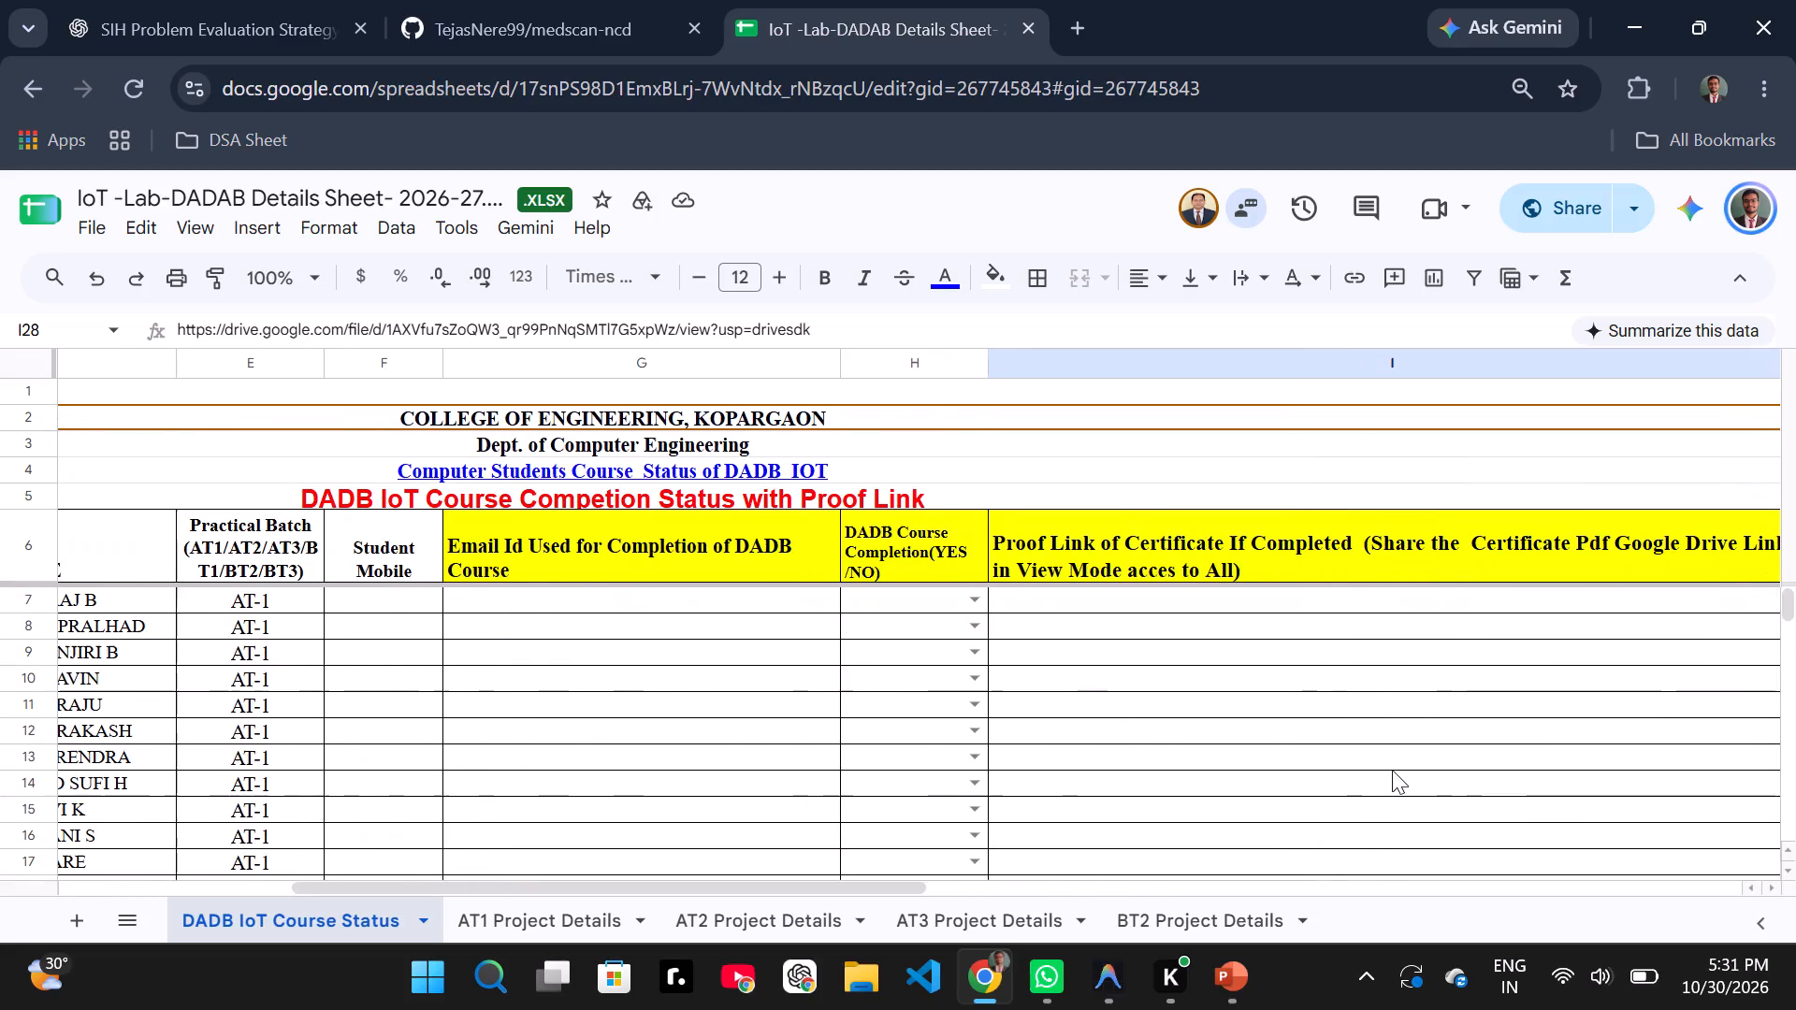
Enter 89% as the DADB score for the AT-1 student in row 28, beside the new certificate proof link.
scroll(1392, 770, "down", 1)
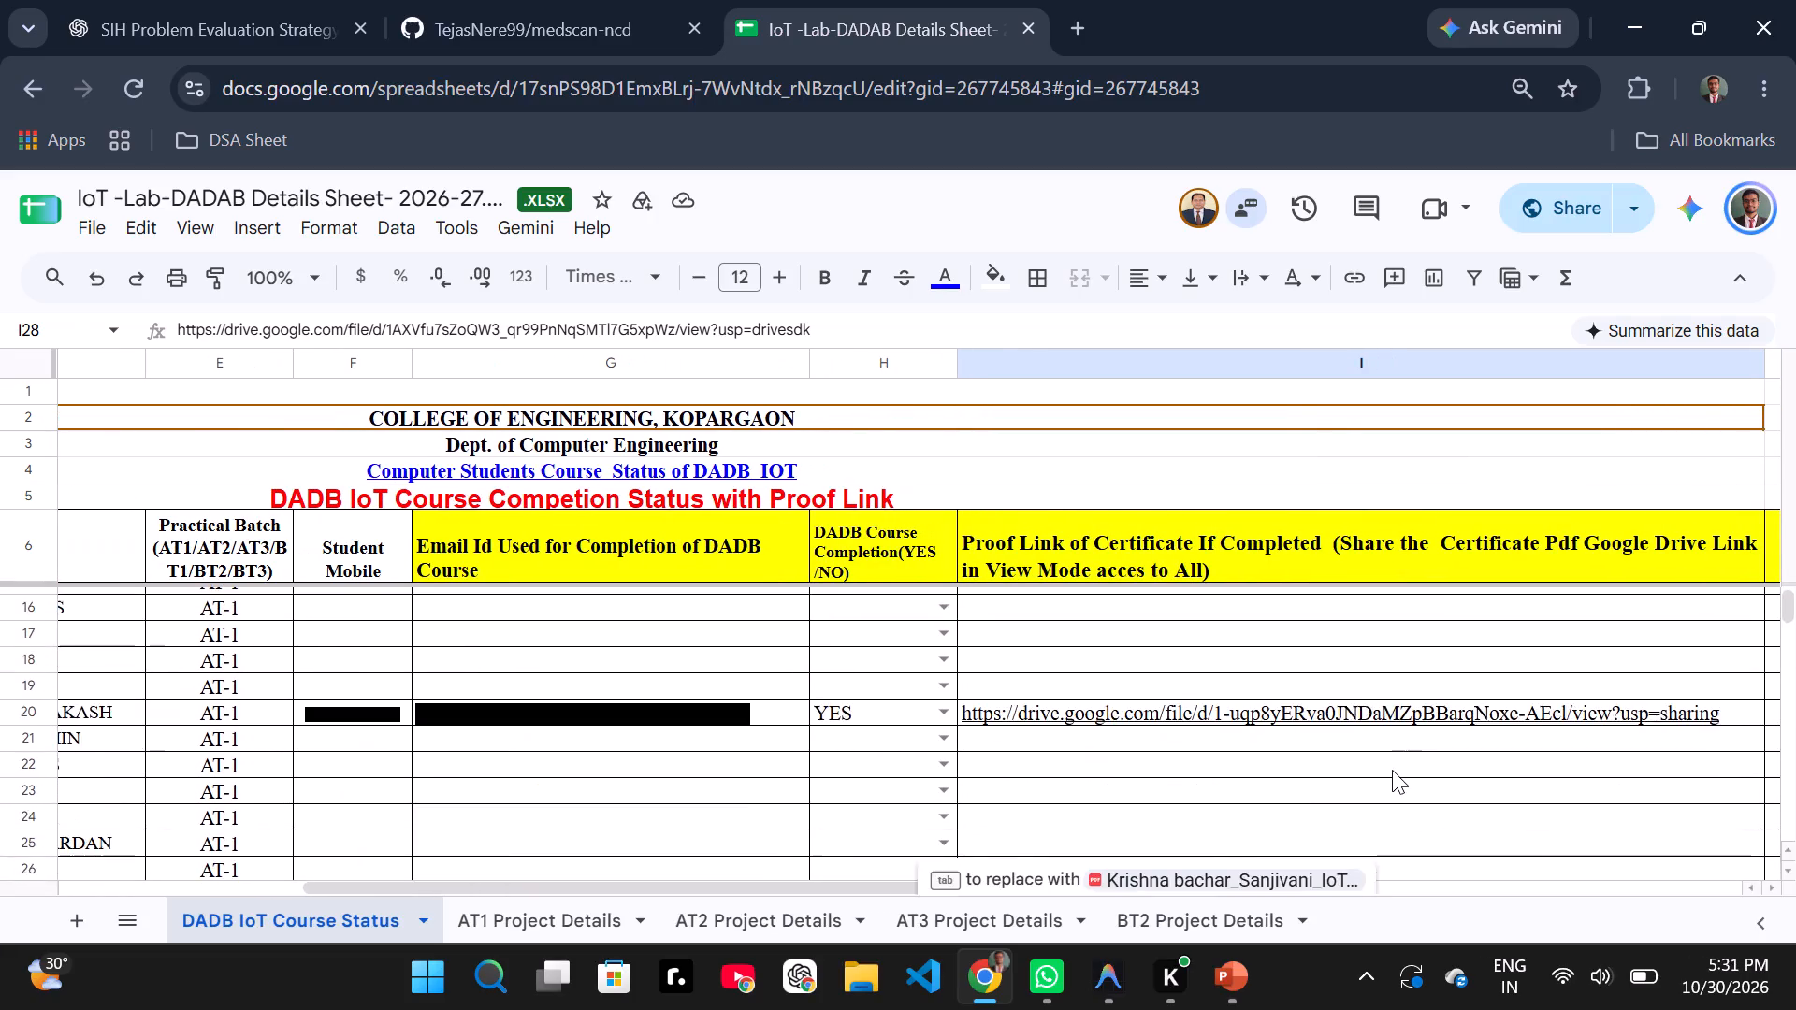
scroll(1392, 770, "down", 1)
scroll(1392, 770, "left", 5)
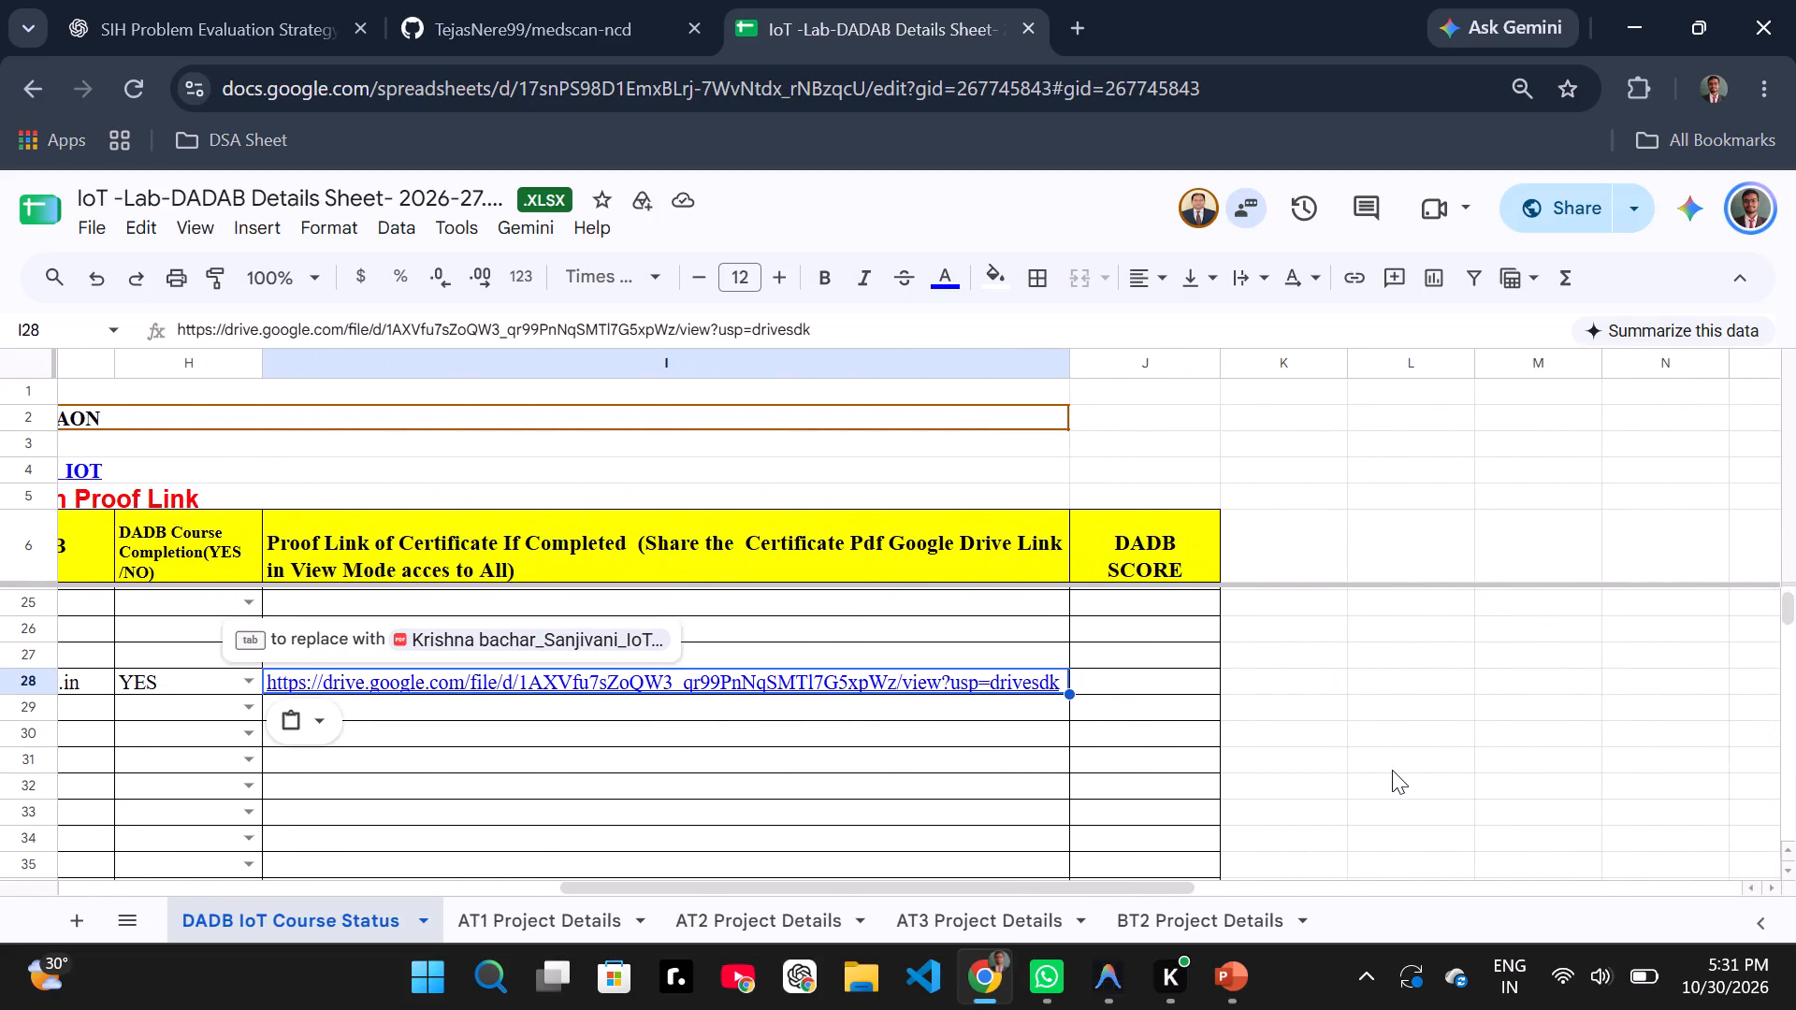
left_click(1145, 670)
left_click(1140, 674)
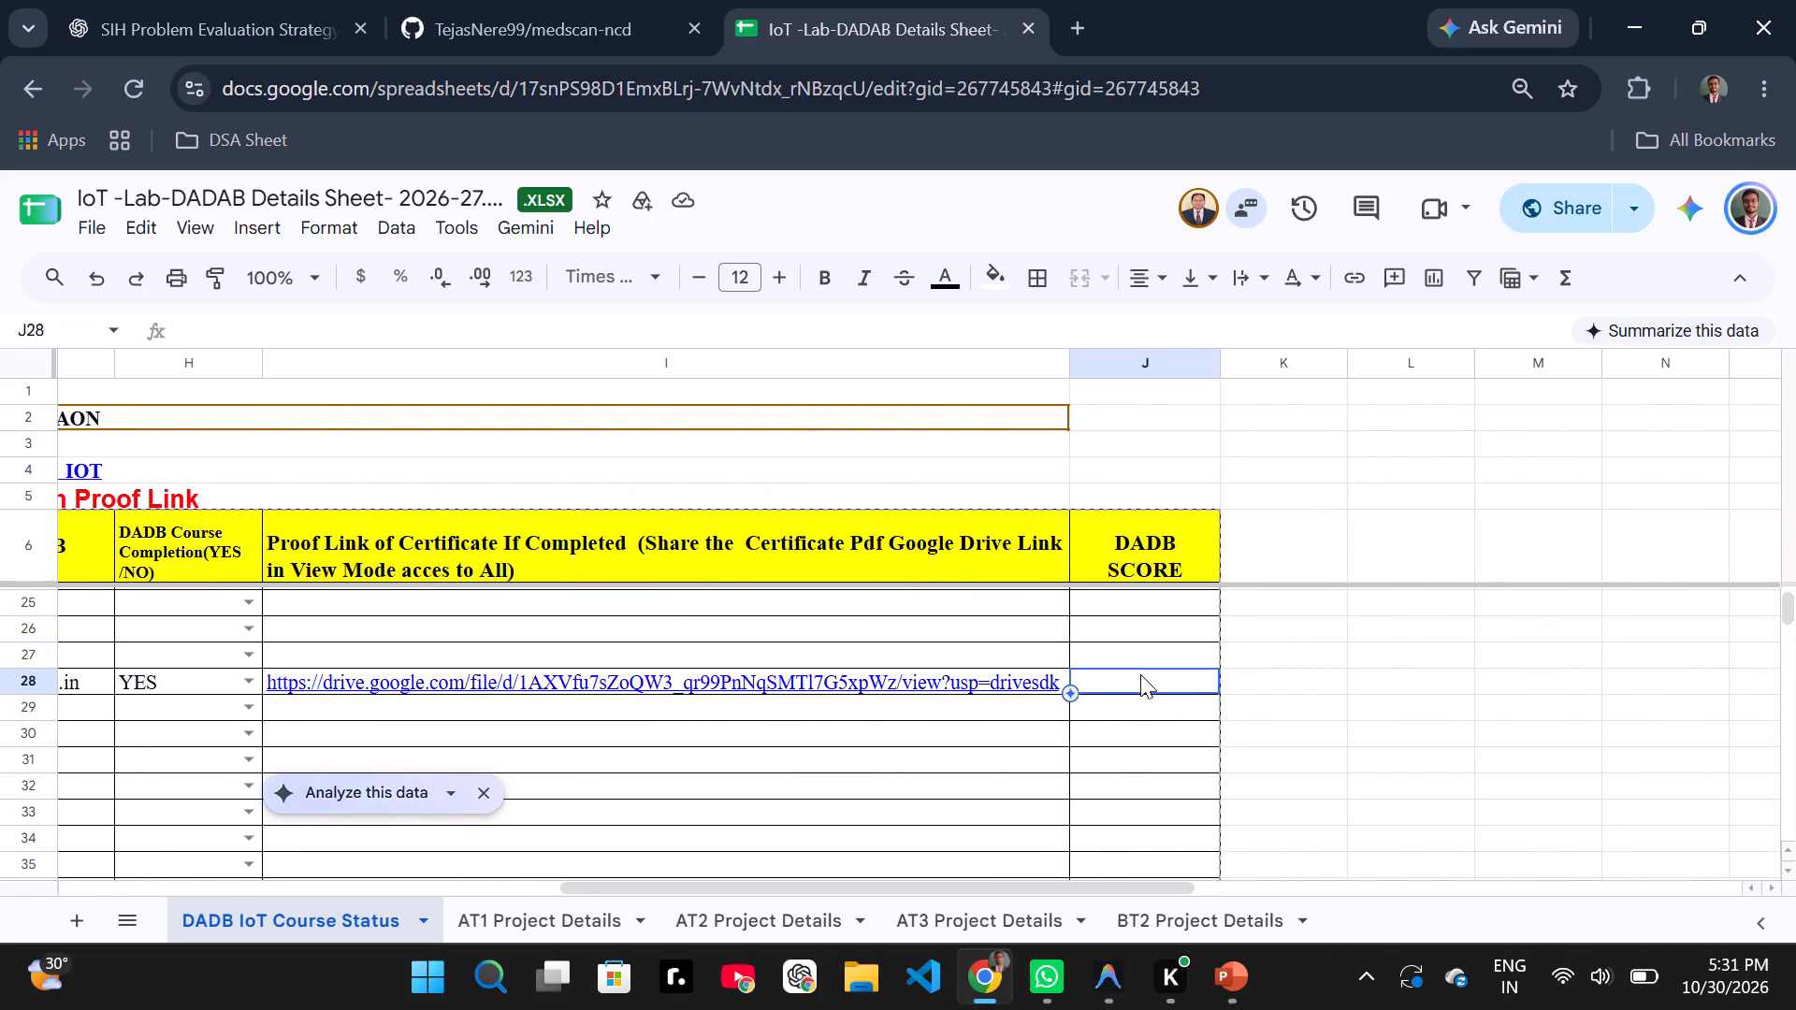
type("93")
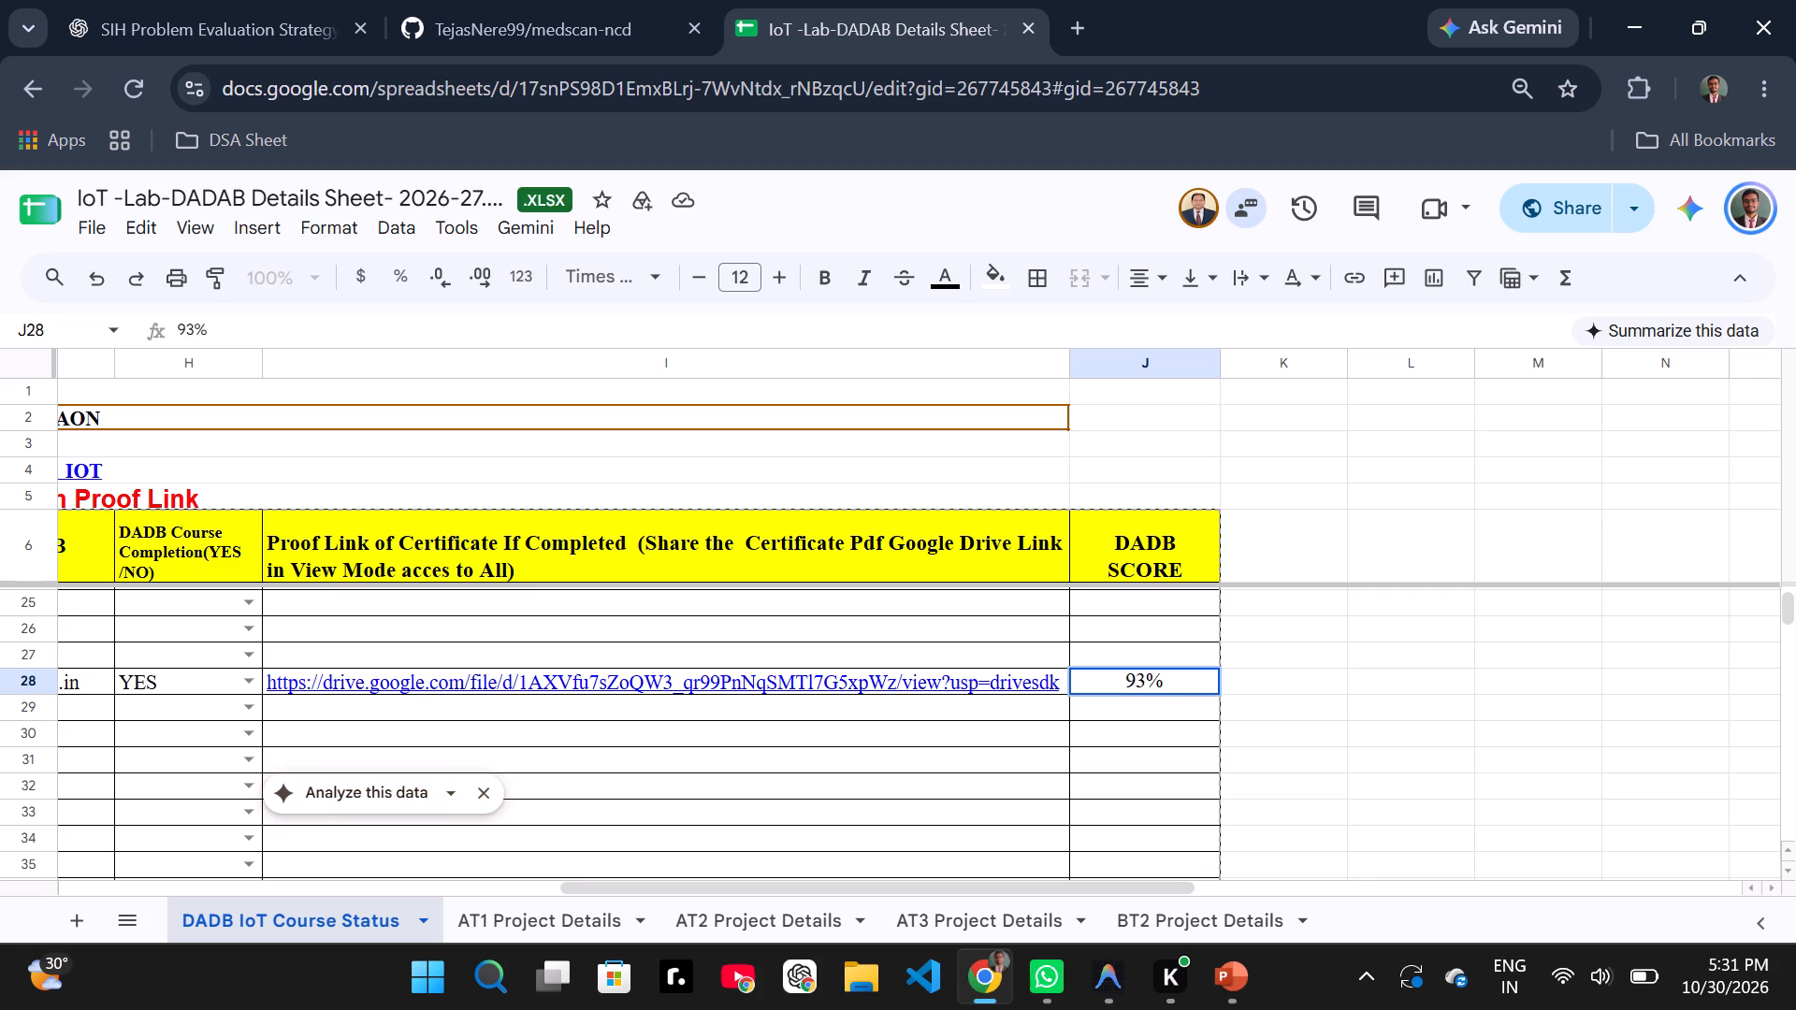
key("BackSpace")
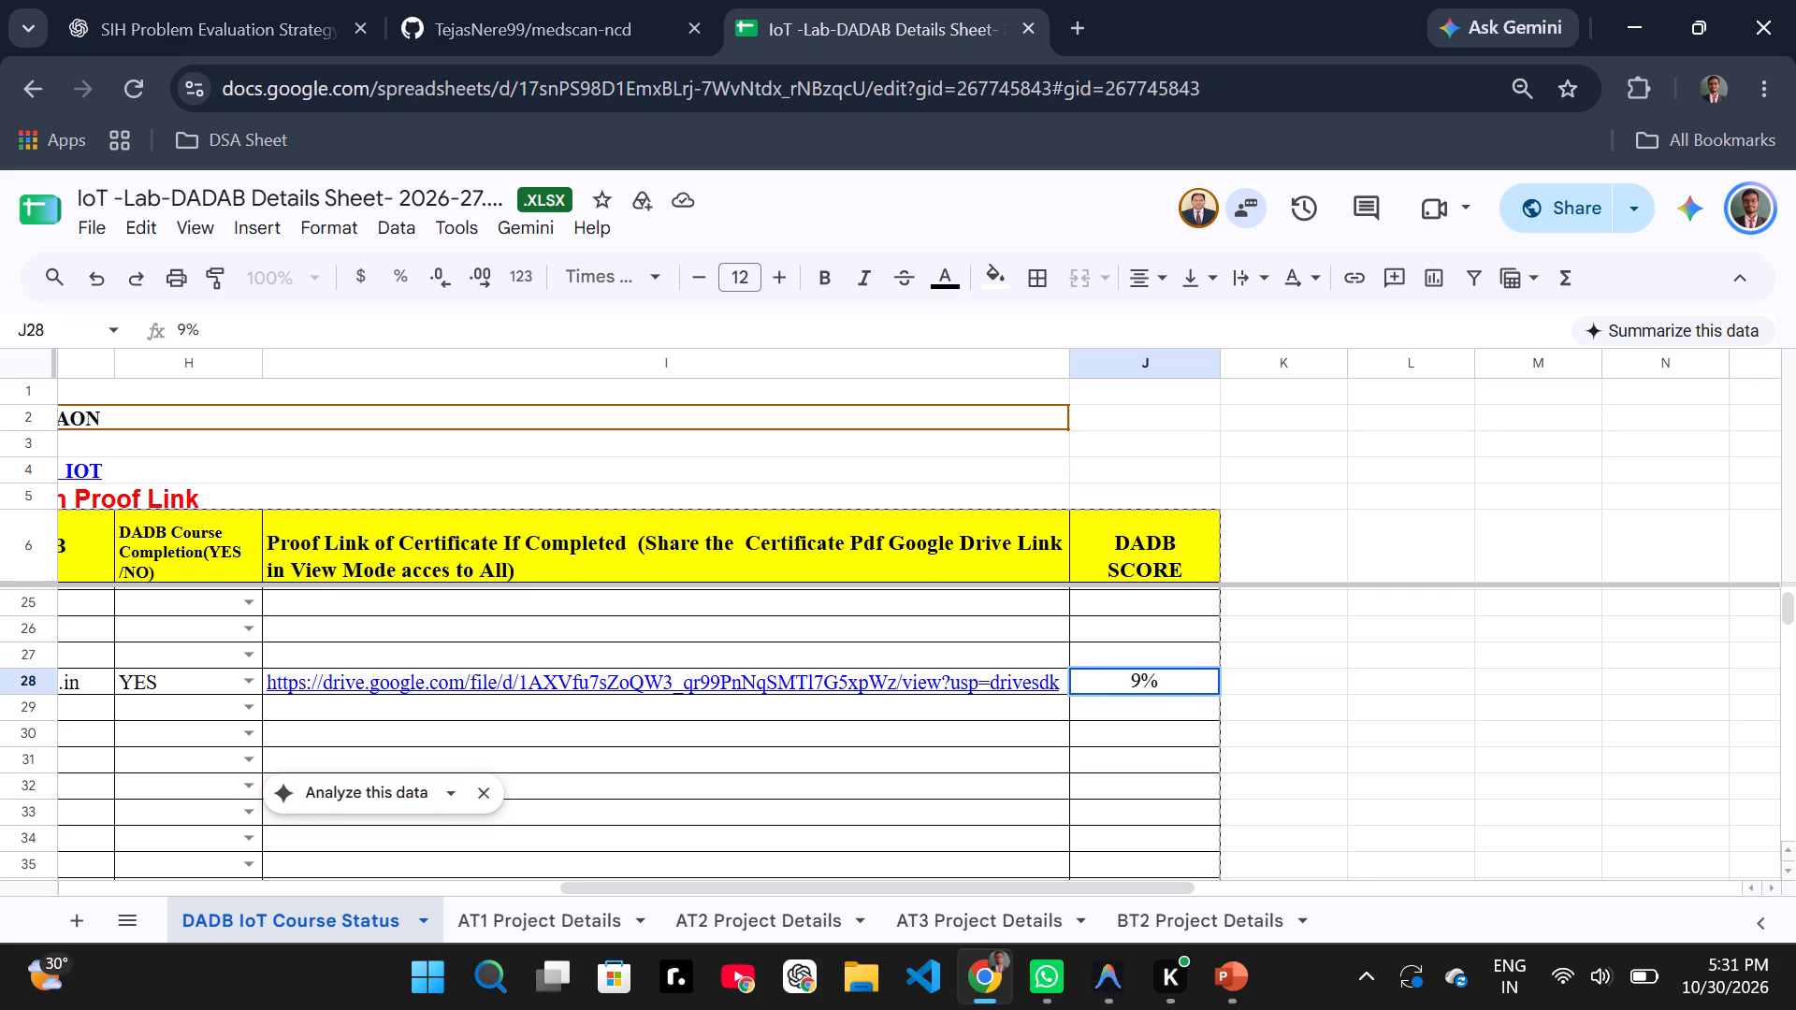
double_click(1162, 694)
key("3")
key("Down")
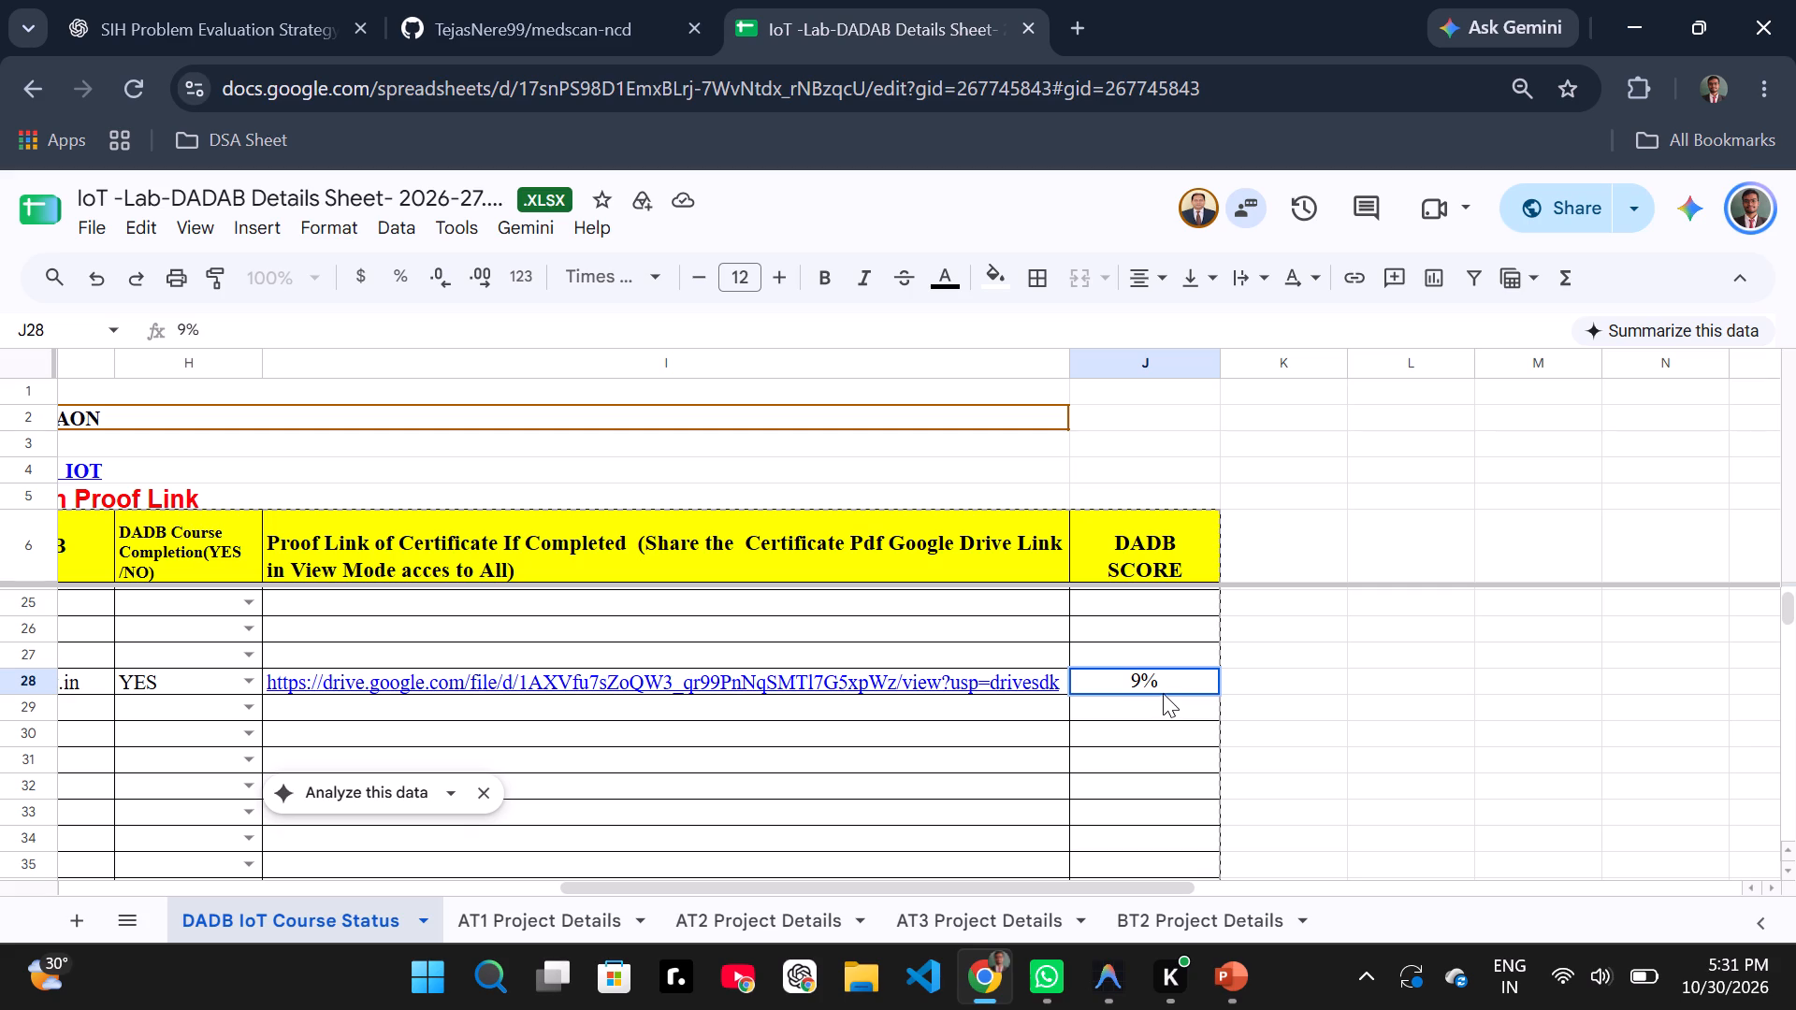
left_click(1162, 685)
key("Left")
key("Left")
key("8")
key("Down")
key("Down")
key("Down")
scroll(1122, 763, "down", 2)
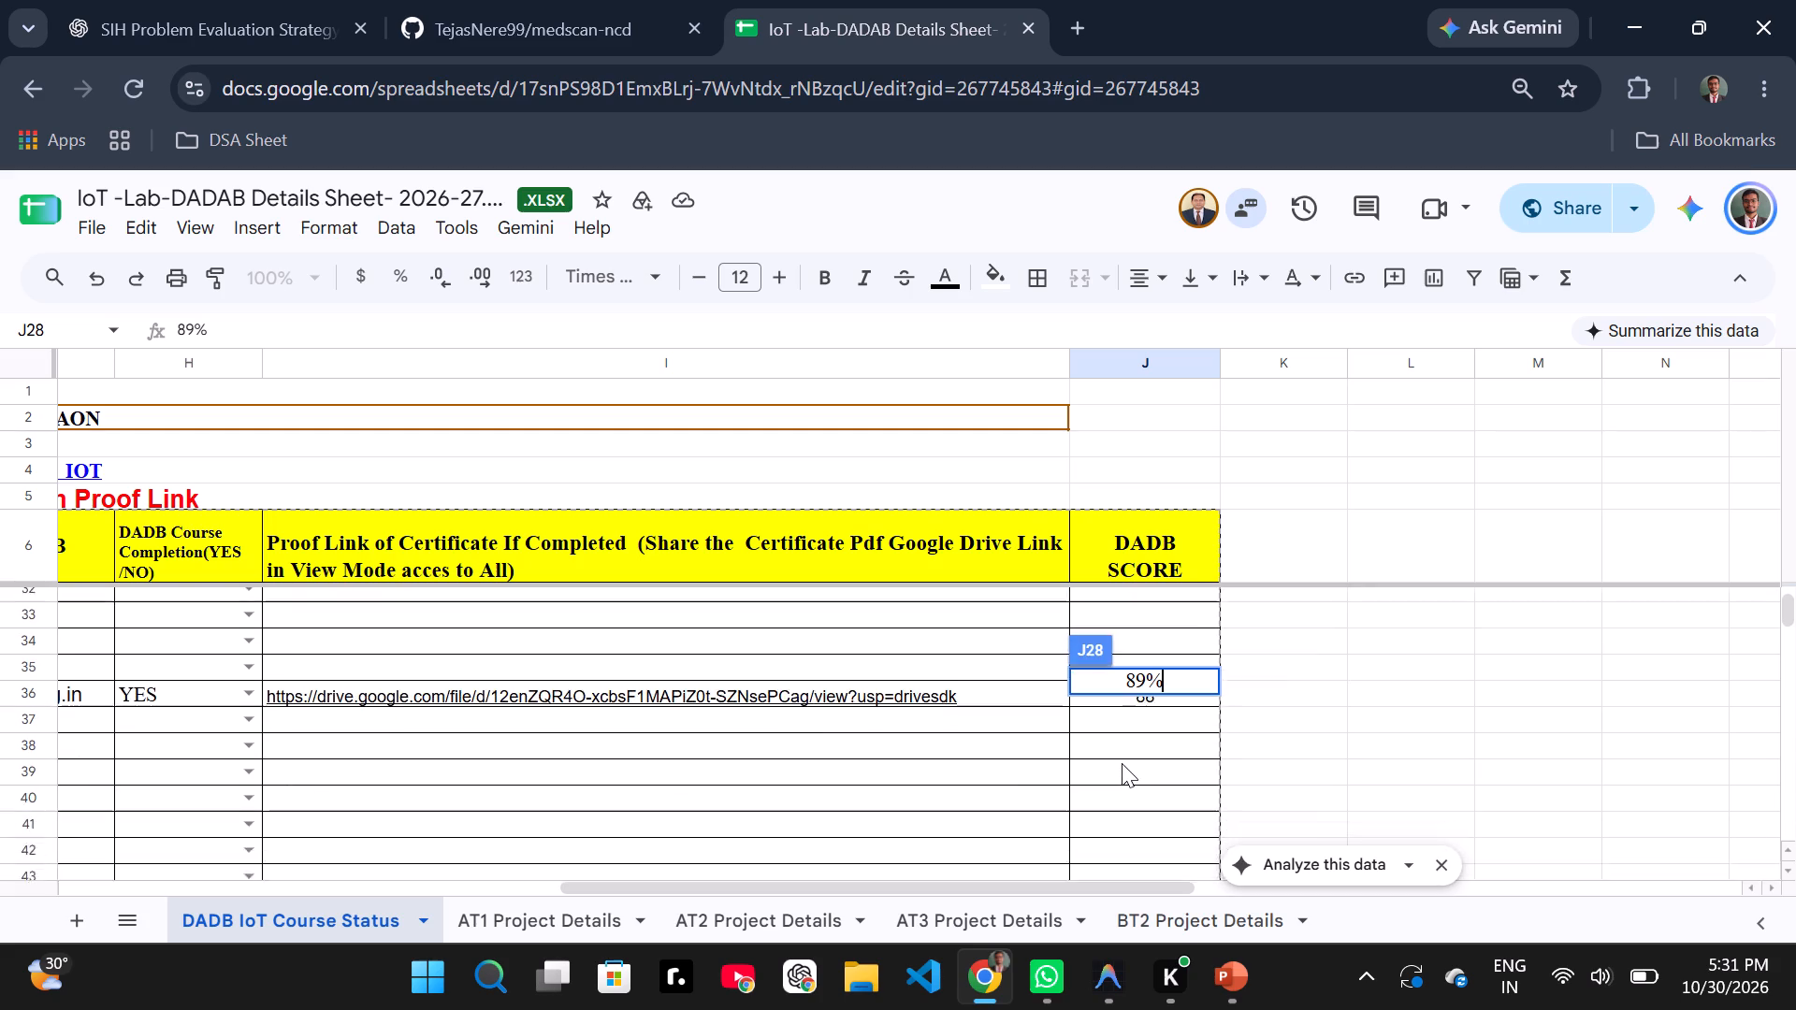
scroll(1122, 763, "up", 1)
left_click(1168, 732)
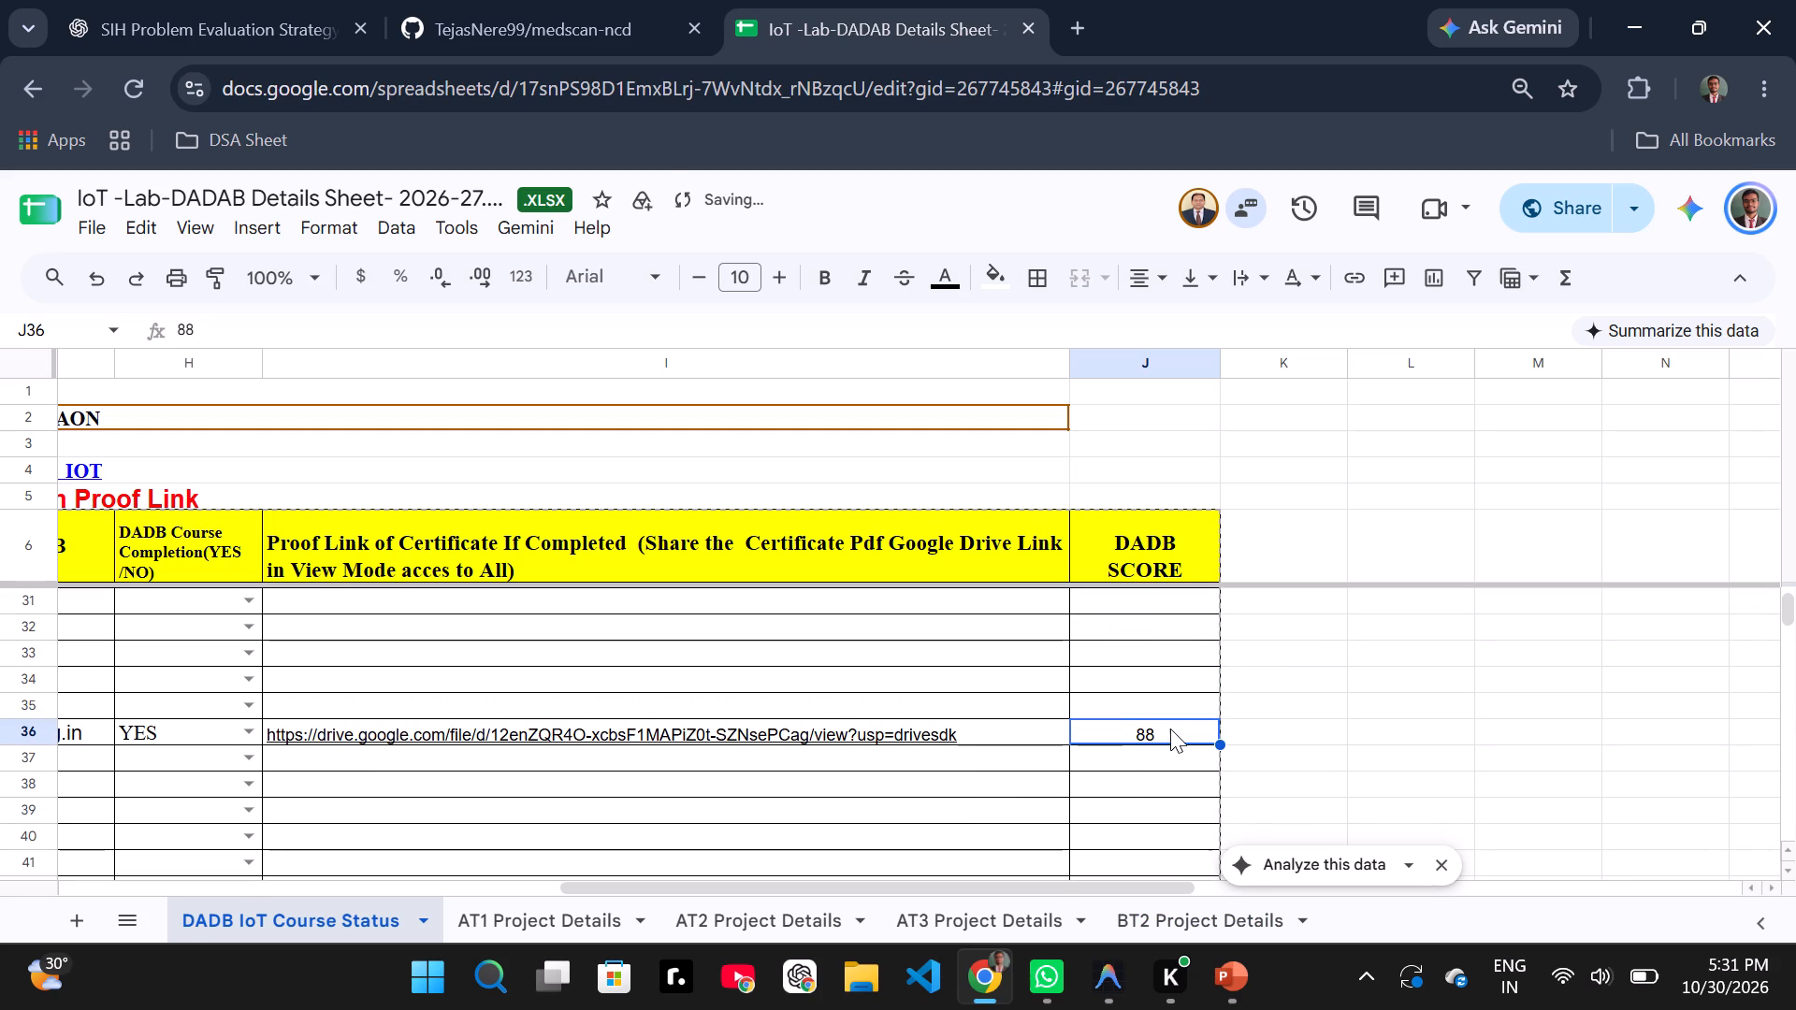
key("BackSpace")
type("88")
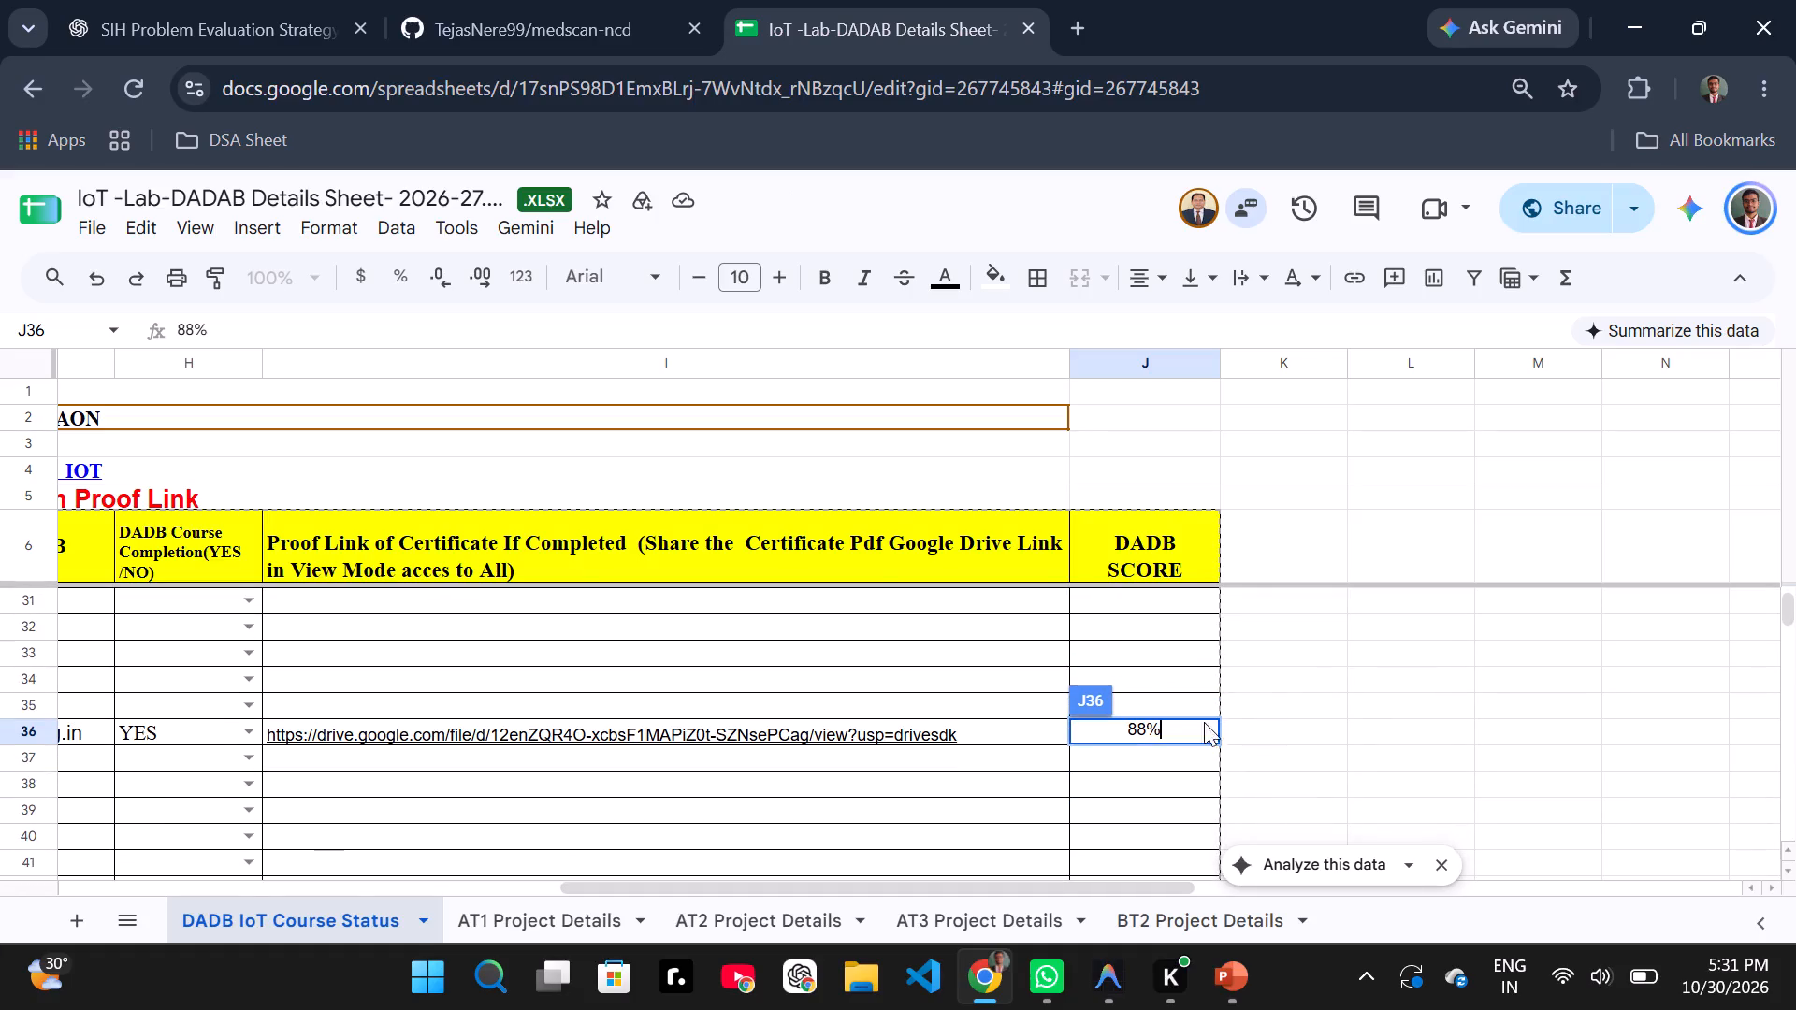
left_click(1194, 734)
left_click(1261, 734)
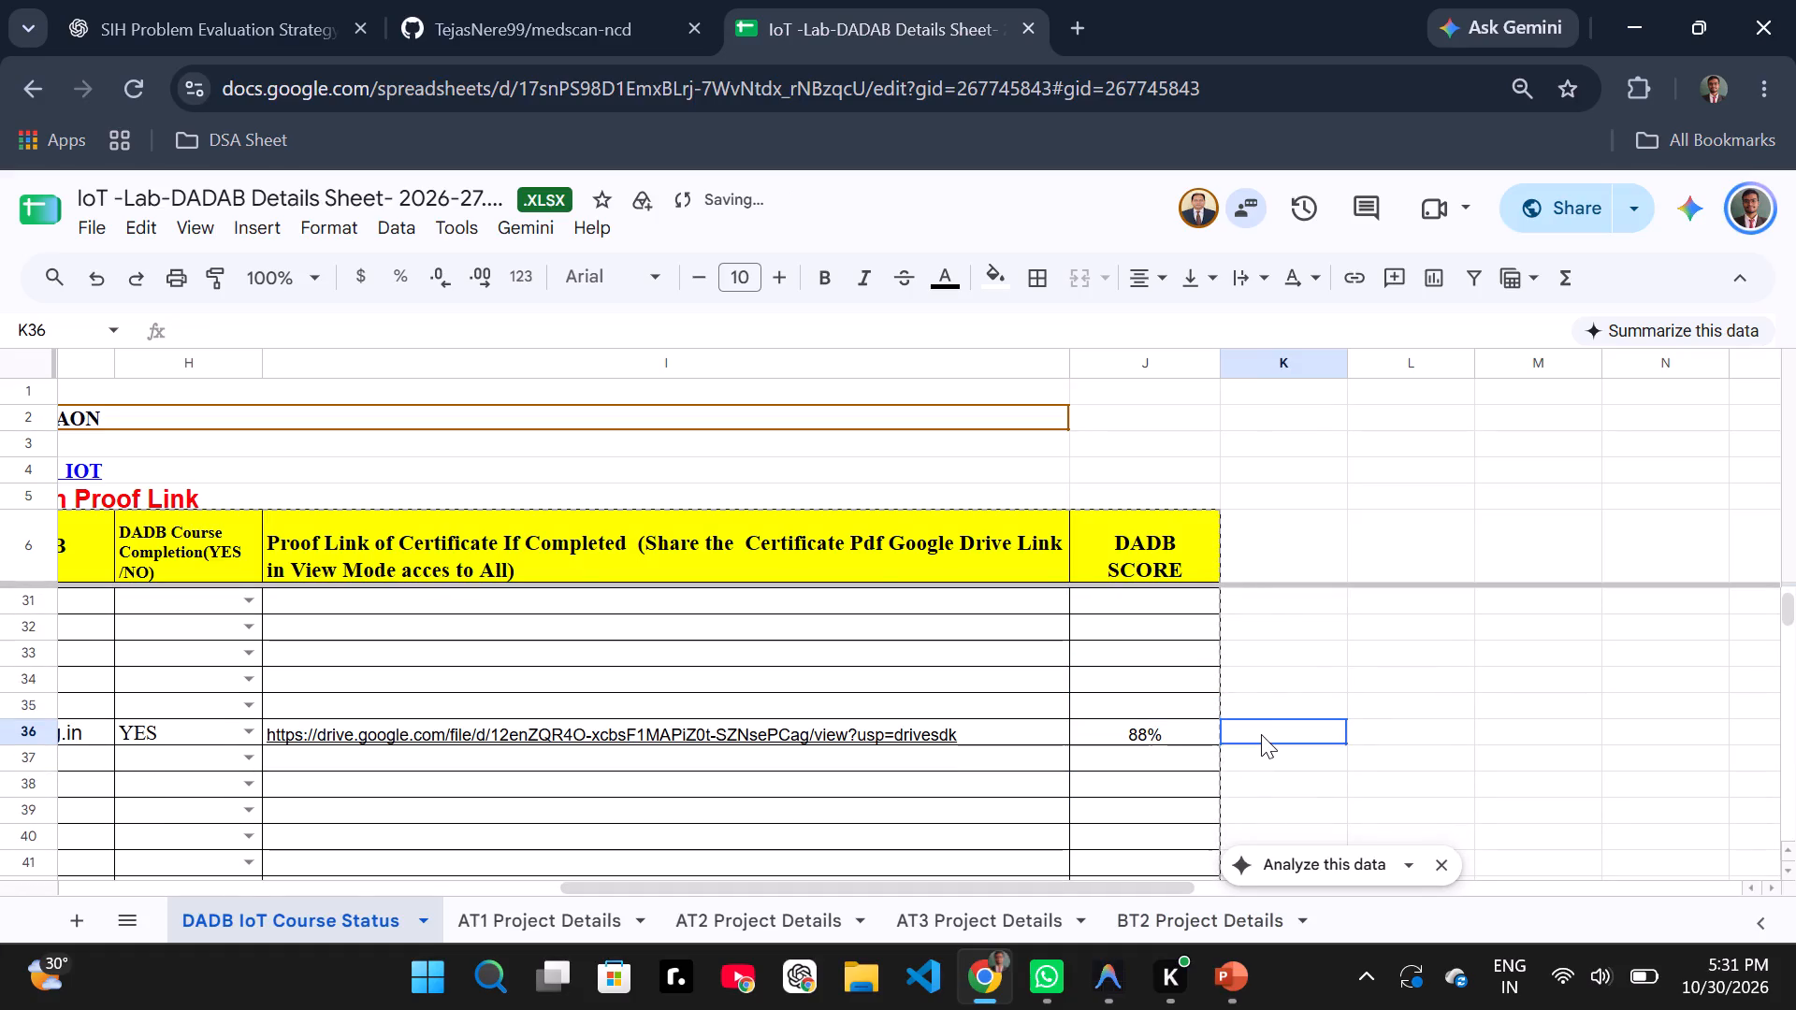
Review row 36's batch, contact, completion, proof link and score columns, plus the score entries in the rows above.
scroll(680, 769, "right", 4)
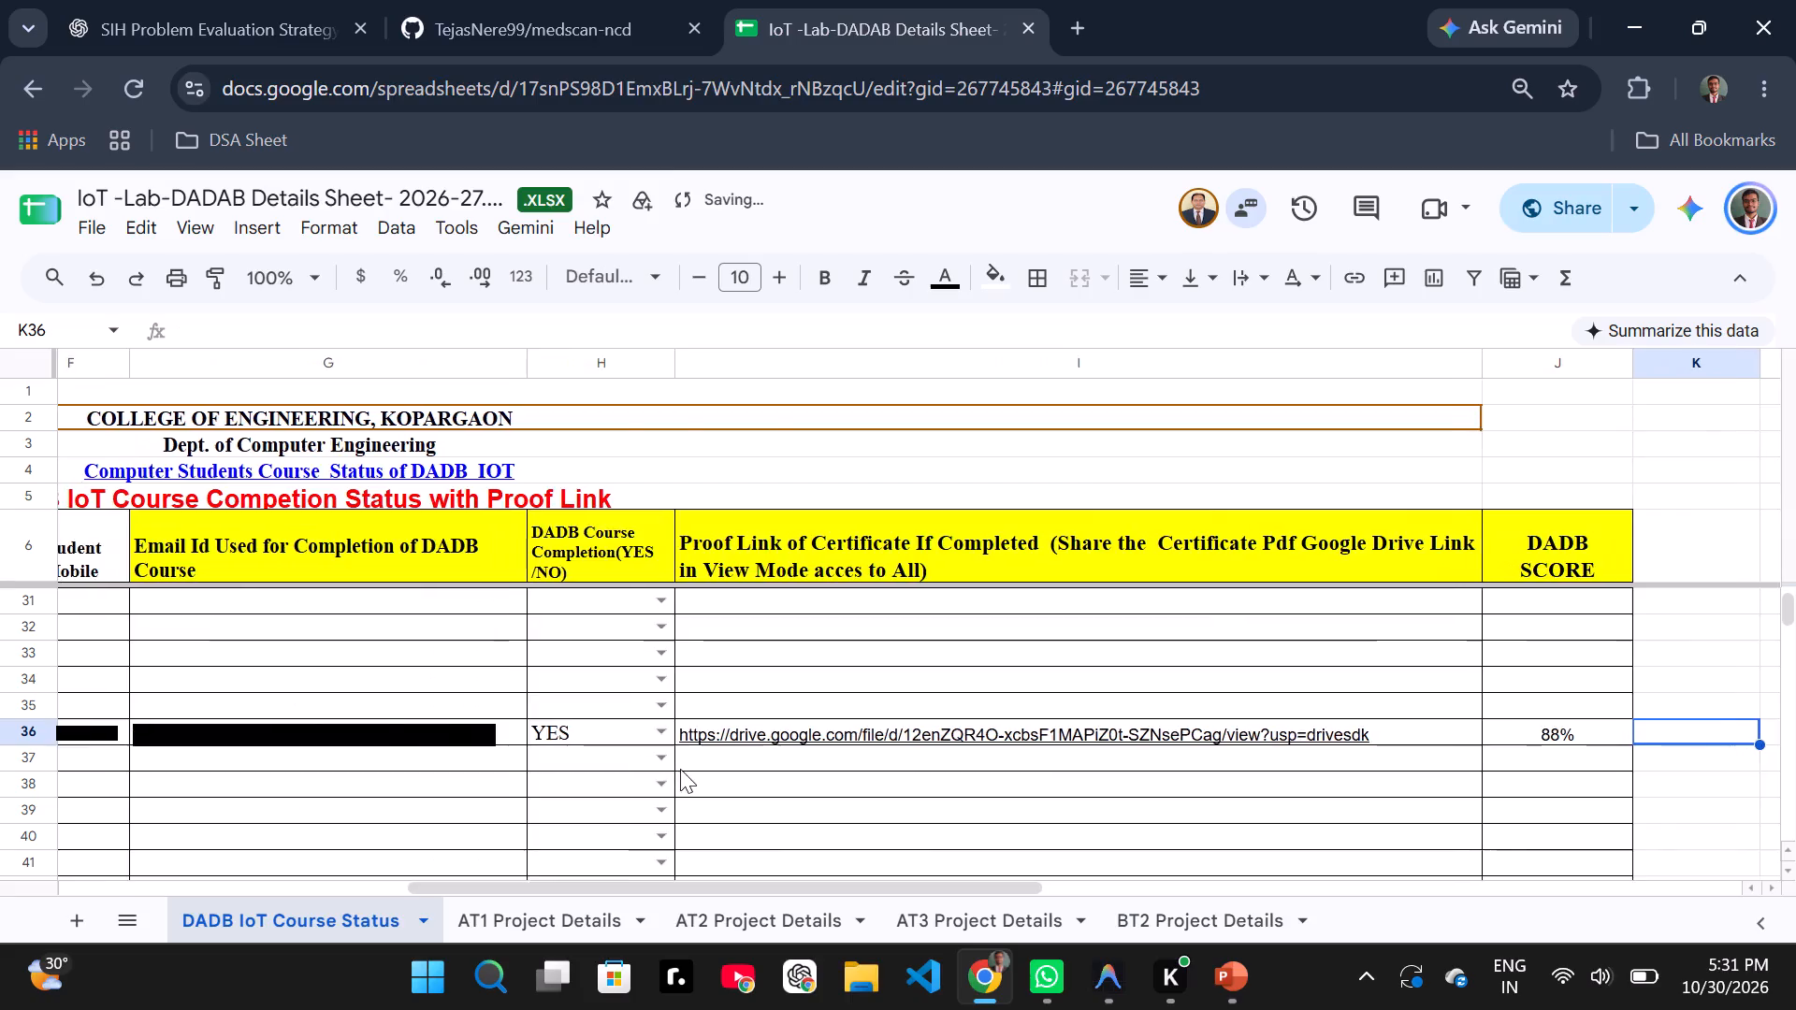
scroll(680, 769, "right", 3)
scroll(680, 769, "left", 1)
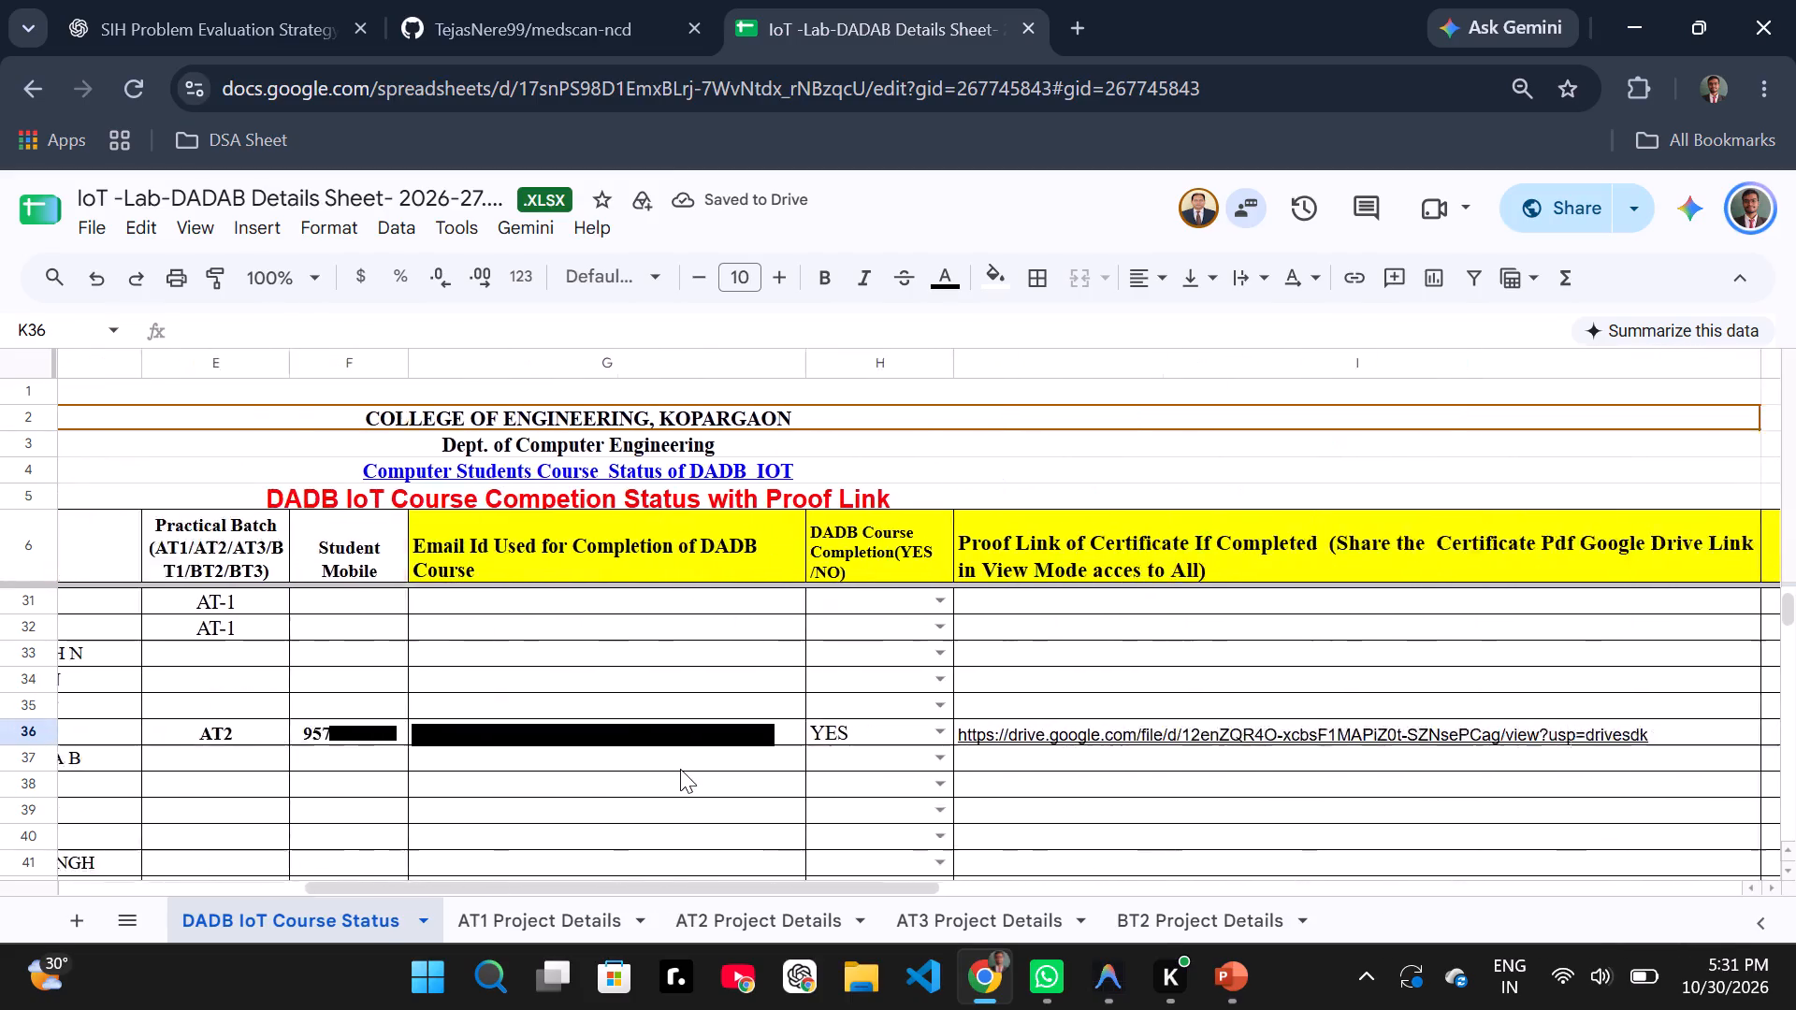
scroll(680, 769, "left", 1)
scroll(680, 769, "right", 5)
scroll(680, 769, "up", 3)
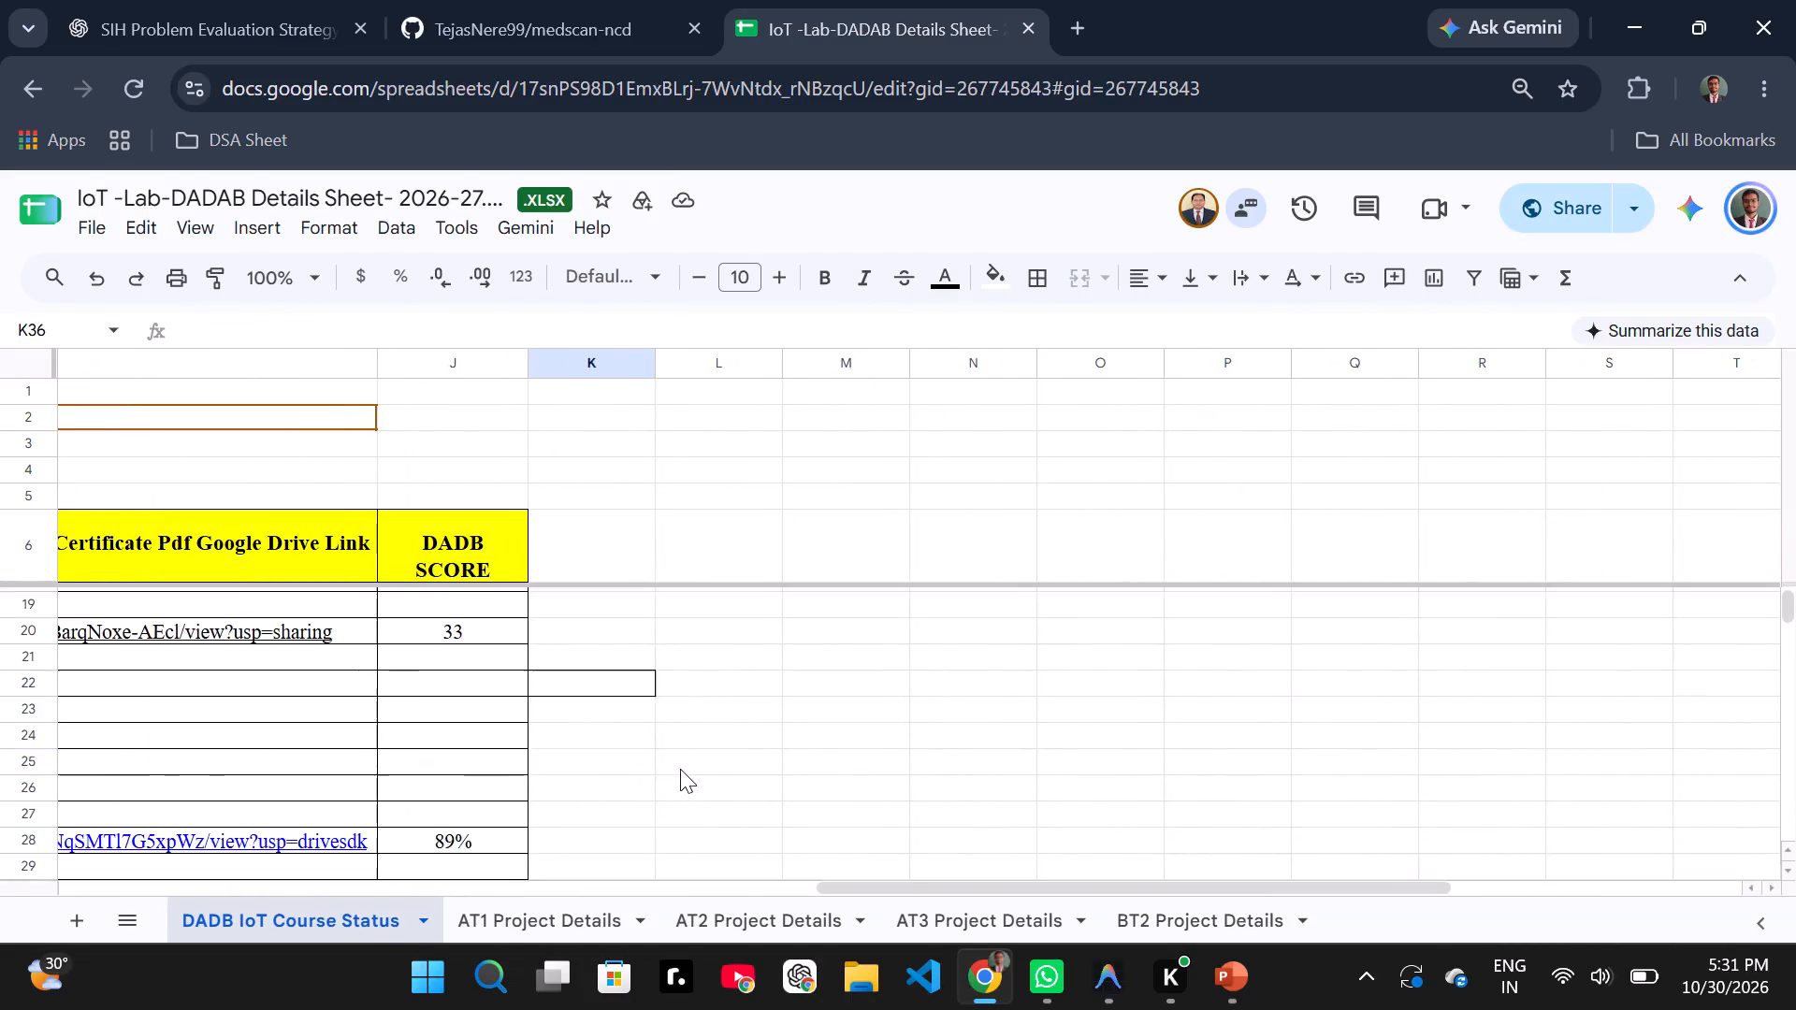
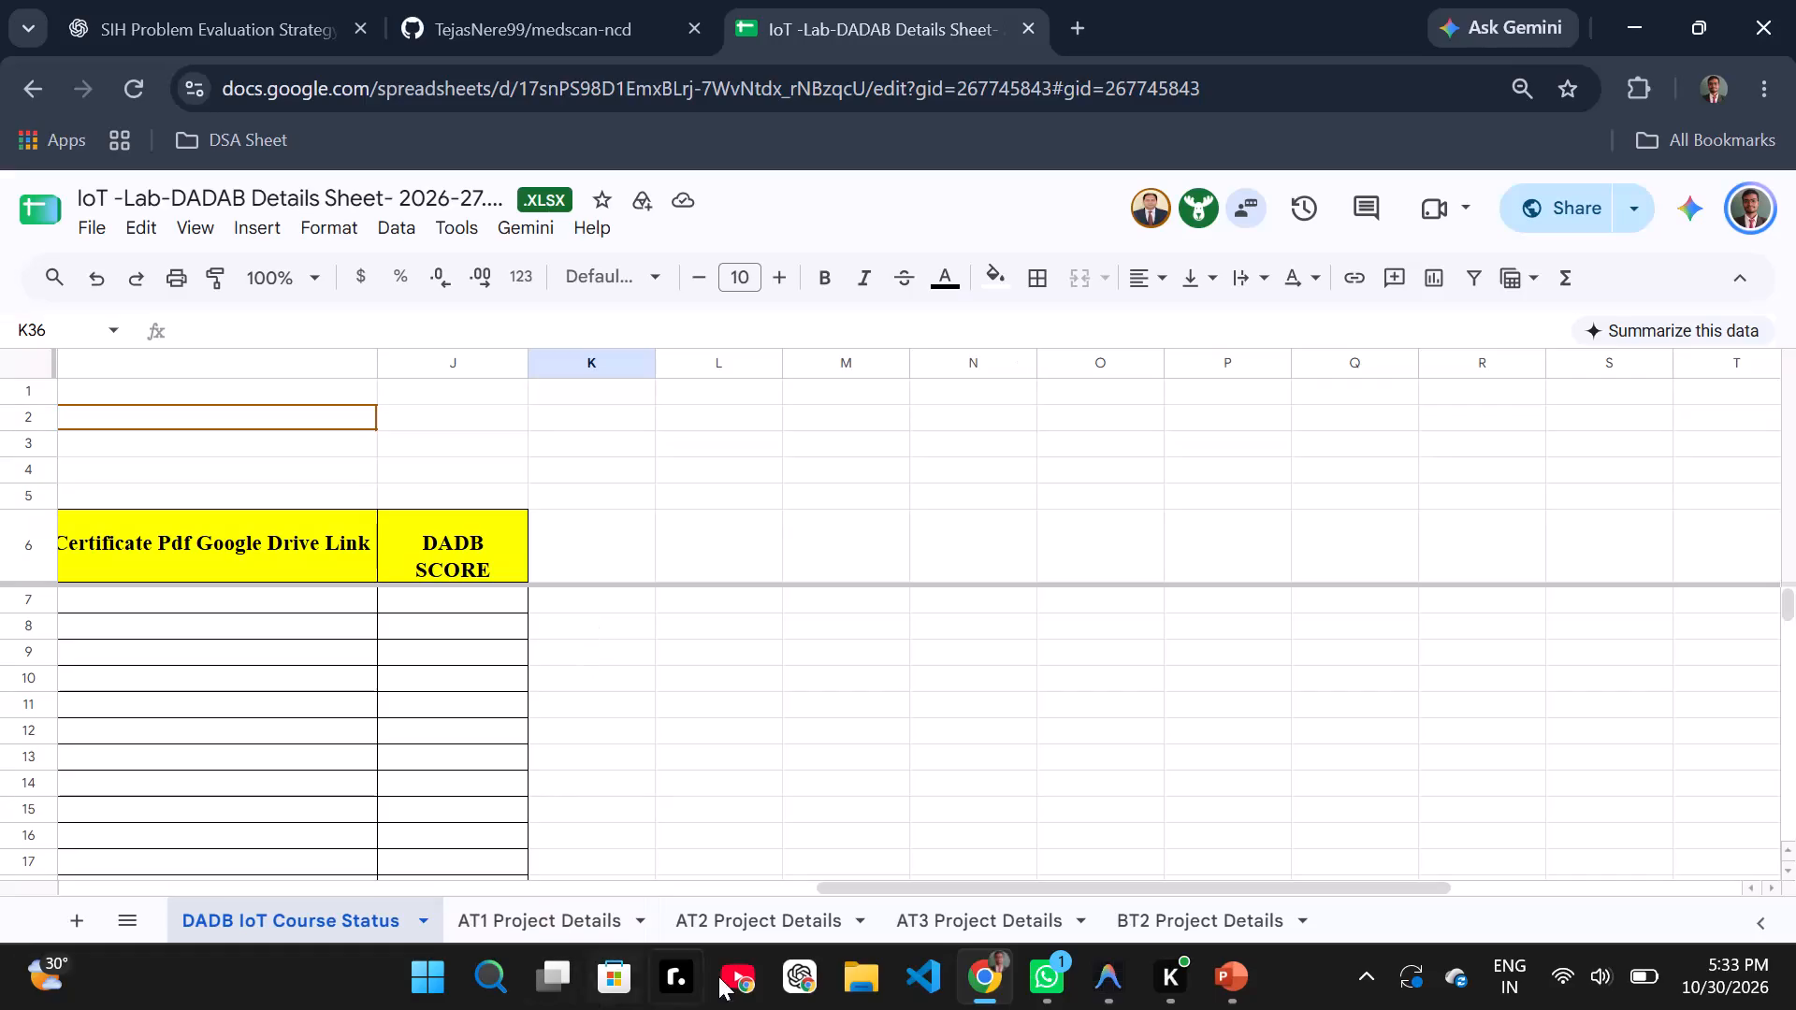
In the AT2 Project Details sheet, paste the copied SmartCarePlus repository link into group 3's GitHub Link cell.
left_click(777, 916)
scroll(1071, 588, "down", 4)
scroll(1071, 588, "up", 3)
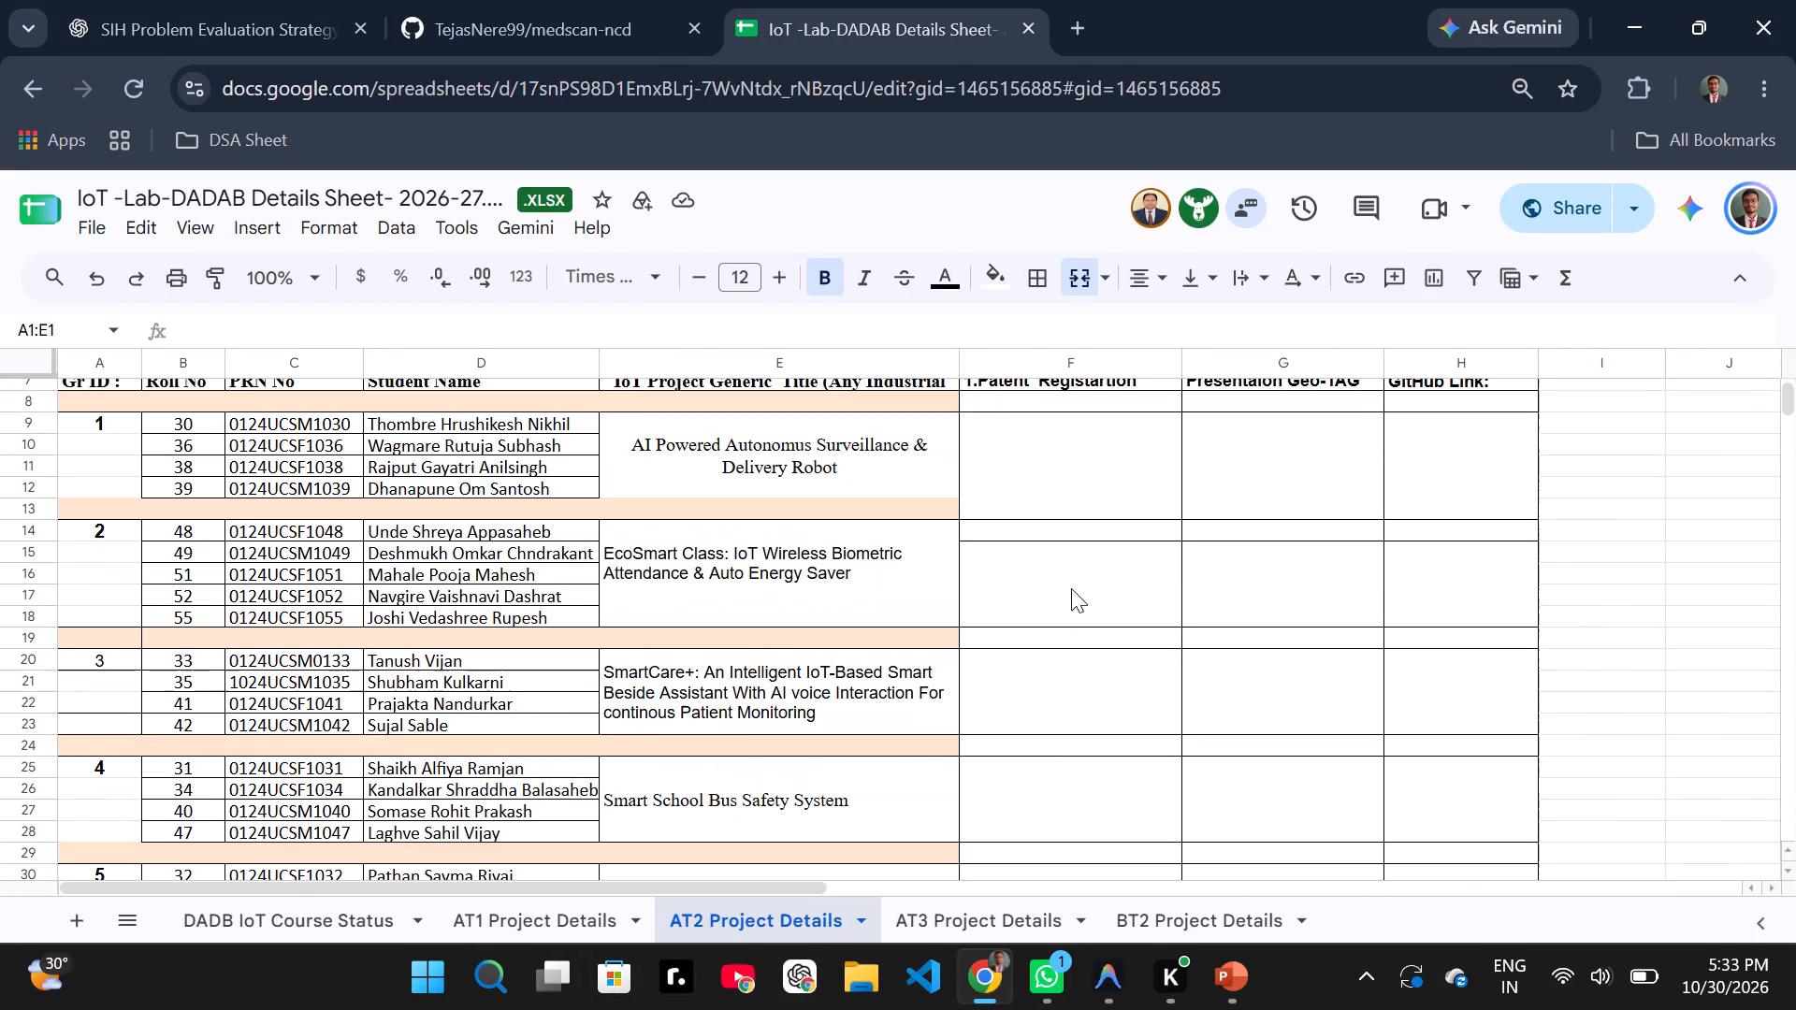
scroll(1071, 588, "up", 1)
scroll(1071, 588, "down", 2)
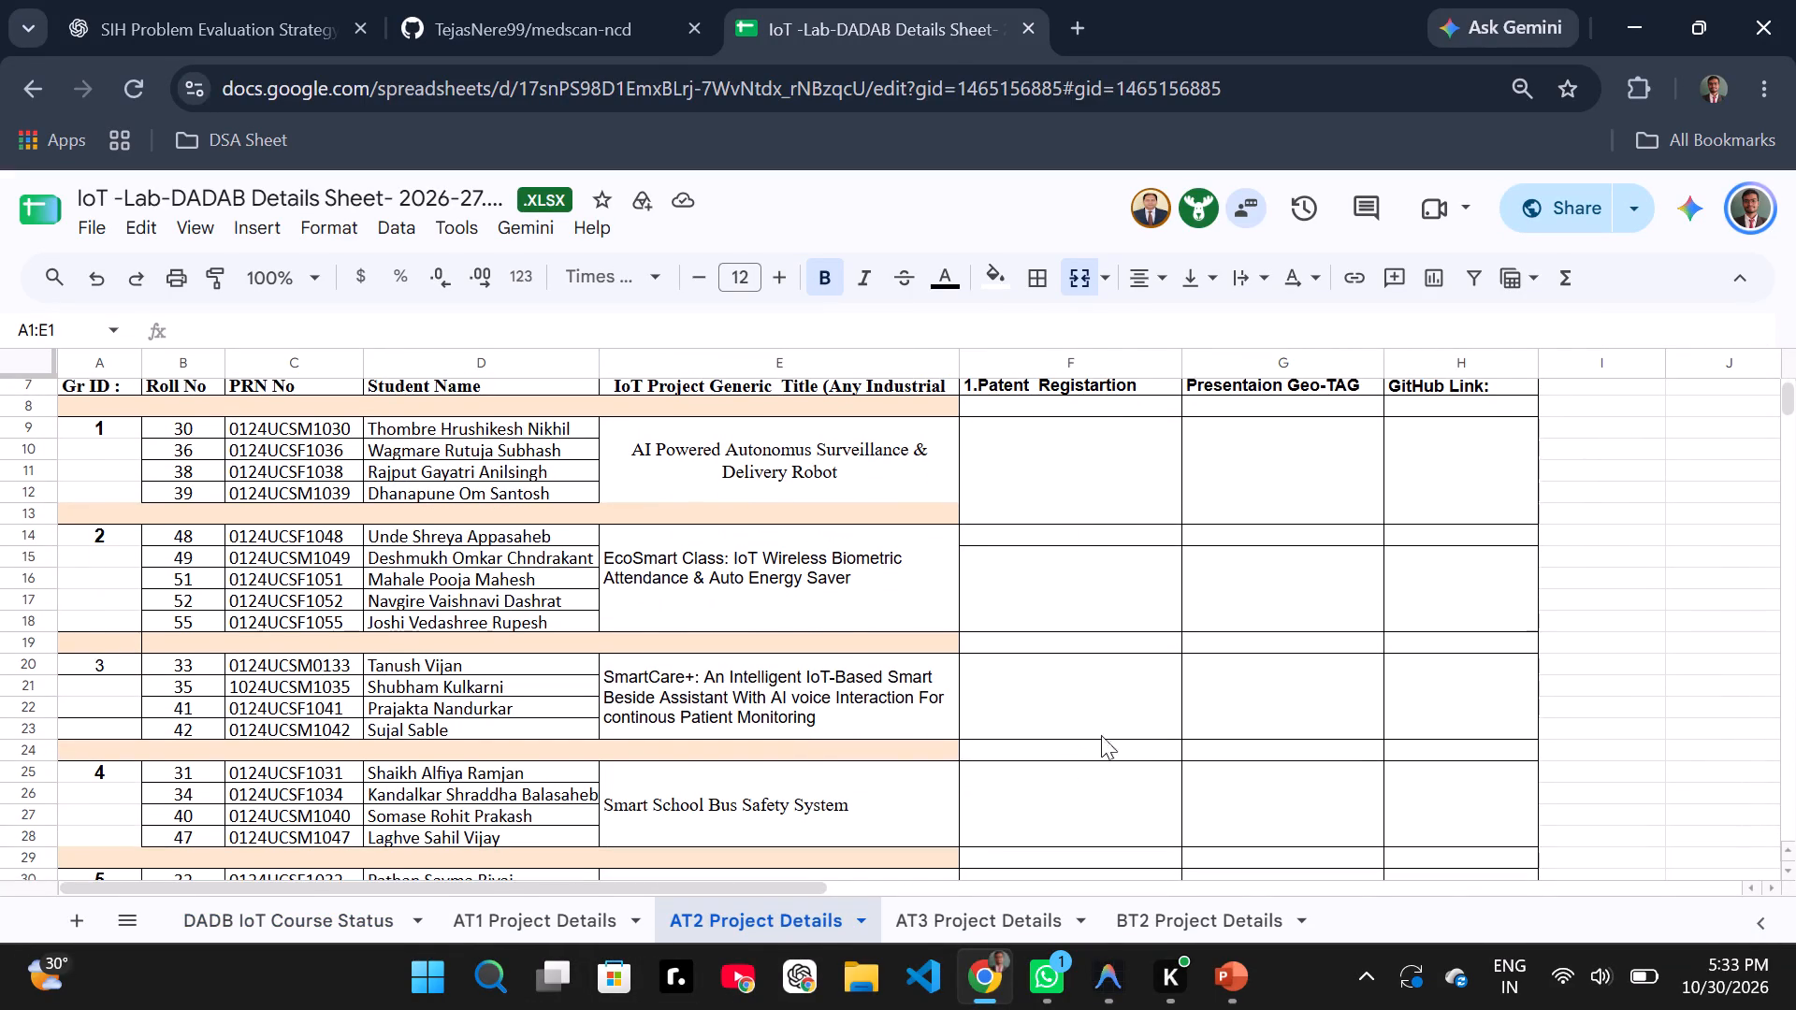
left_click(1438, 700)
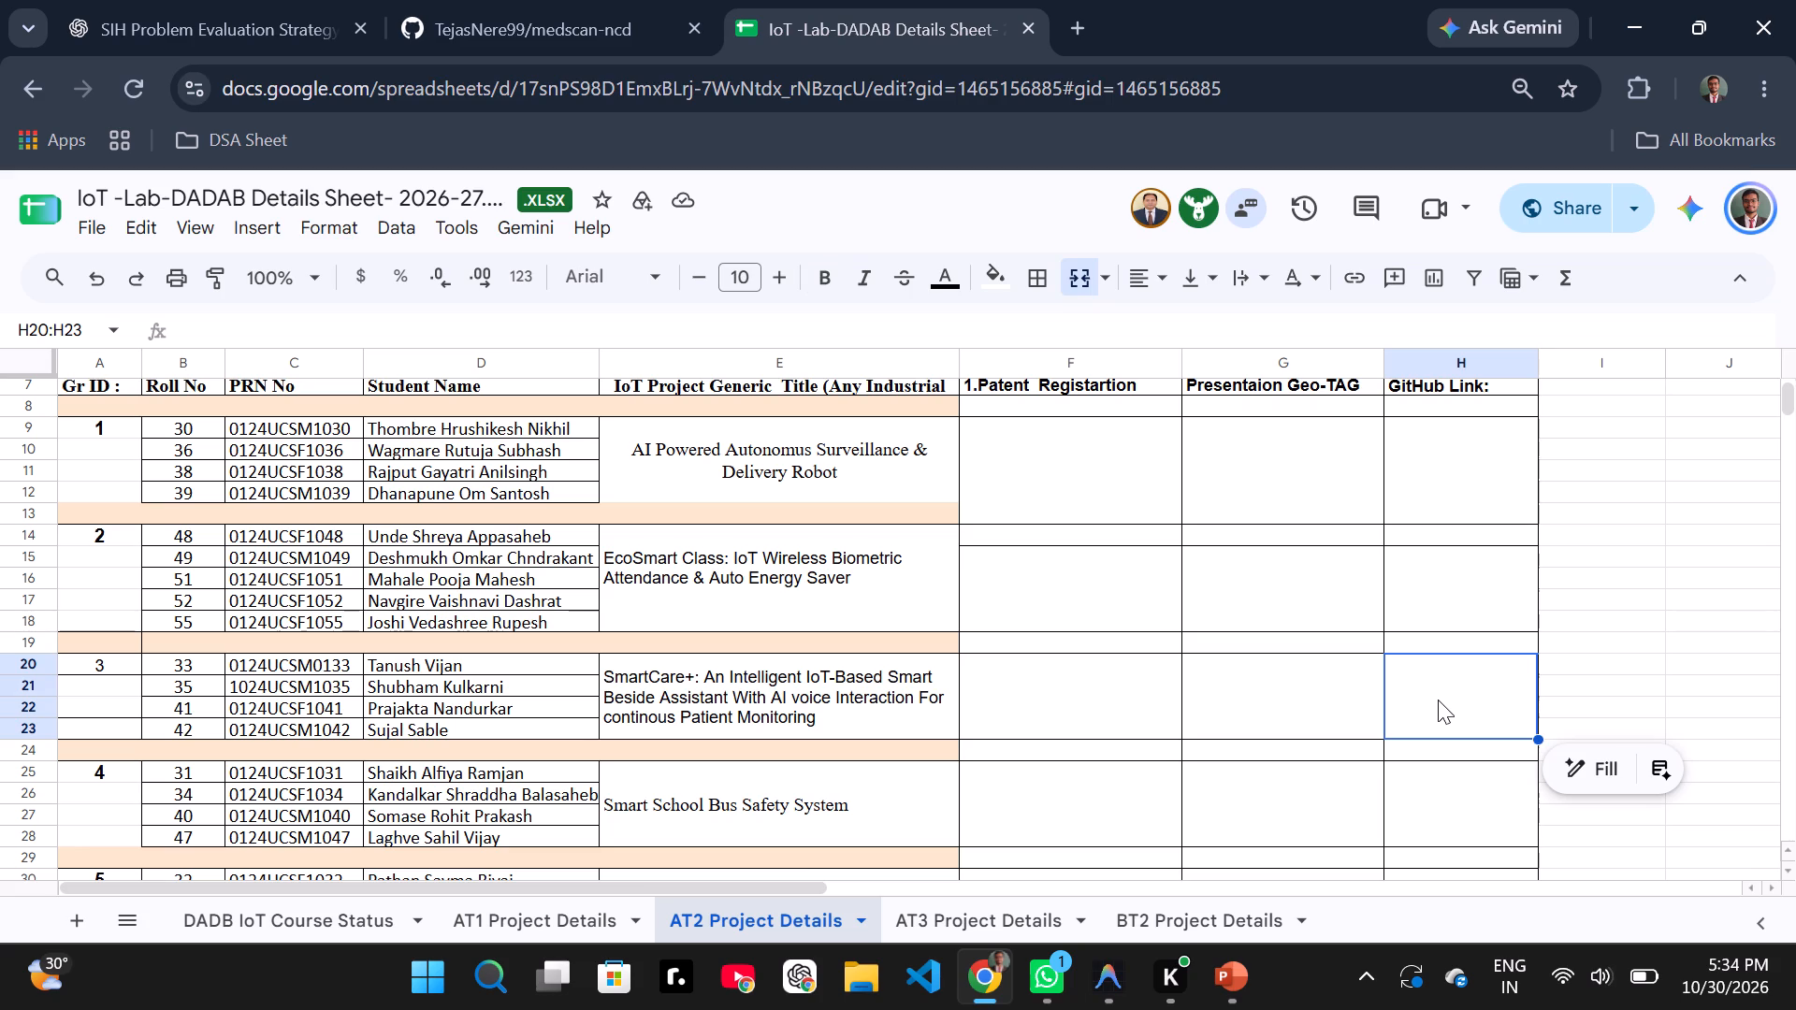
key("ctrl+v")
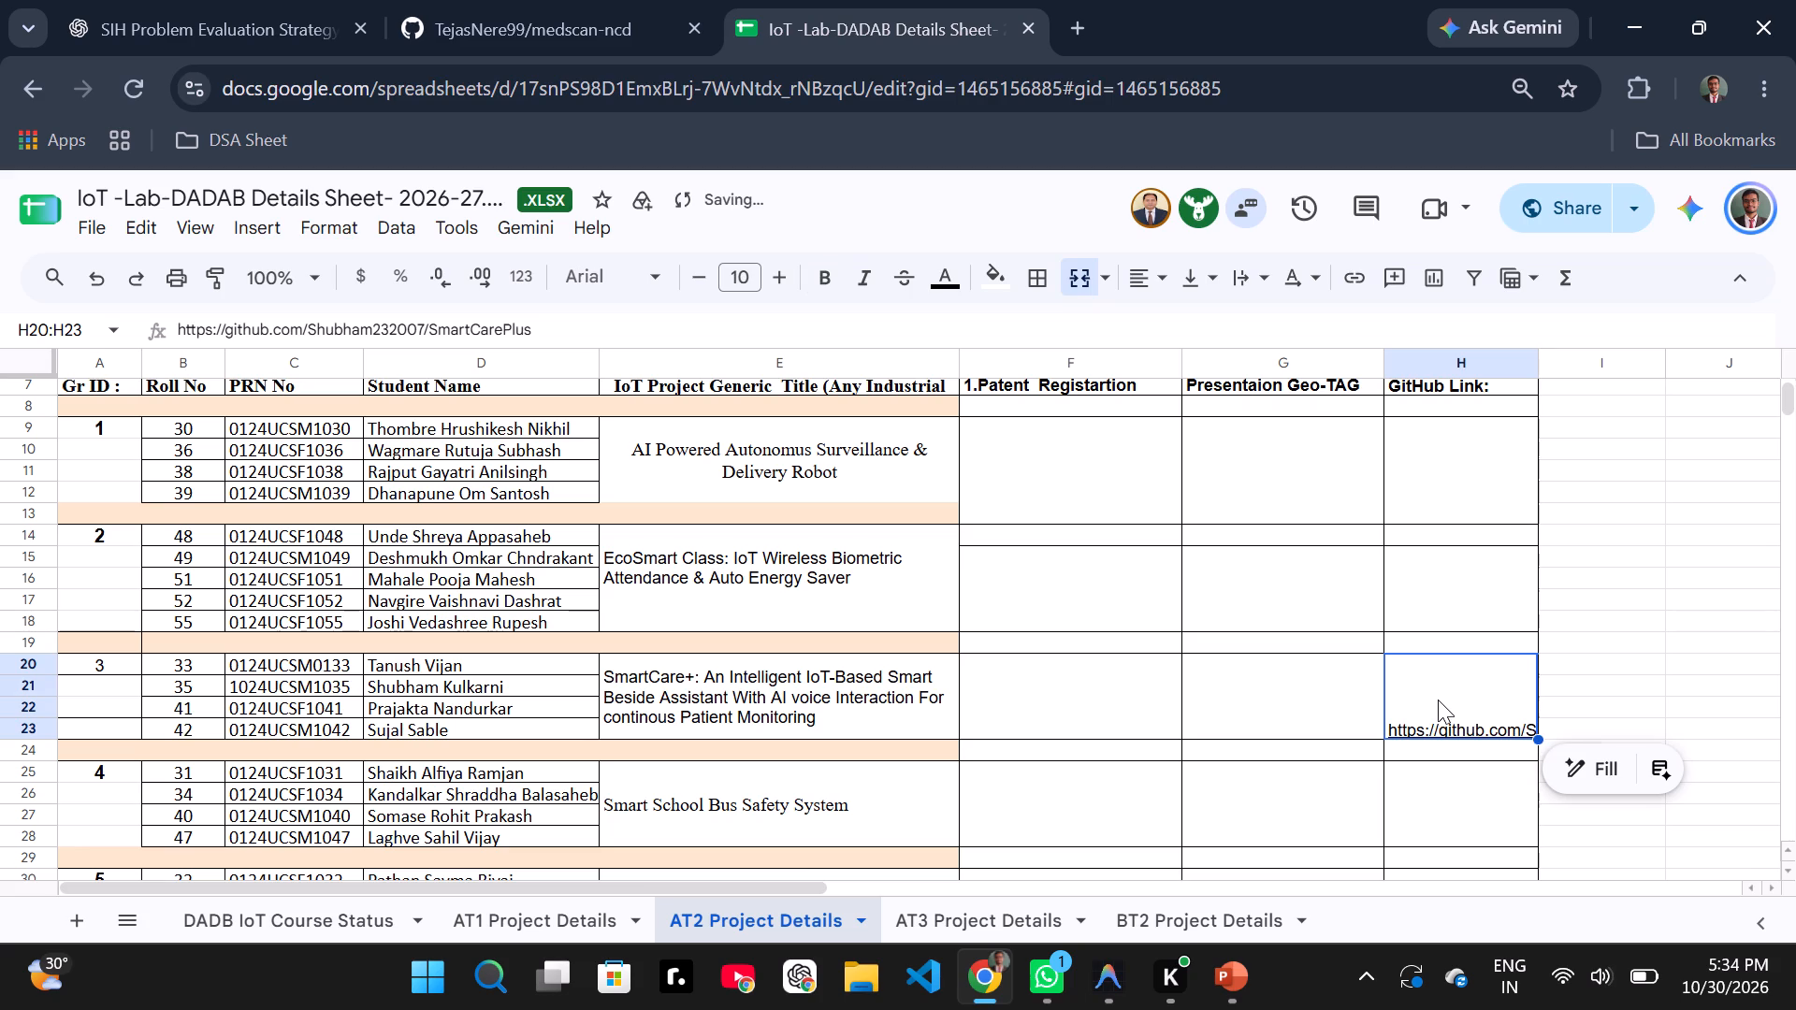
key("Return")
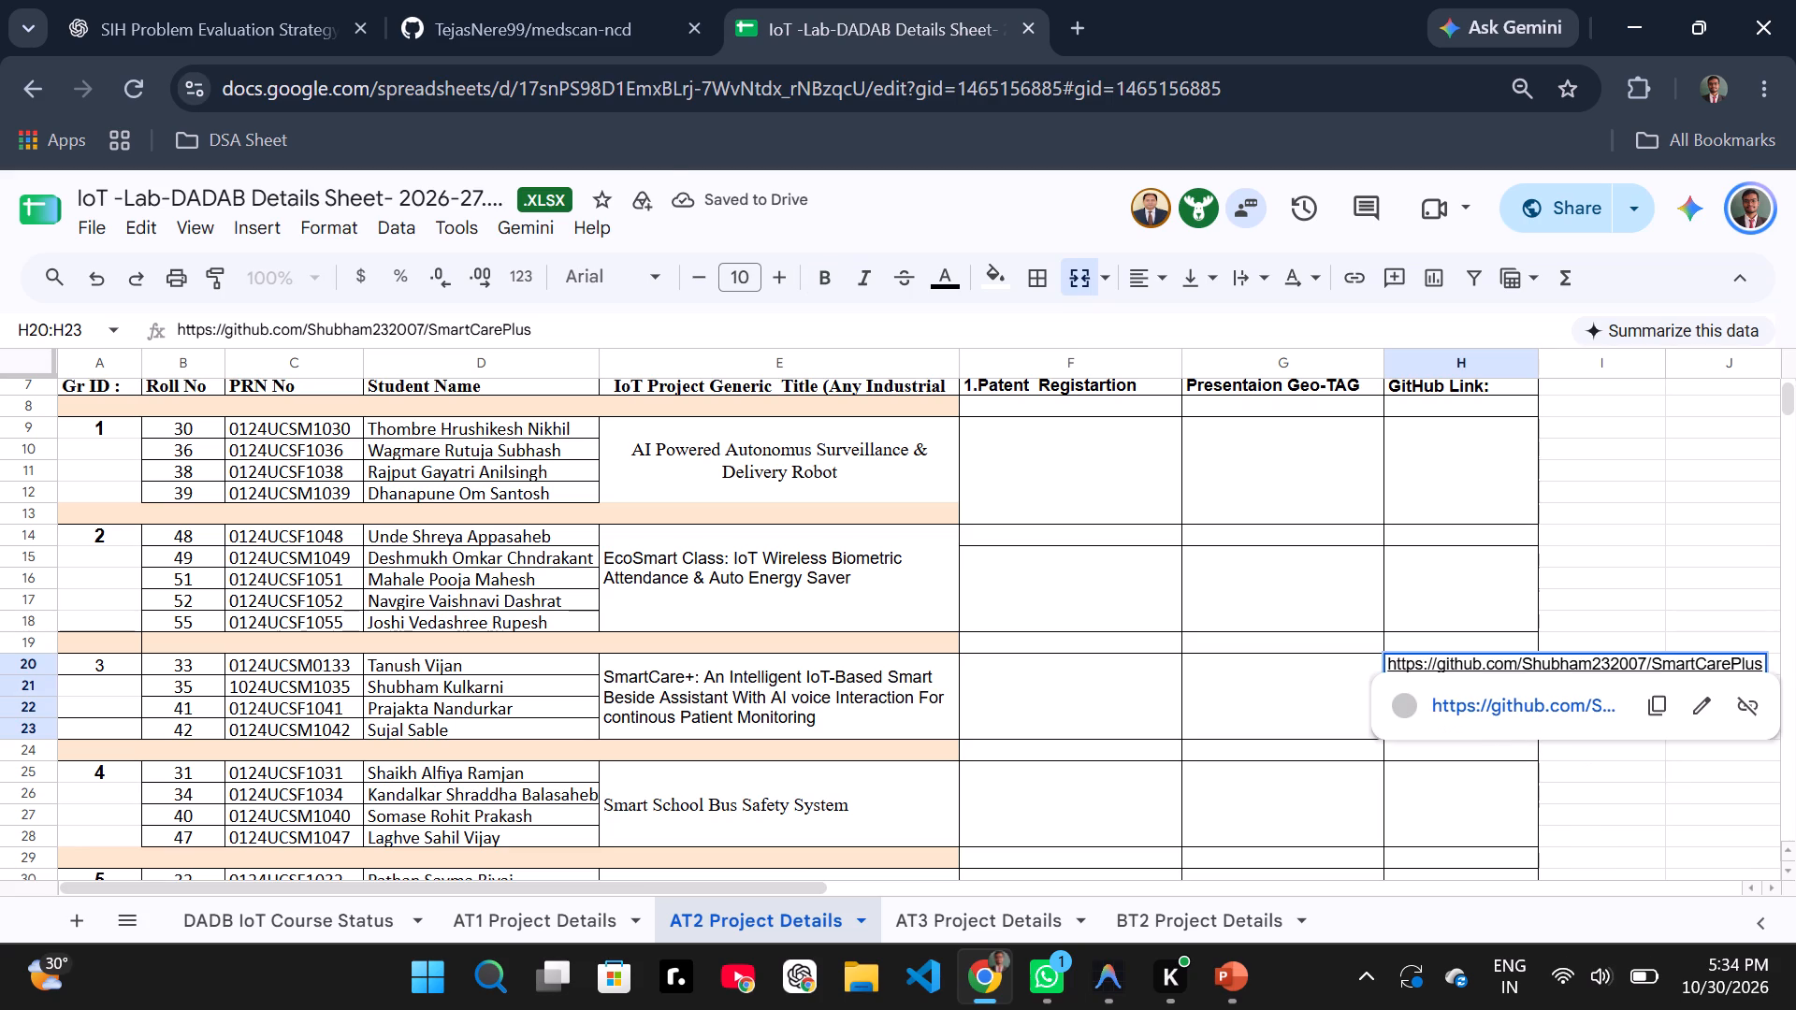
left_click(1688, 408)
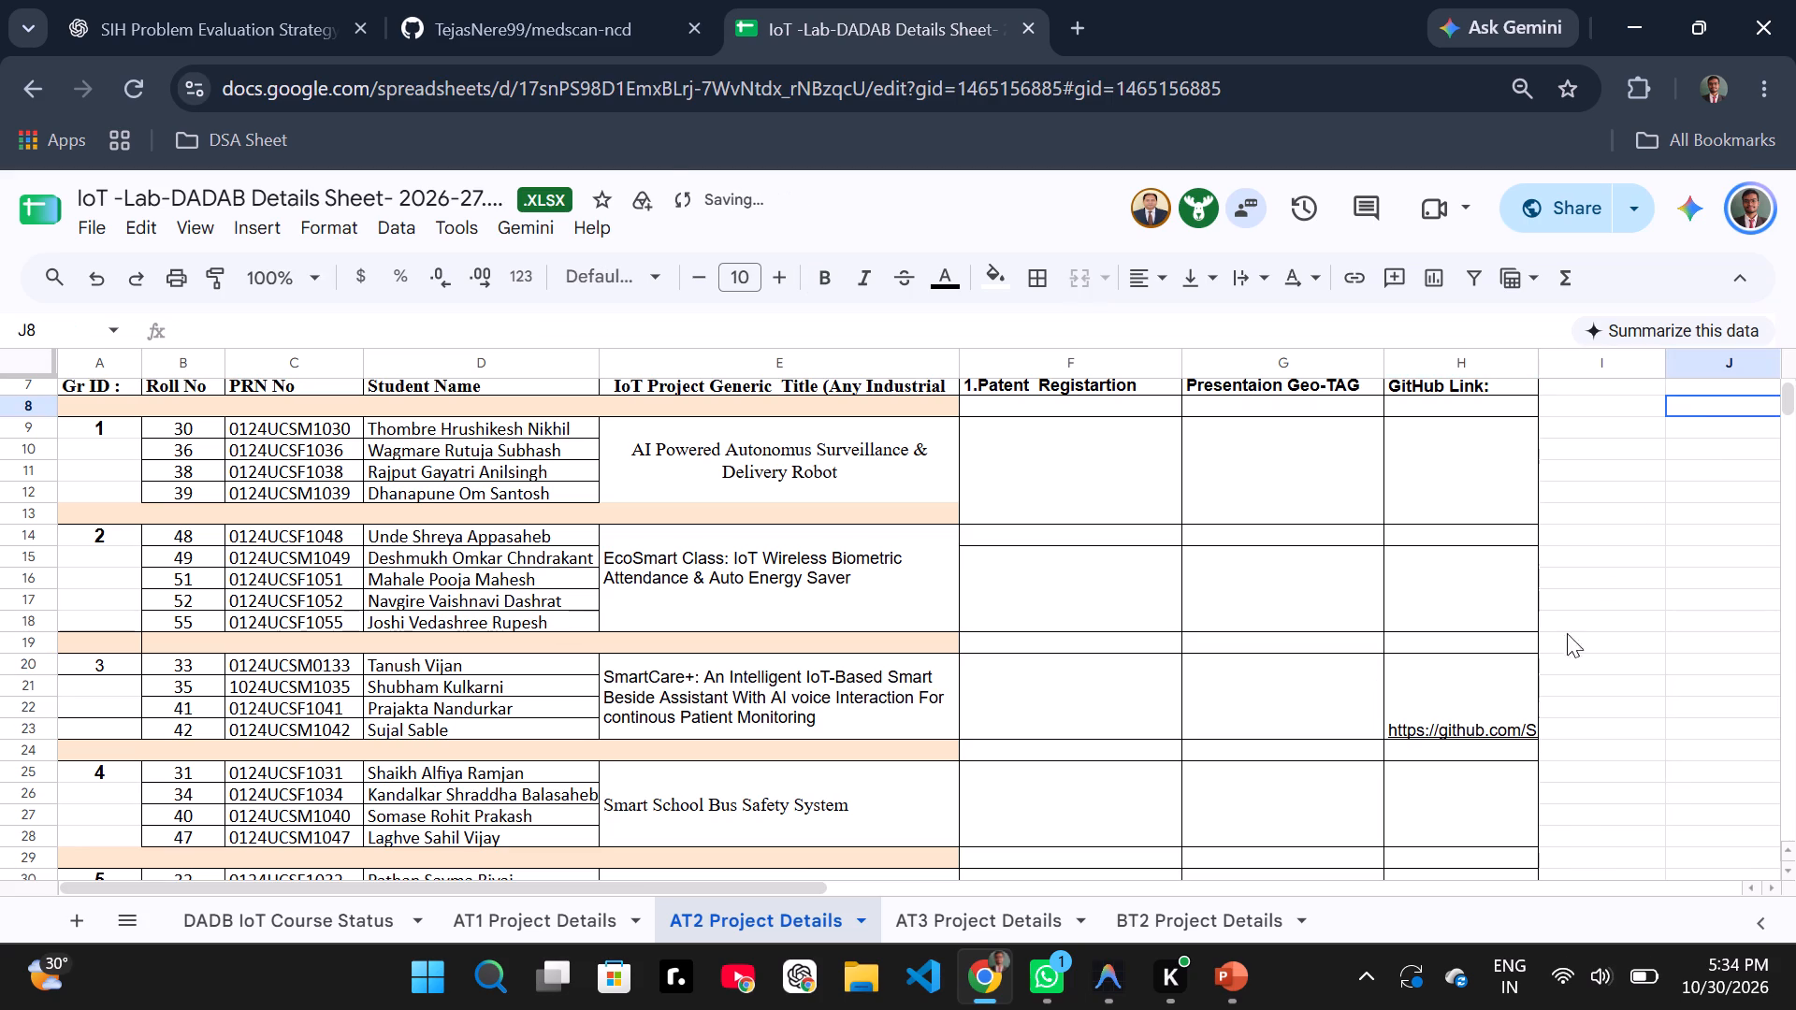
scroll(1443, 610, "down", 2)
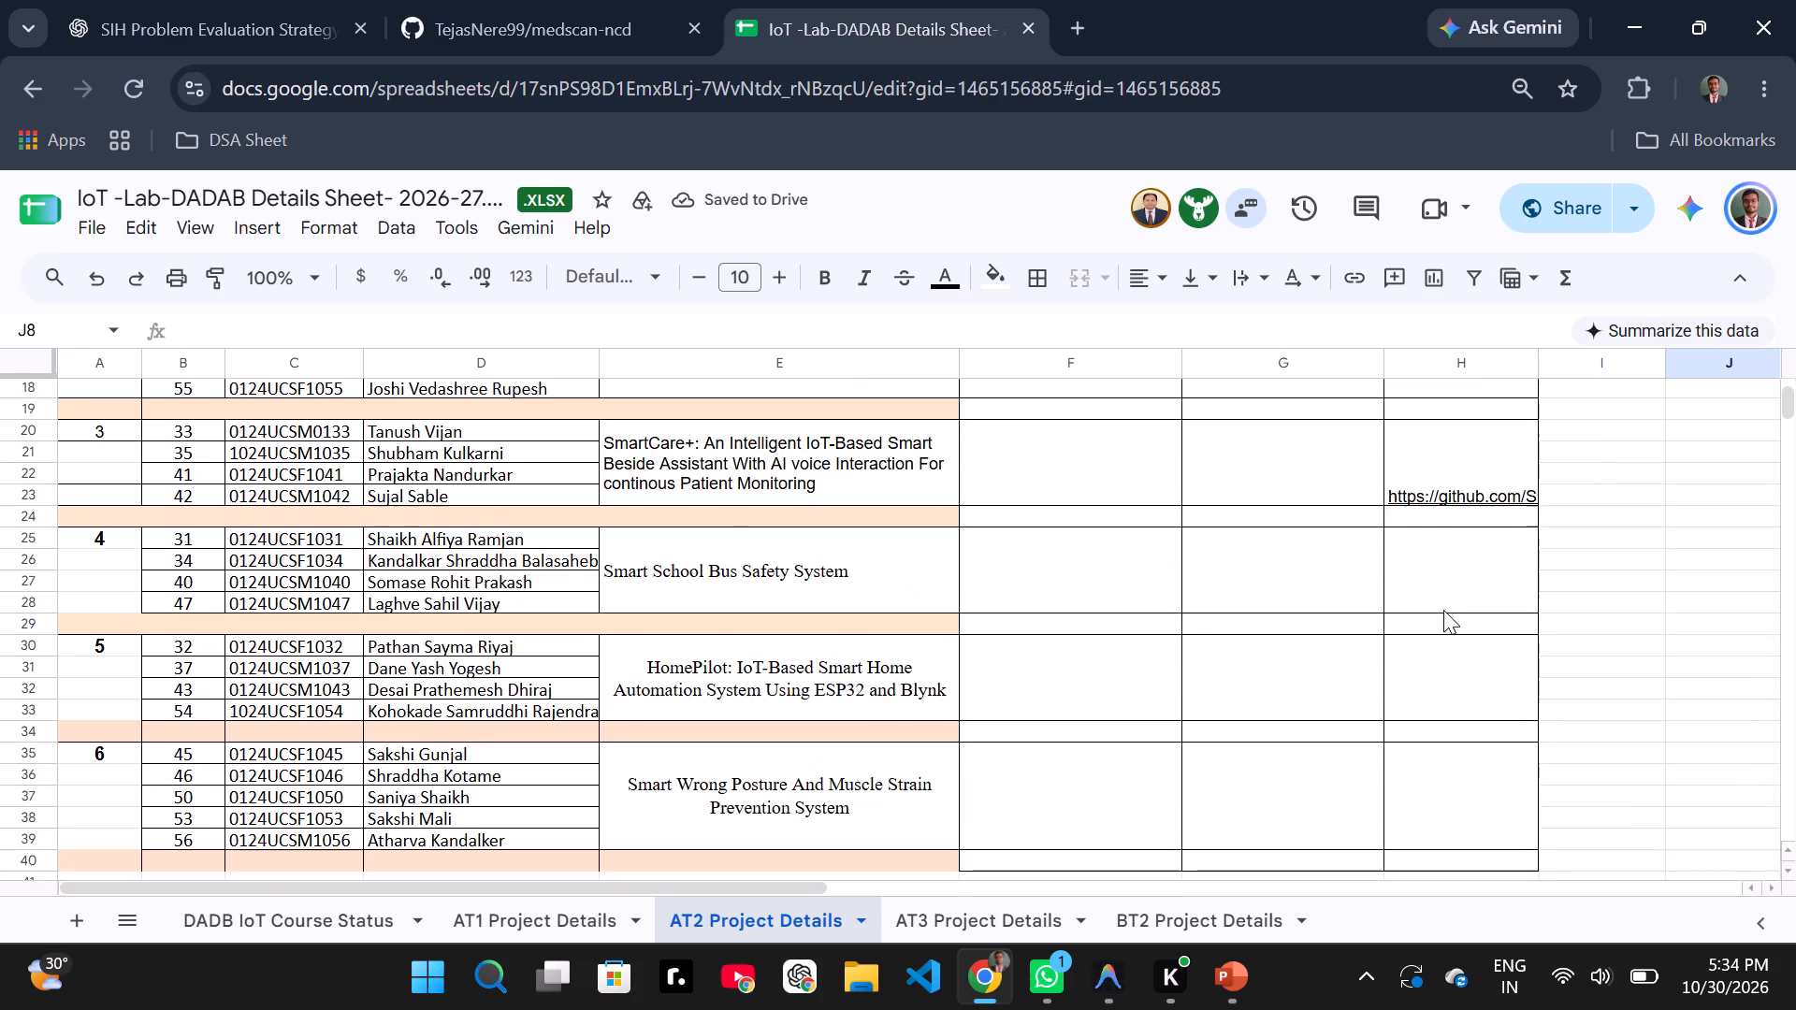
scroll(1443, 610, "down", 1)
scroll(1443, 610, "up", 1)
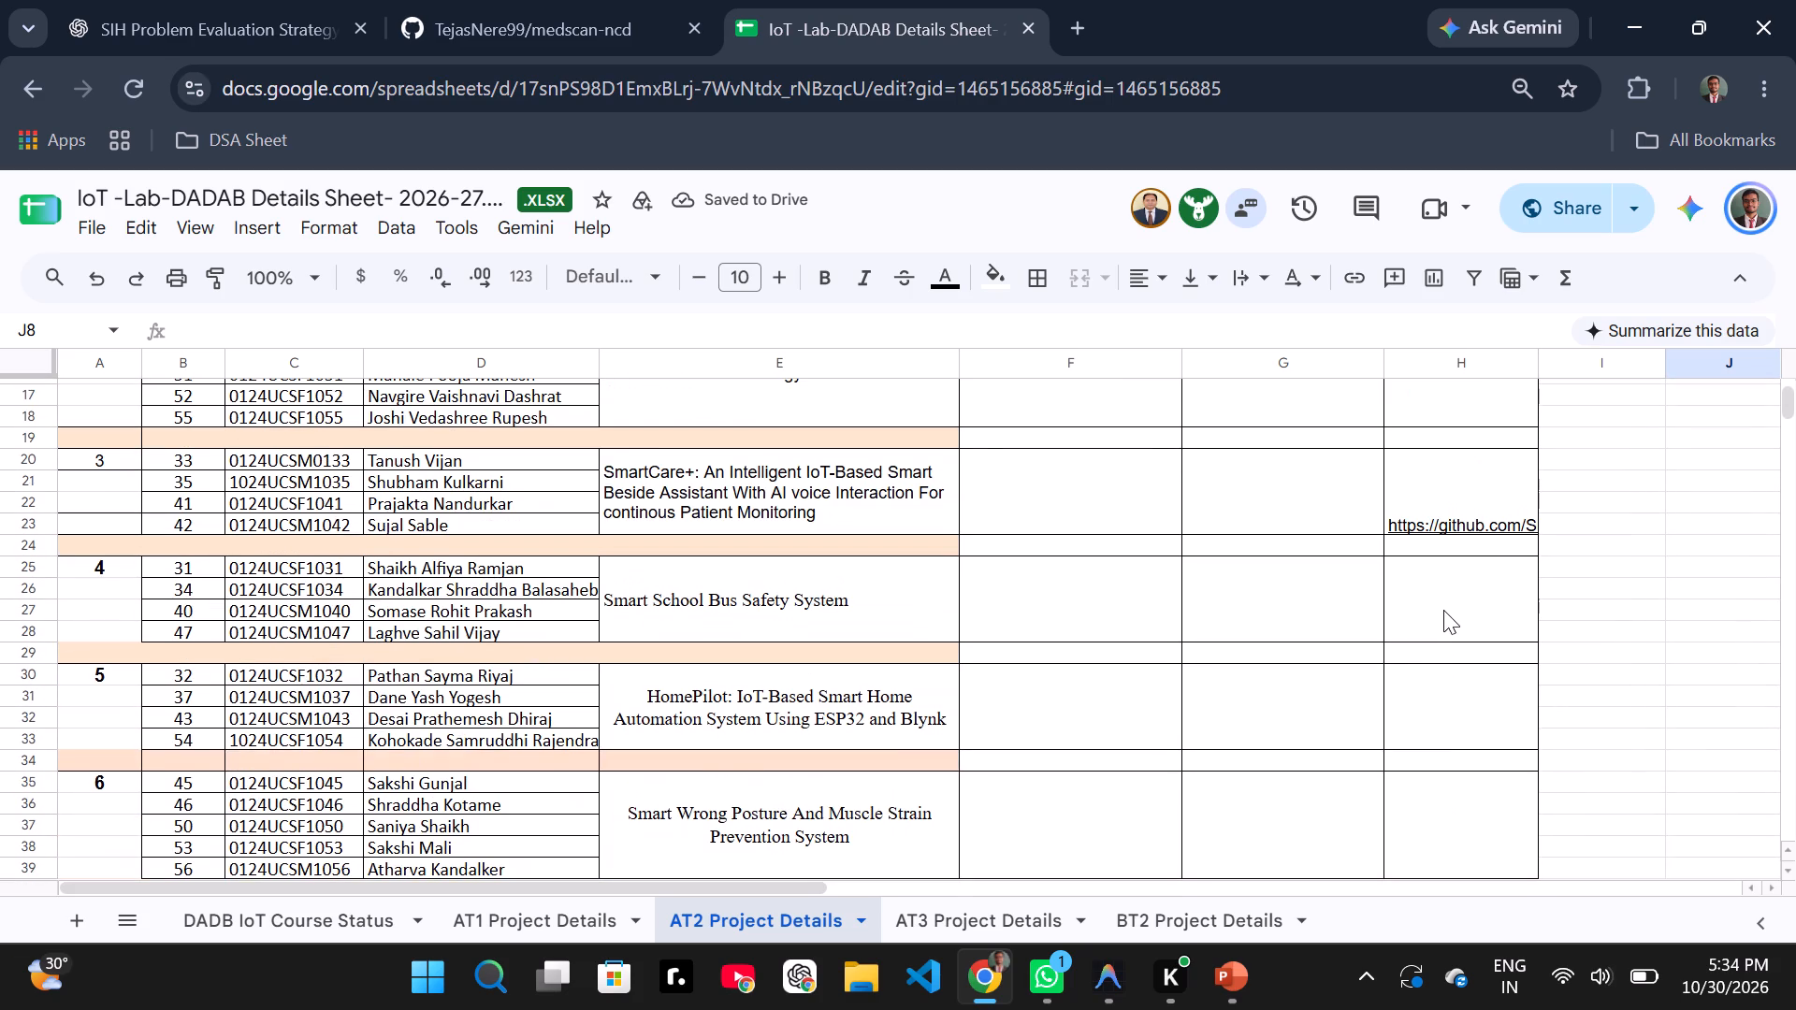
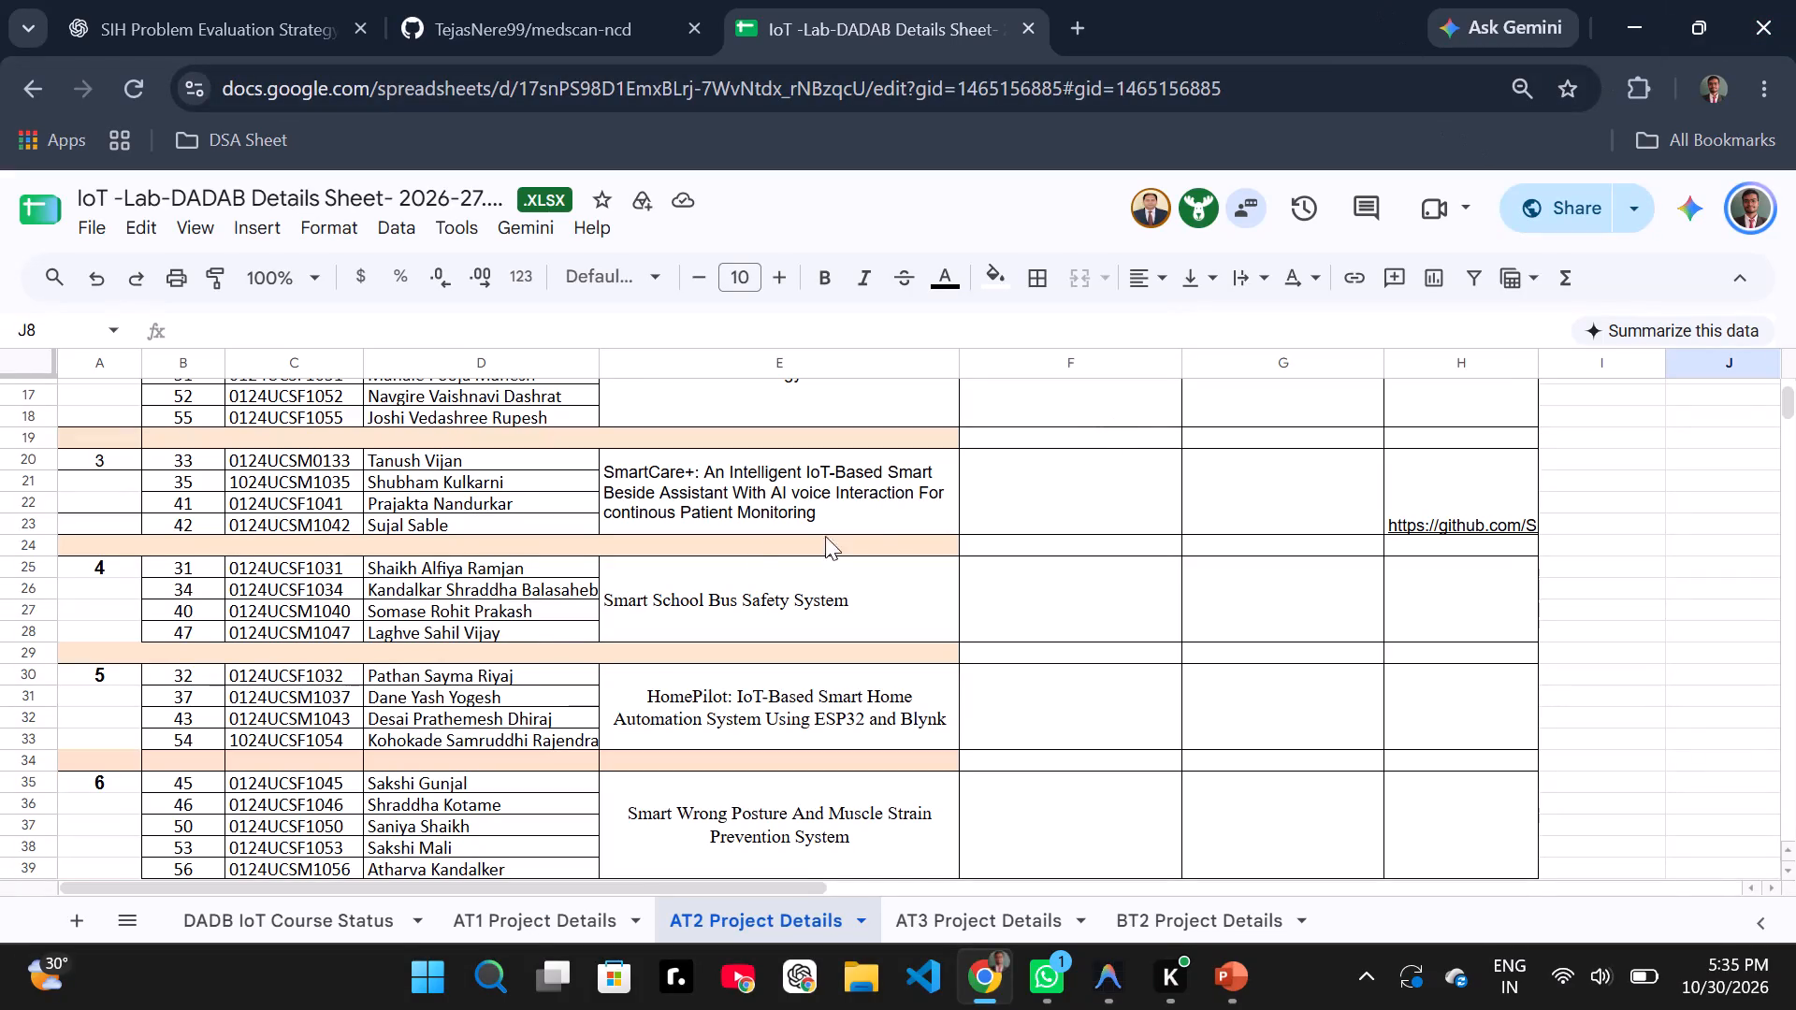
Return to the DADB IoT Course Status sheet and look through the student rows from the start of the list.
left_click(339, 907)
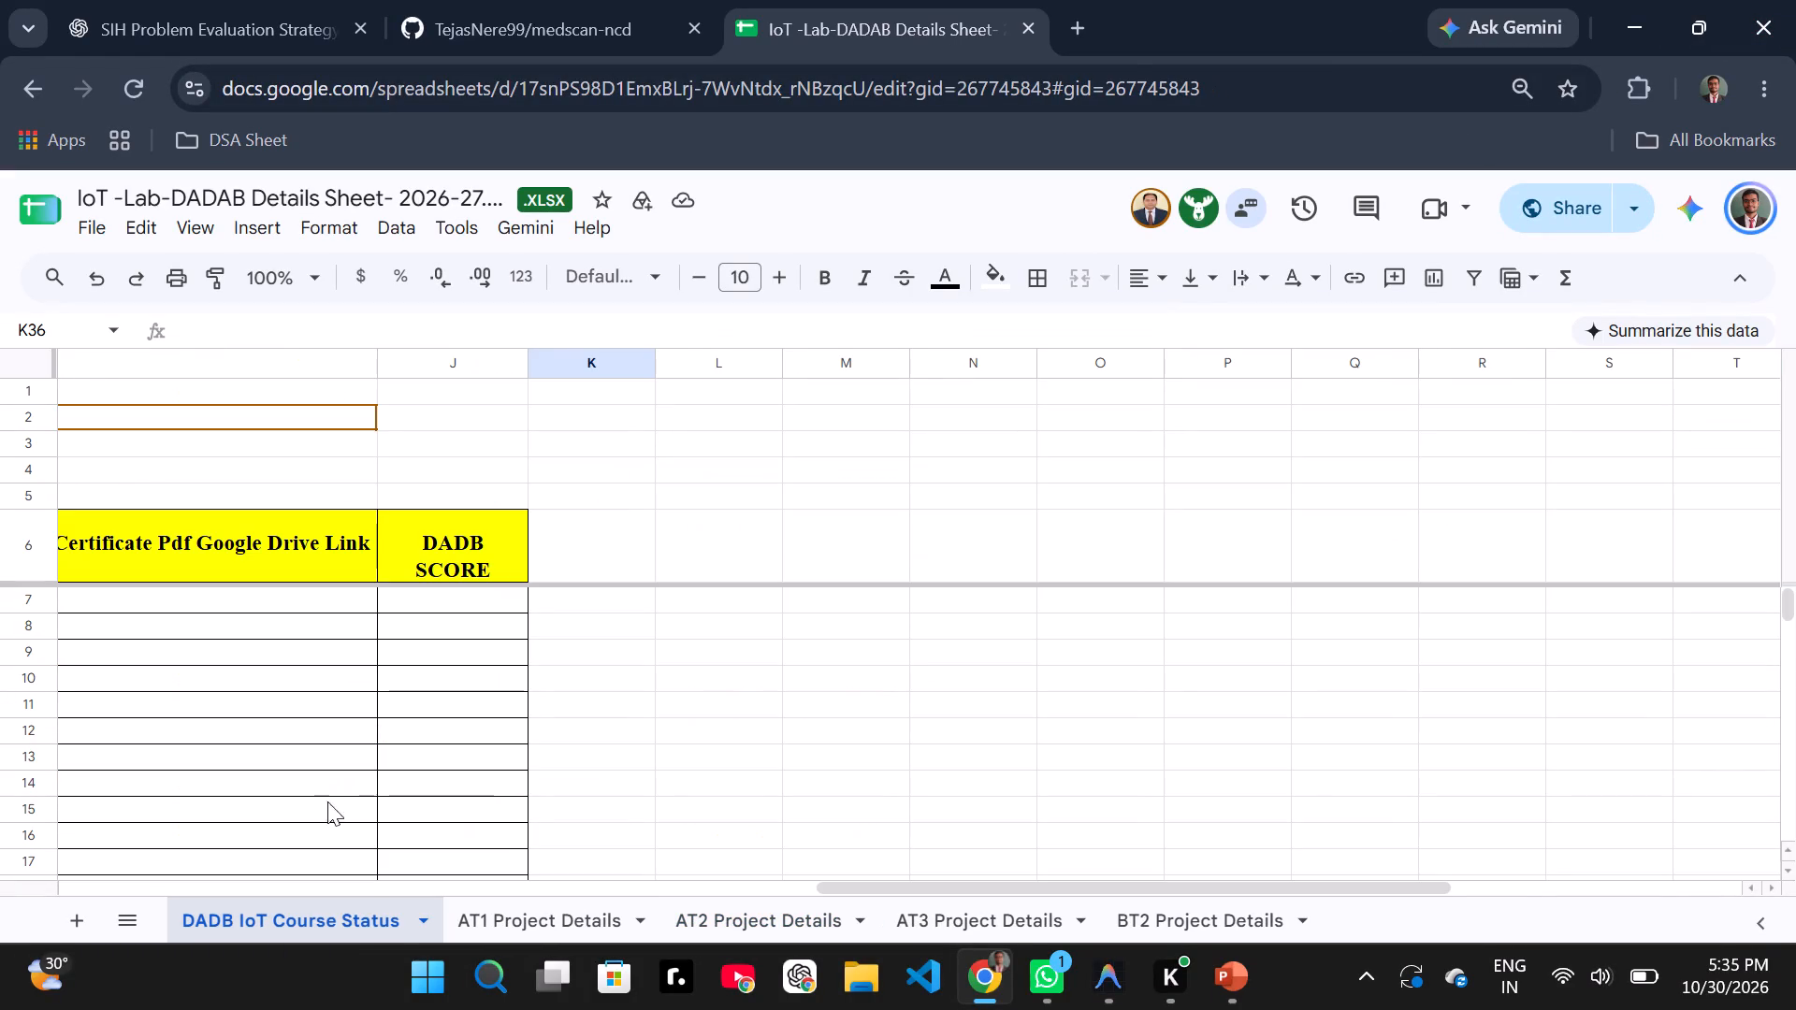
scroll(368, 745, "right", 10)
scroll(368, 745, "down", 1)
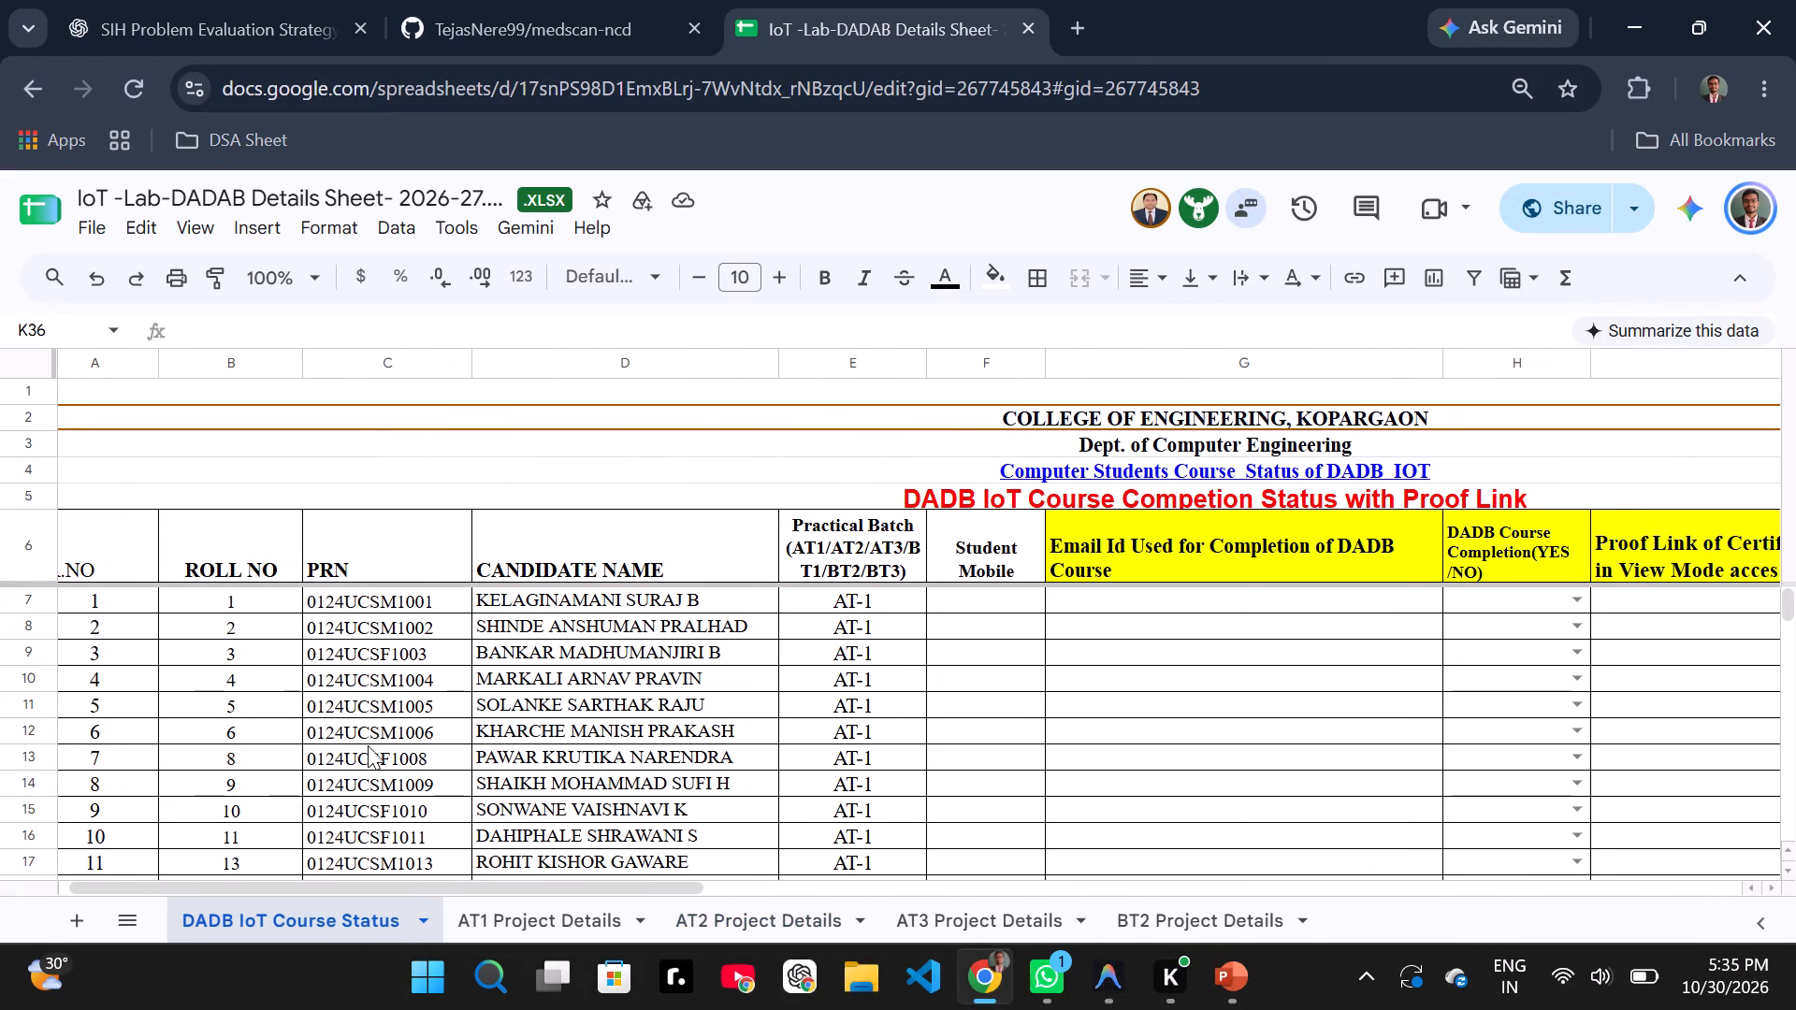
scroll(368, 745, "down", 1)
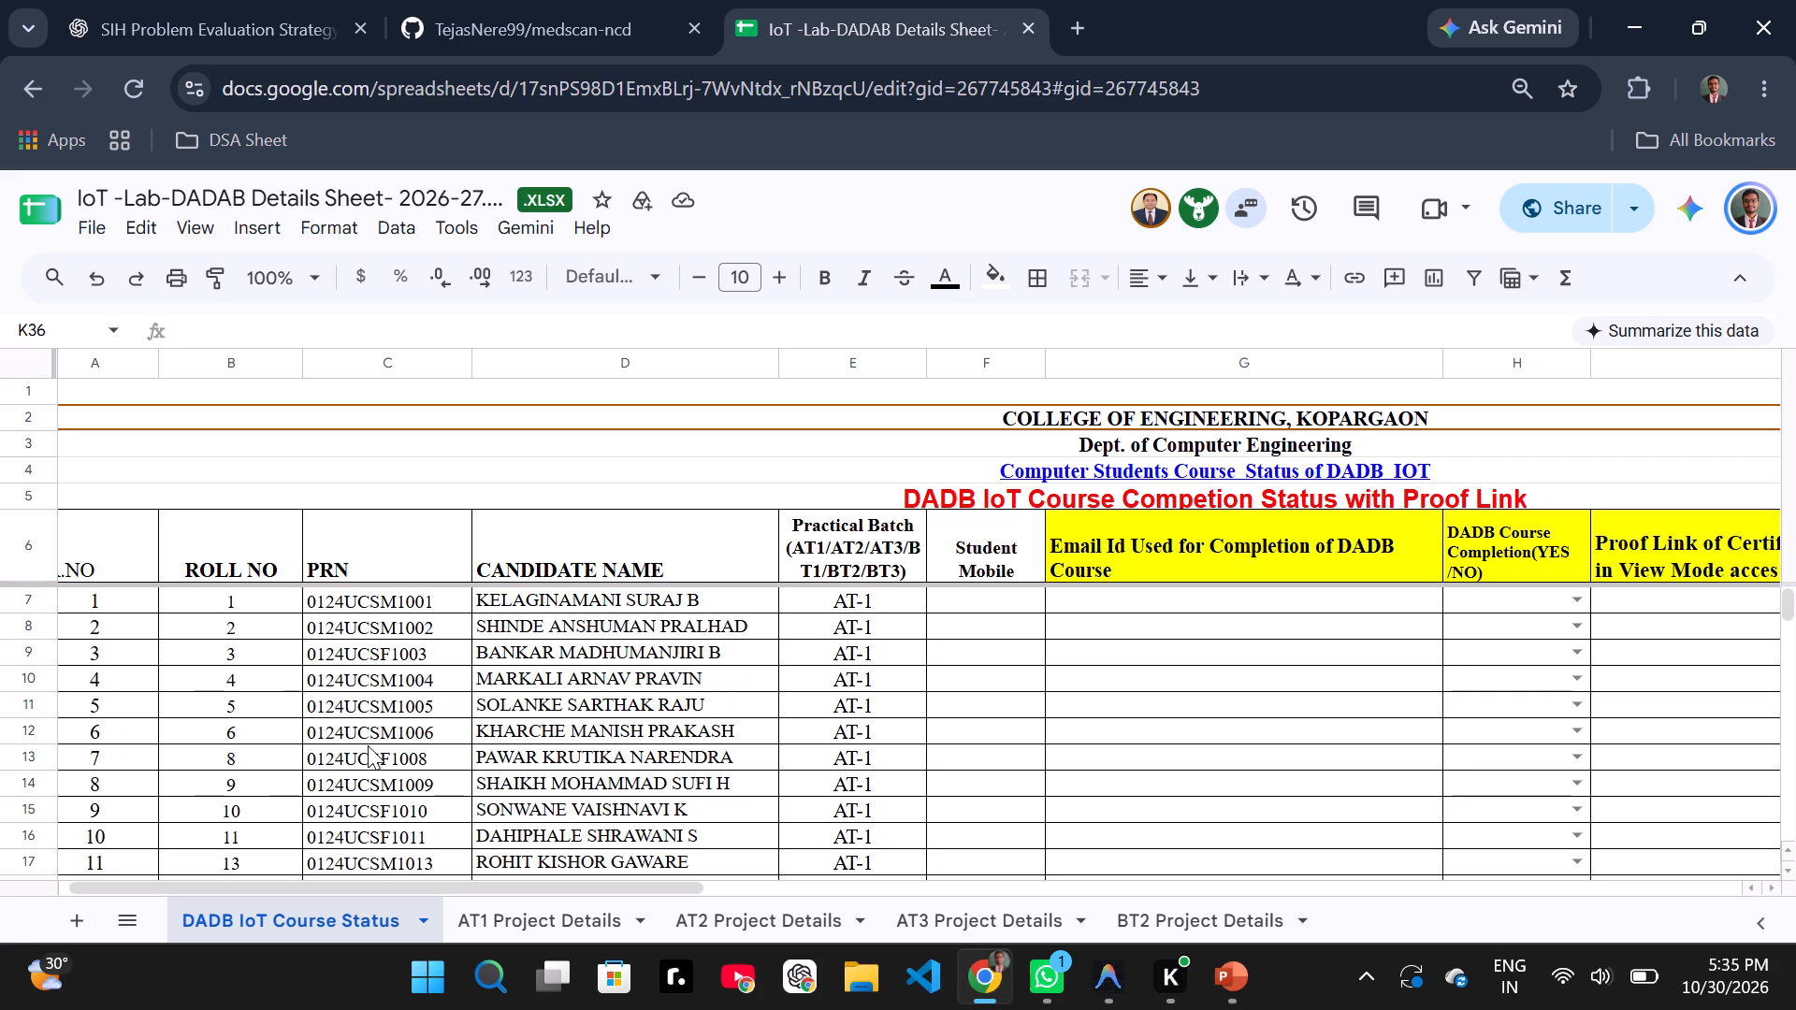
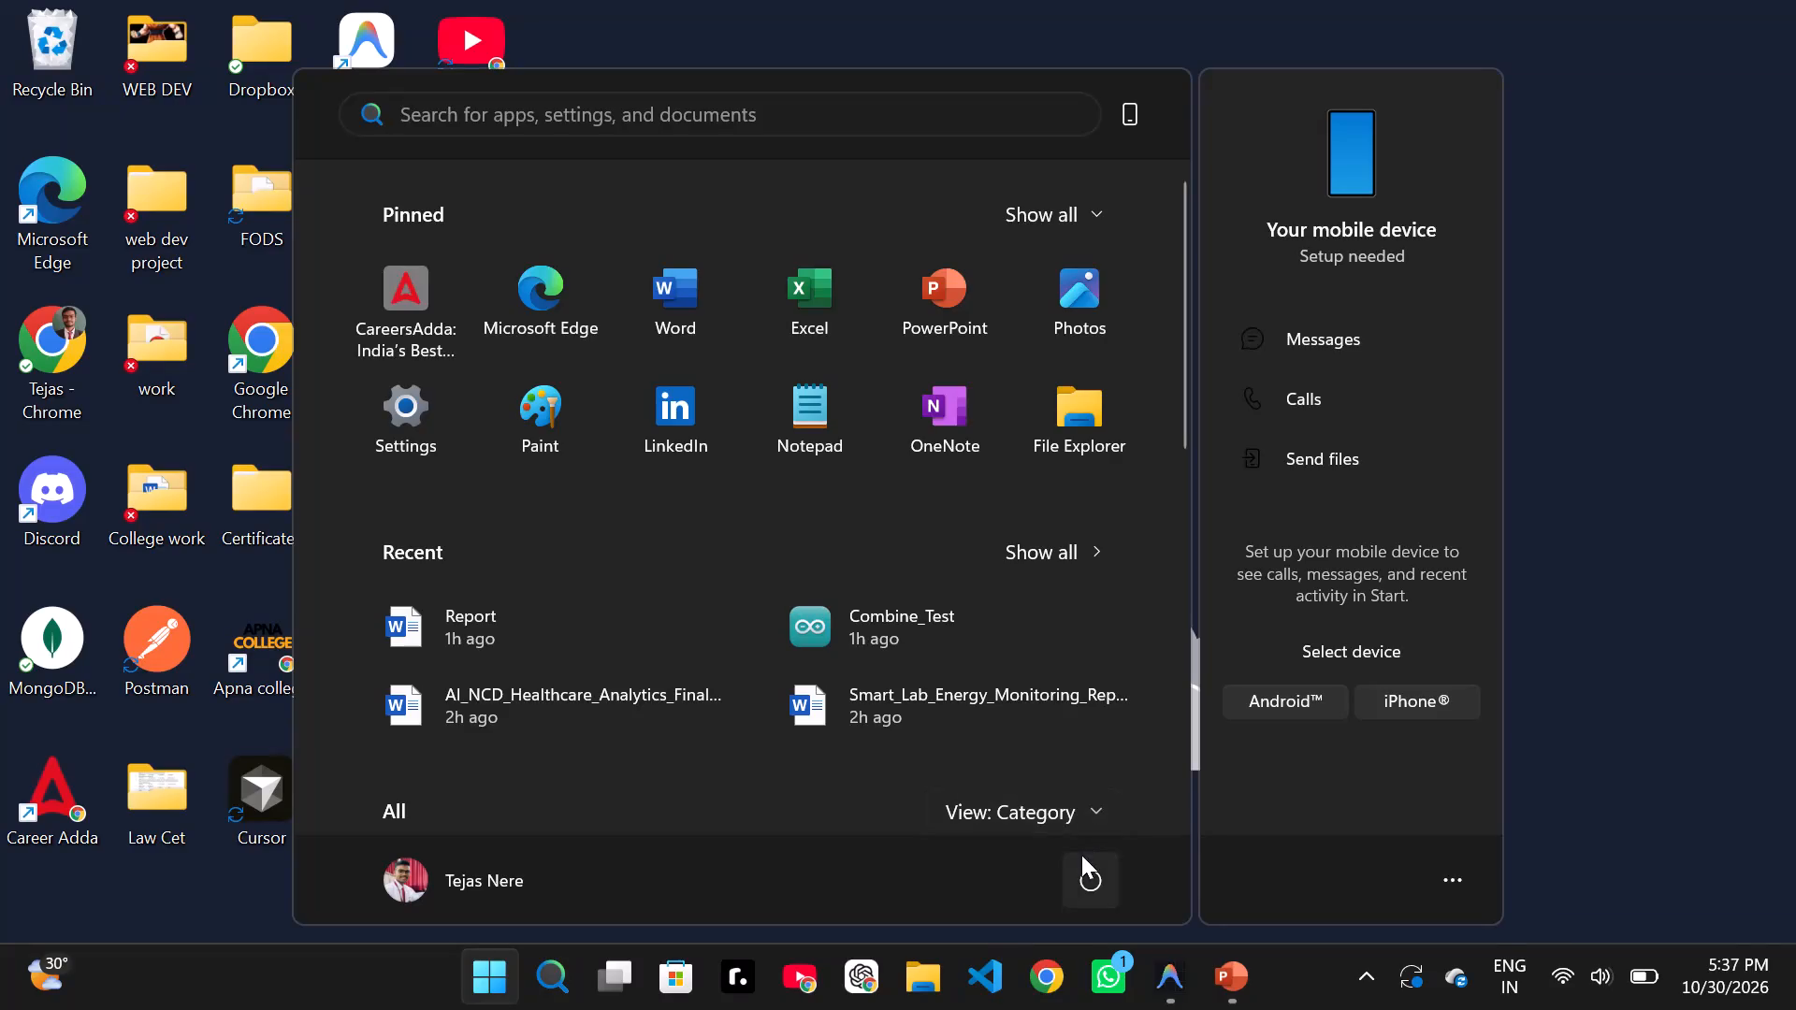
Shut down the computer.
left_click(1098, 777)
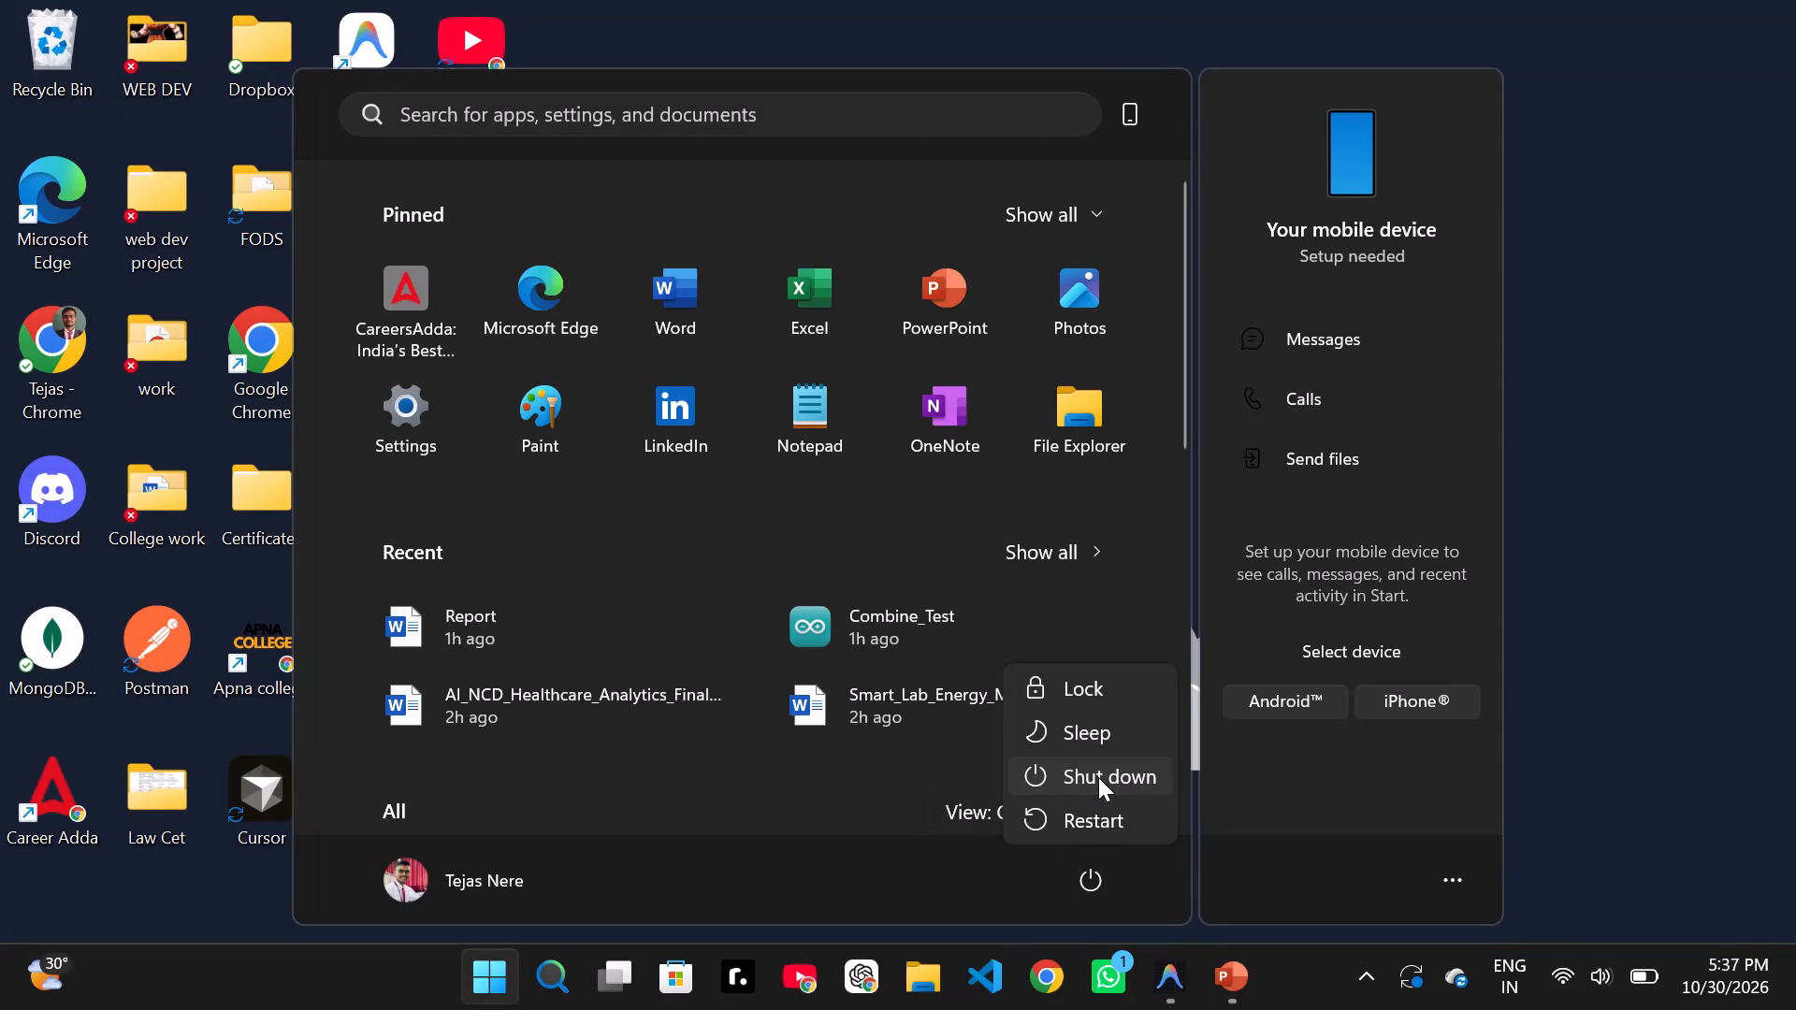